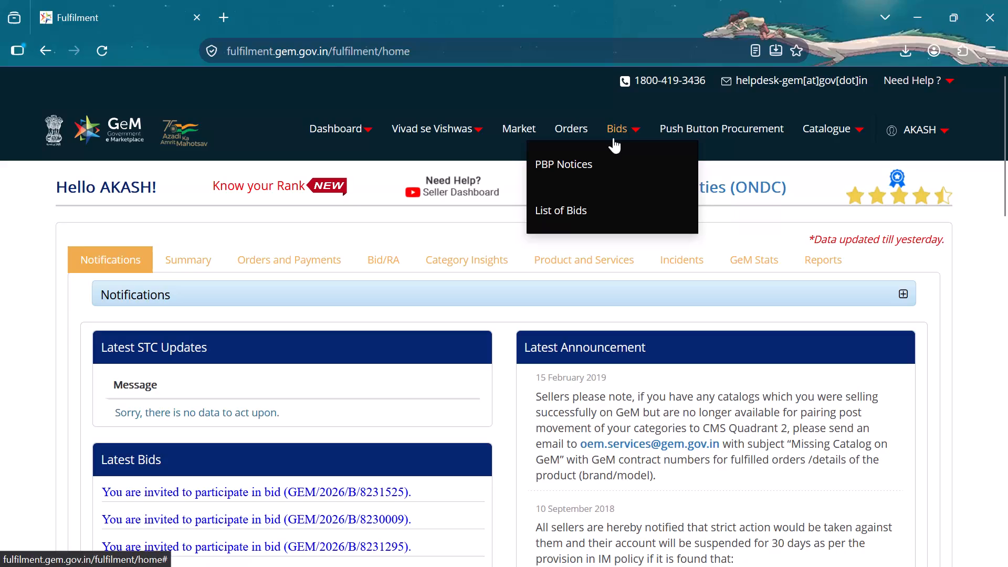
Open the list of bids from the seller dashboard.
left_click(582, 218)
key("alt+Tab")
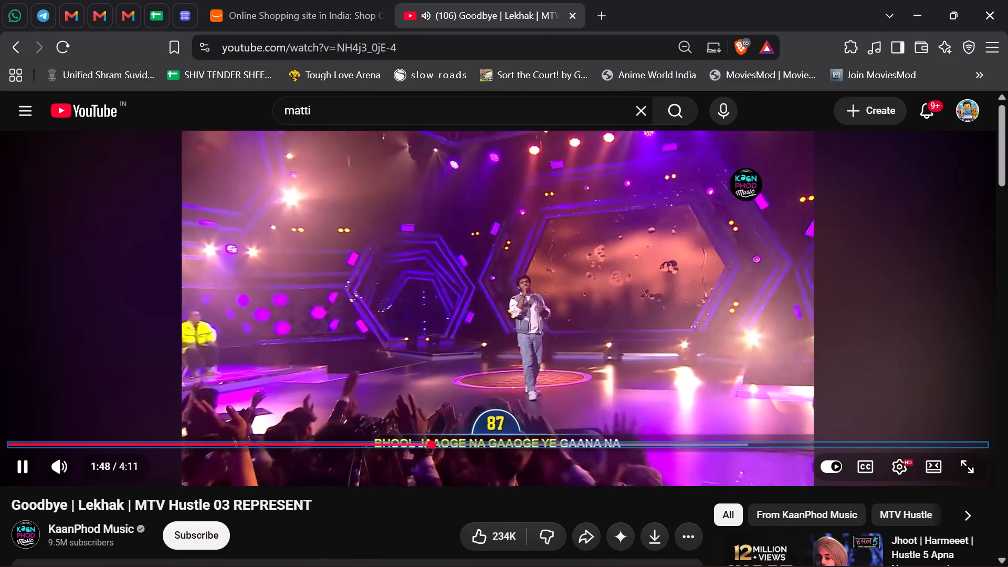
key("alt+Tab")
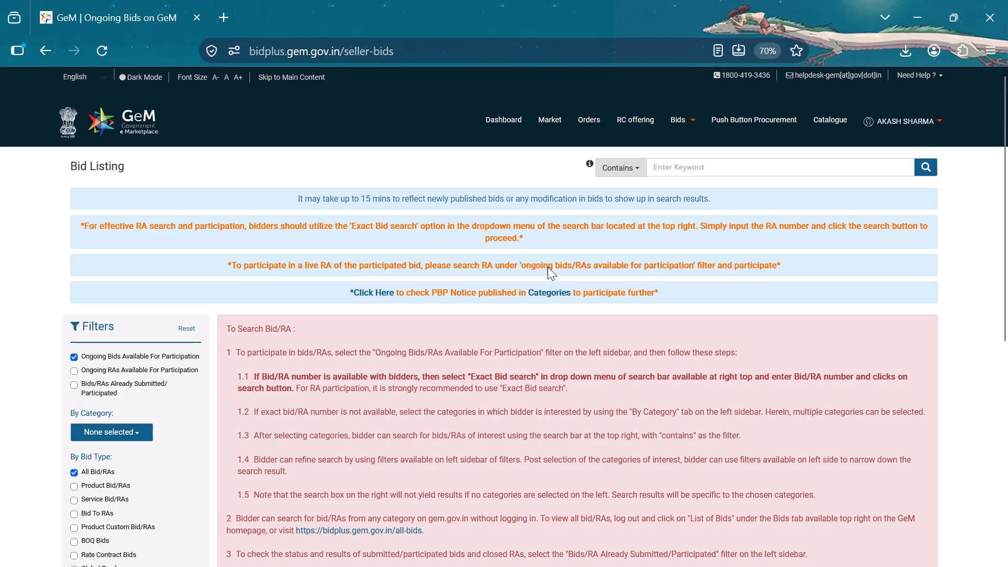
Filter the ongoing bids by the Service Bid/RAs bid type.
left_click(102, 499)
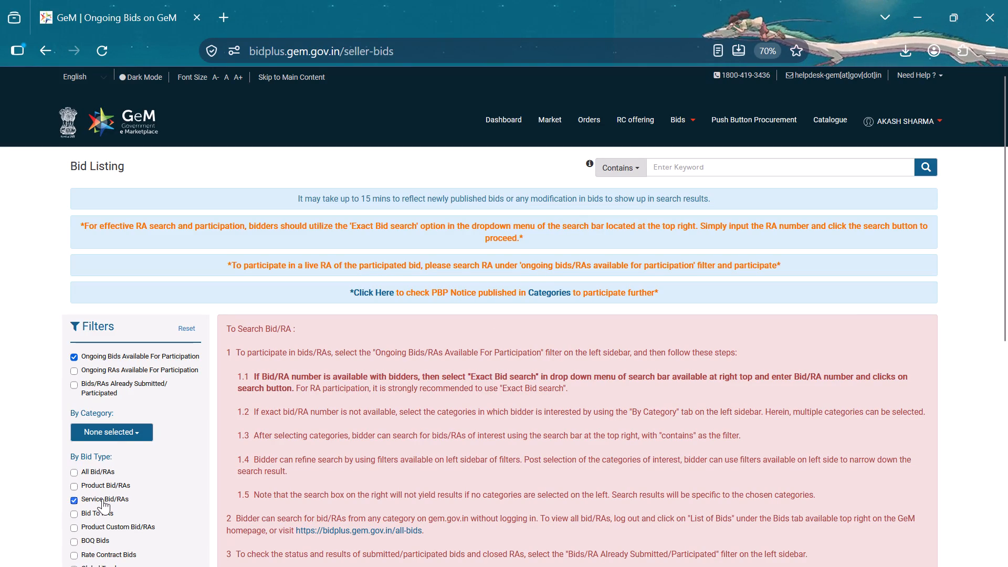
Select categories Facility Management, Healthcare Resource, Hiring Of Professionals, Manpower Hiring For Financial, Hiring Of Sanitation, On-Board Housekeeping, Healthcare Sanitation and all three Manpower Outsourcing entries.
left_click(118, 426)
left_click(130, 422)
left_click(129, 405)
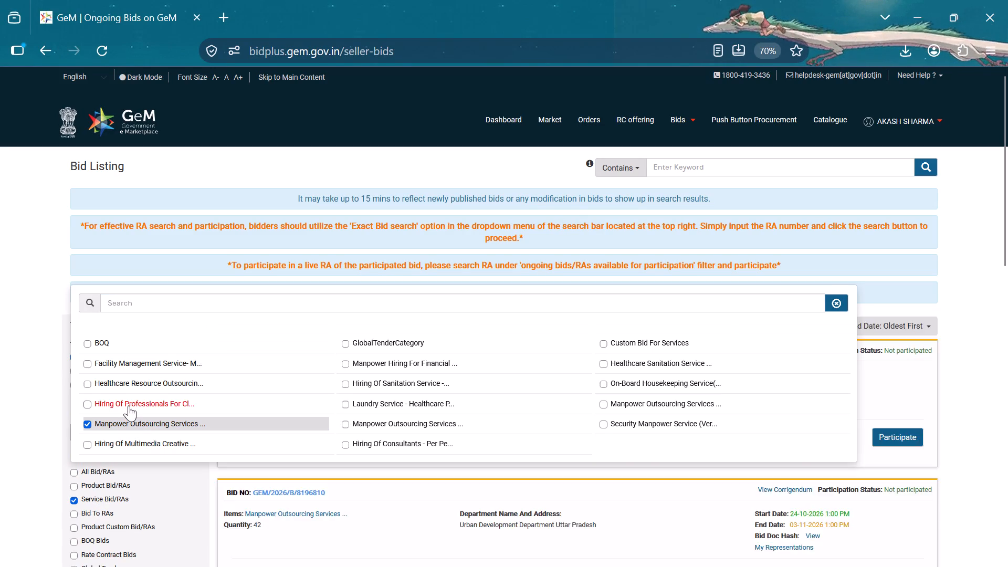
left_click(127, 381)
left_click(125, 363)
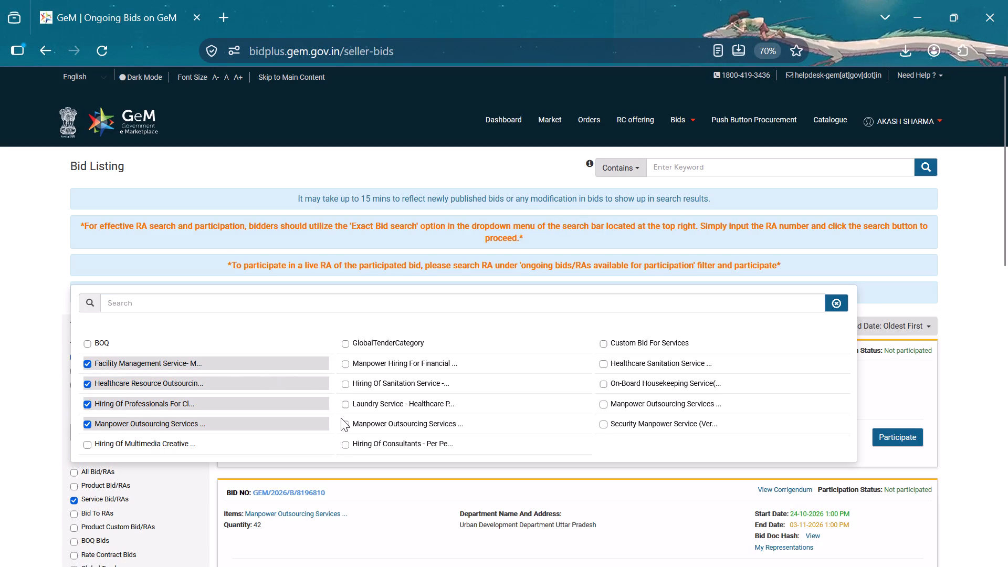
left_click(346, 422)
left_click(355, 377)
left_click(355, 366)
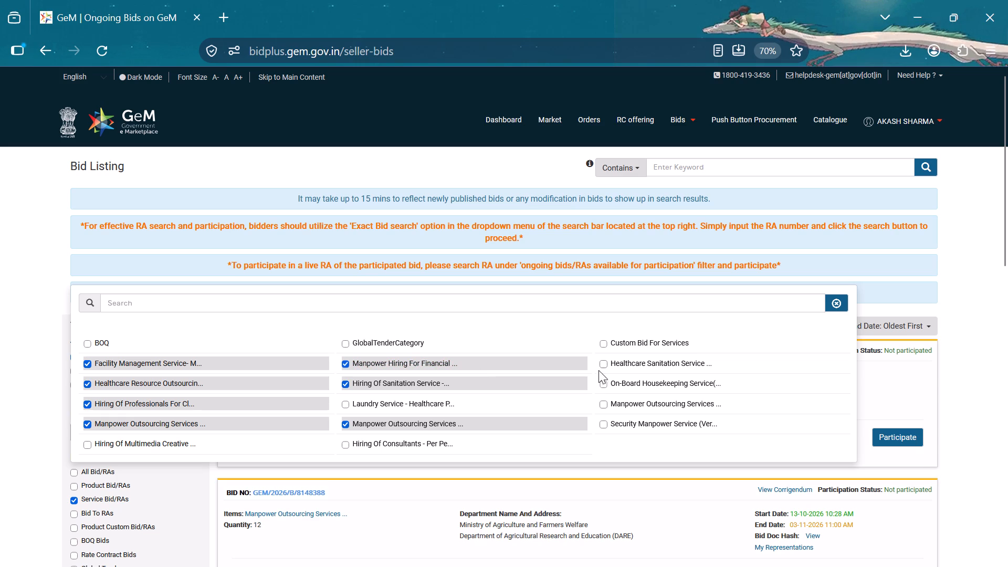
left_click(623, 408)
left_click(623, 386)
left_click(623, 366)
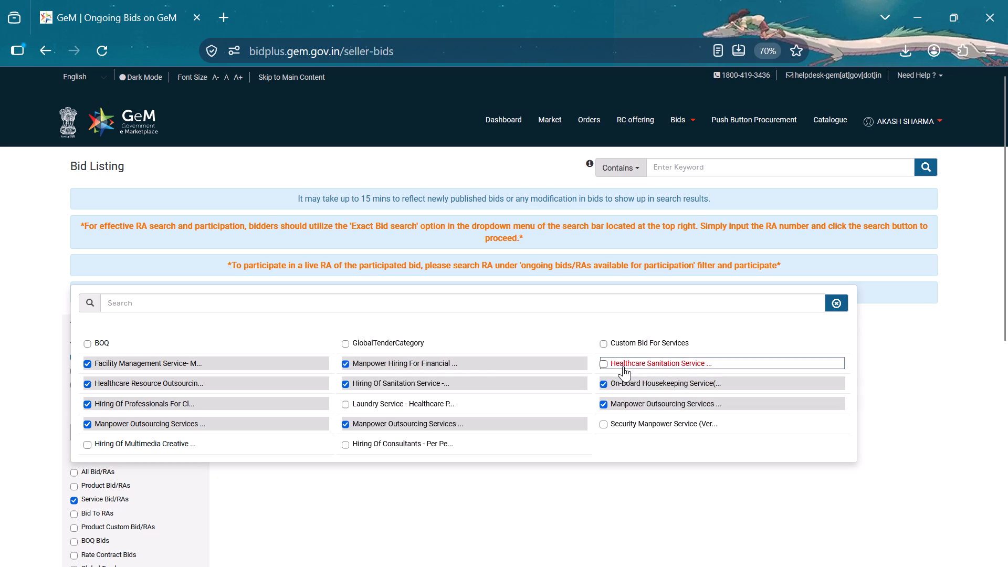
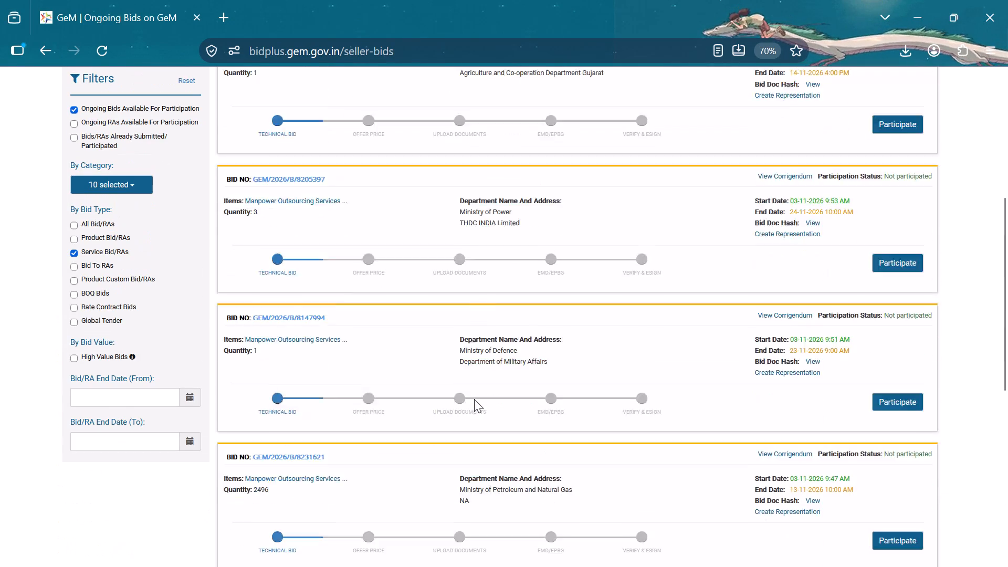
Move ahead through the filtered service bid results to page 9, going by way of pages 5 and 7.
scroll(923, 136, "up", 1)
scroll(163, 489, "down", 7)
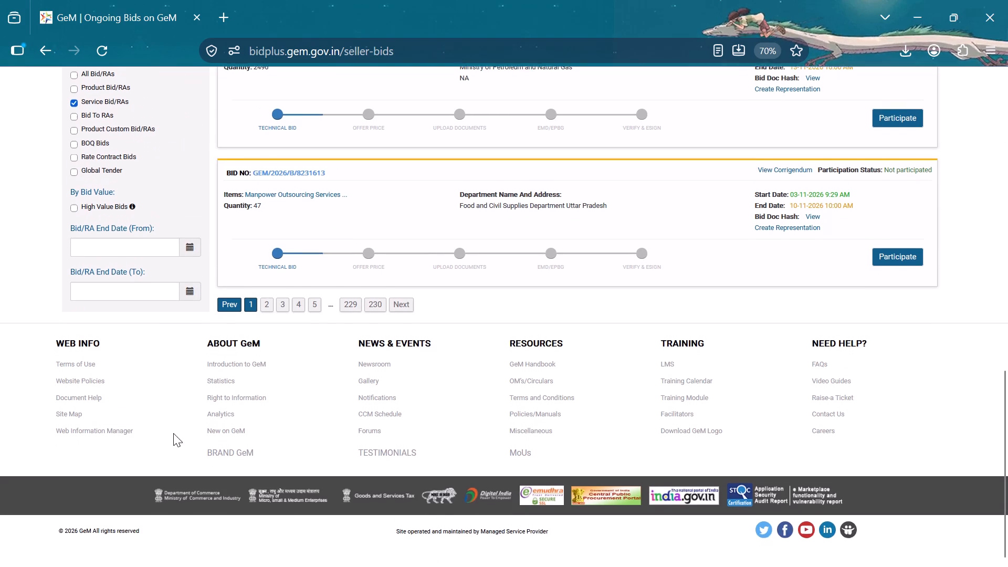
left_click(315, 324)
key("alt+Tab")
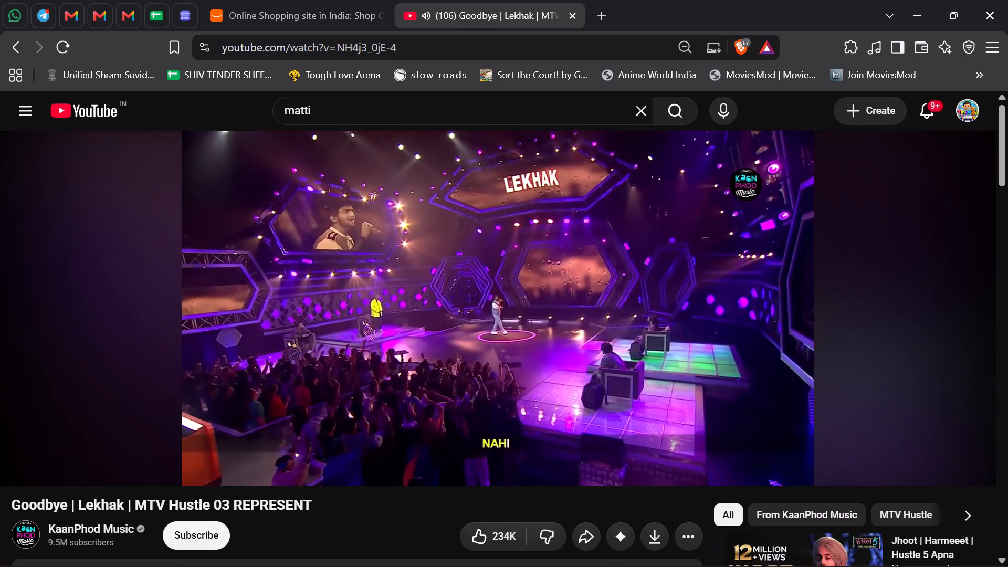
key("alt+Tab")
scroll(315, 324, "down", 4)
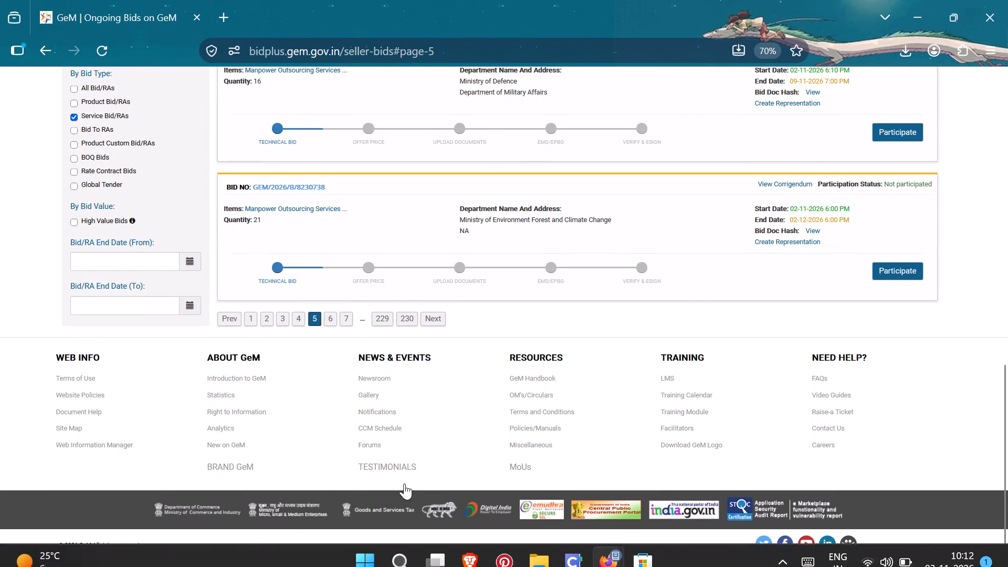
left_click(348, 319)
key("alt+Tab")
left_click(348, 319)
key("alt+Tab")
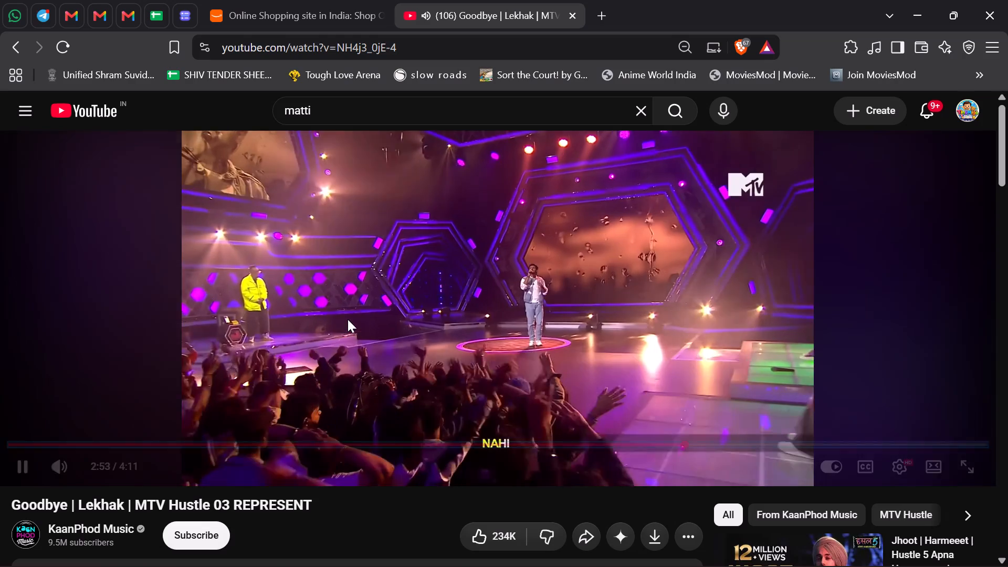
key("alt+Tab")
scroll(348, 319, "down", 4)
left_click(367, 312)
left_click(367, 314)
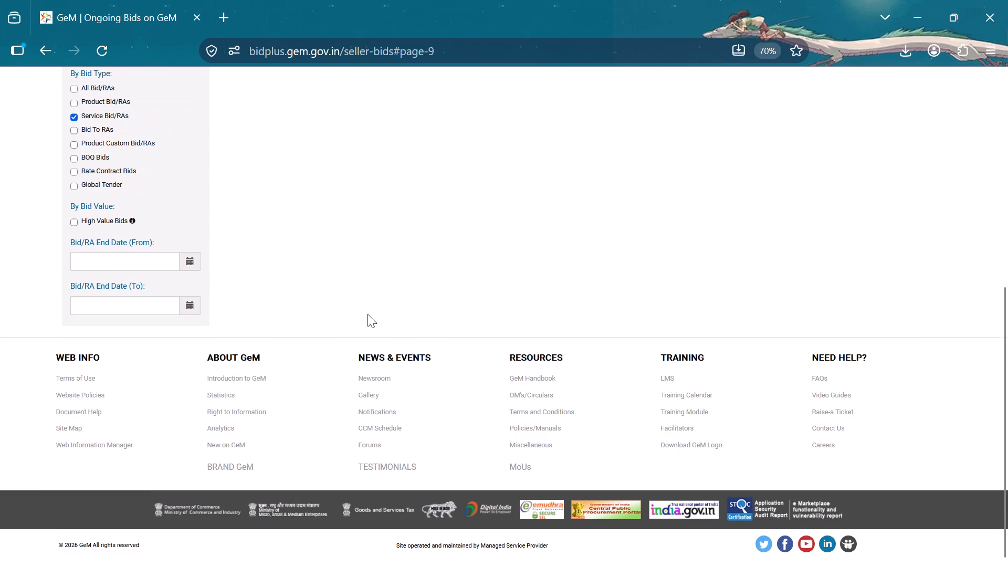
Advance the bid results from page 9 to page 15, going by way of pages 11 and 13.
left_click(367, 314)
scroll(367, 314, "down", 6)
left_click(368, 312)
scroll(368, 312, "up", 1)
scroll(368, 312, "down", 3)
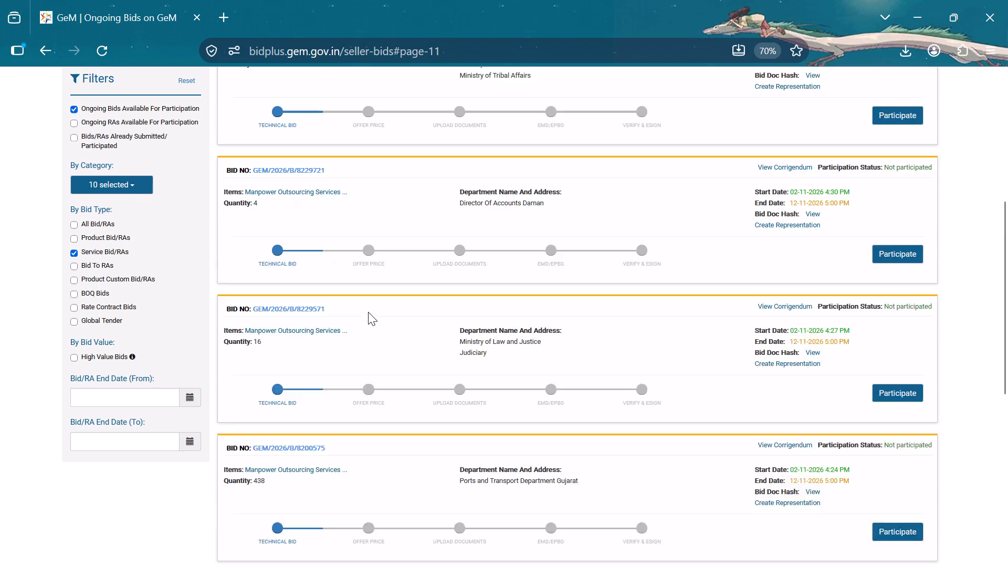
scroll(368, 312, "down", 2)
left_click(371, 310)
left_click(371, 310)
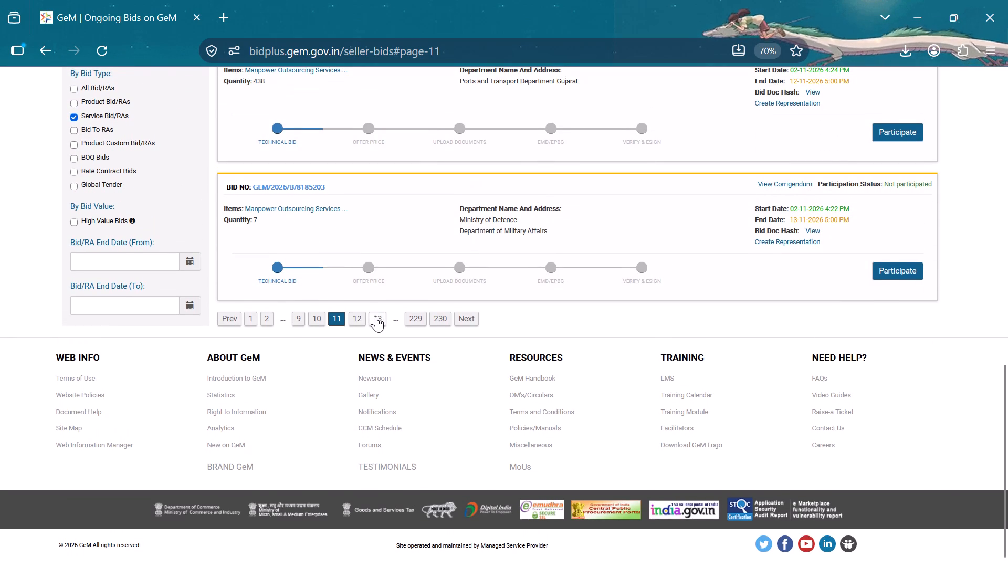
left_click(374, 316)
scroll(374, 316, "down", 6)
scroll(414, 353, "down", 4)
left_click(383, 325)
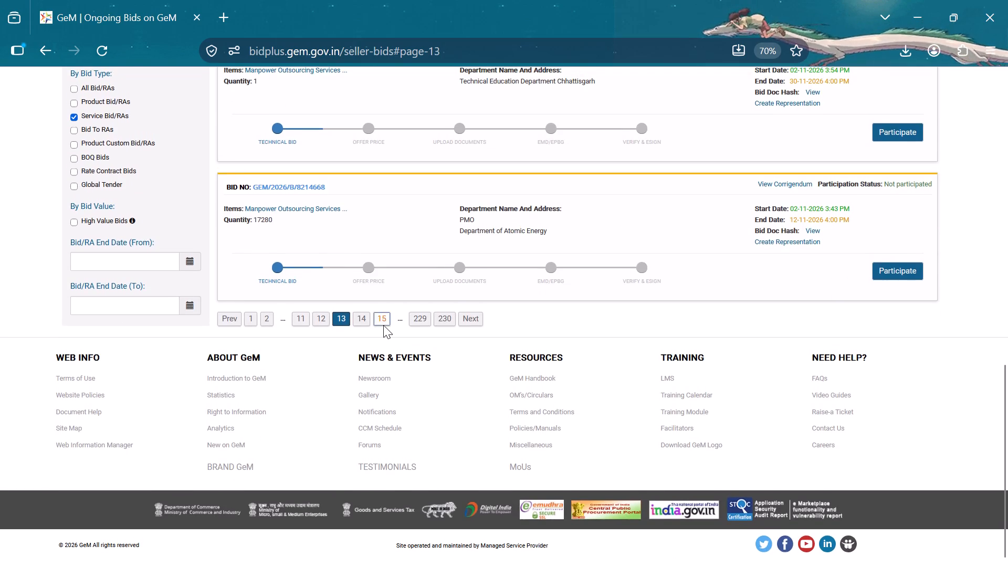
Advance the bid results from page 15 to page 21, going by way of pages 17 and 19.
key("alt+Tab")
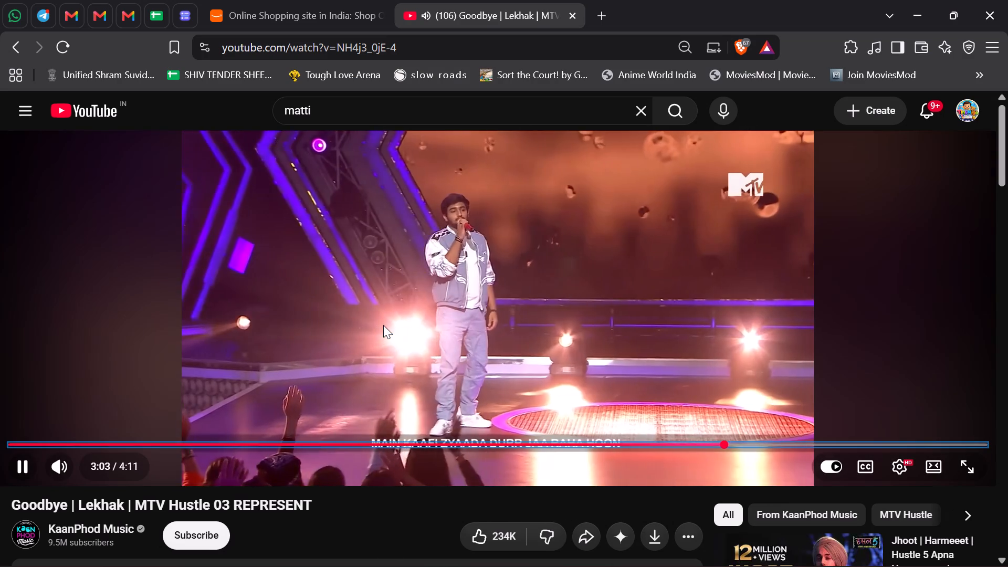
key("alt+Tab")
scroll(383, 325, "down", 5)
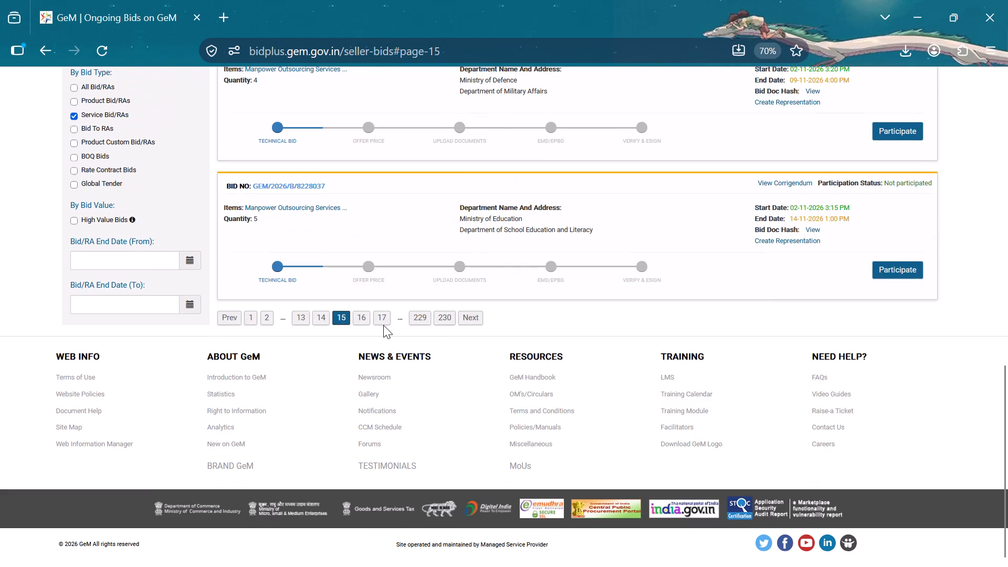
left_click(383, 324)
scroll(383, 324, "up", 1)
scroll(383, 324, "down", 7)
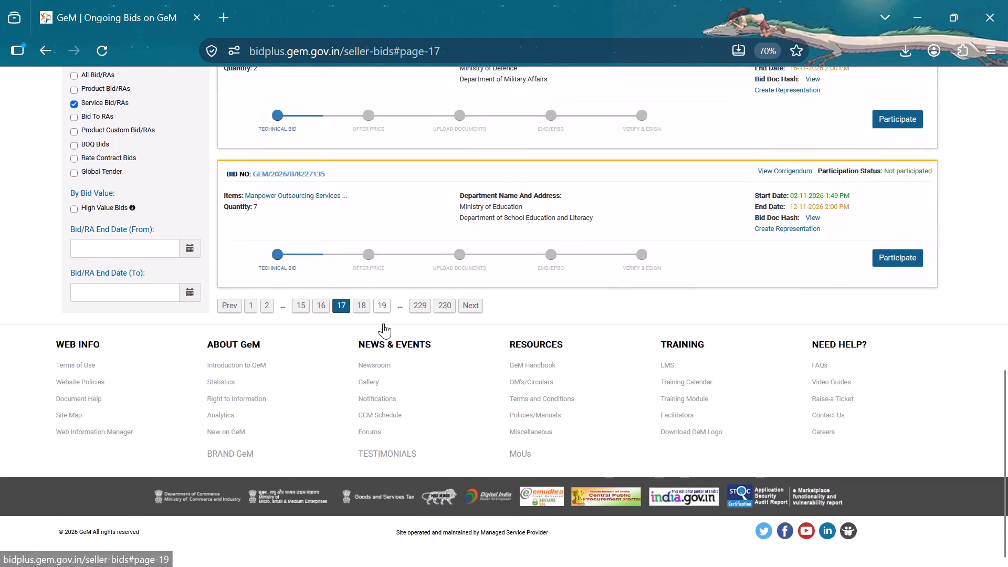
left_click(384, 318)
scroll(384, 318, "up", 1)
scroll(384, 318, "down", 5)
left_click(384, 318)
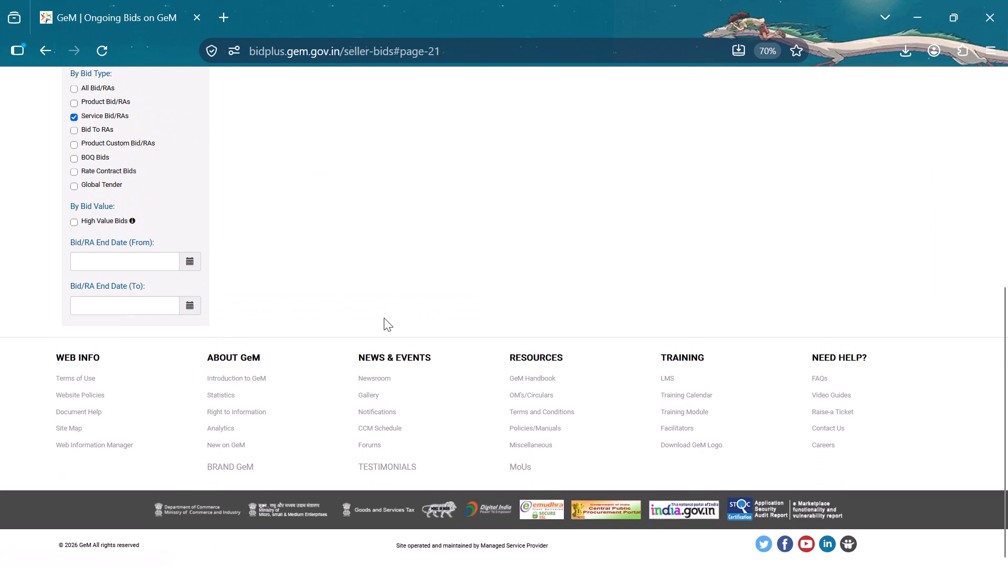
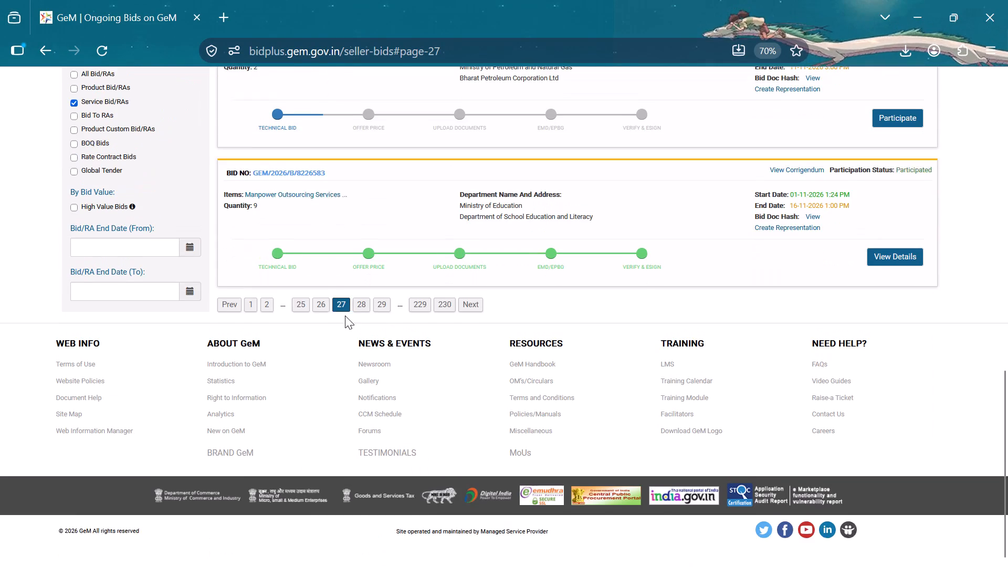
Go back to page 26 of the filtered service bid results and look through its bids.
left_click(328, 318)
key("alt+Tab")
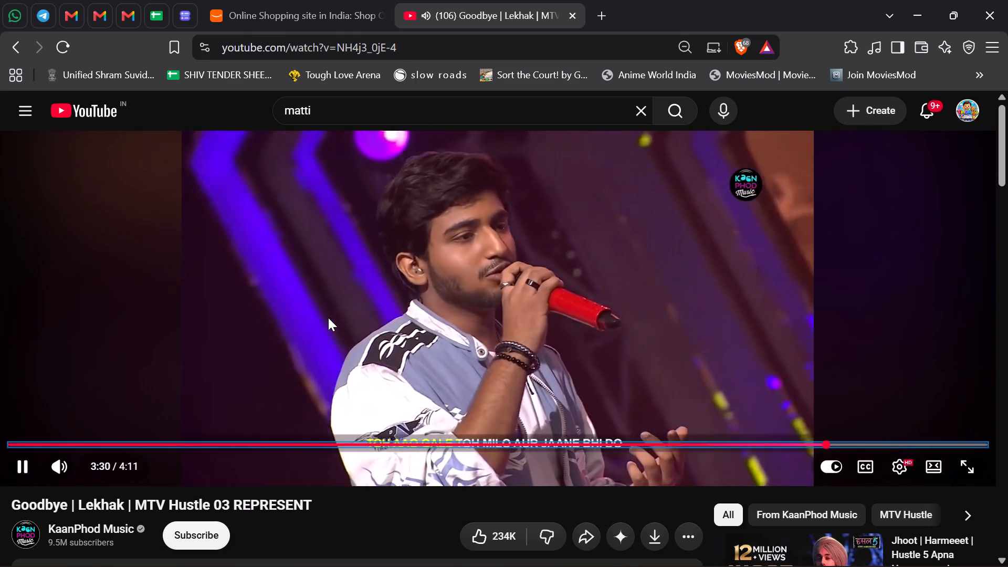
key("alt+Tab")
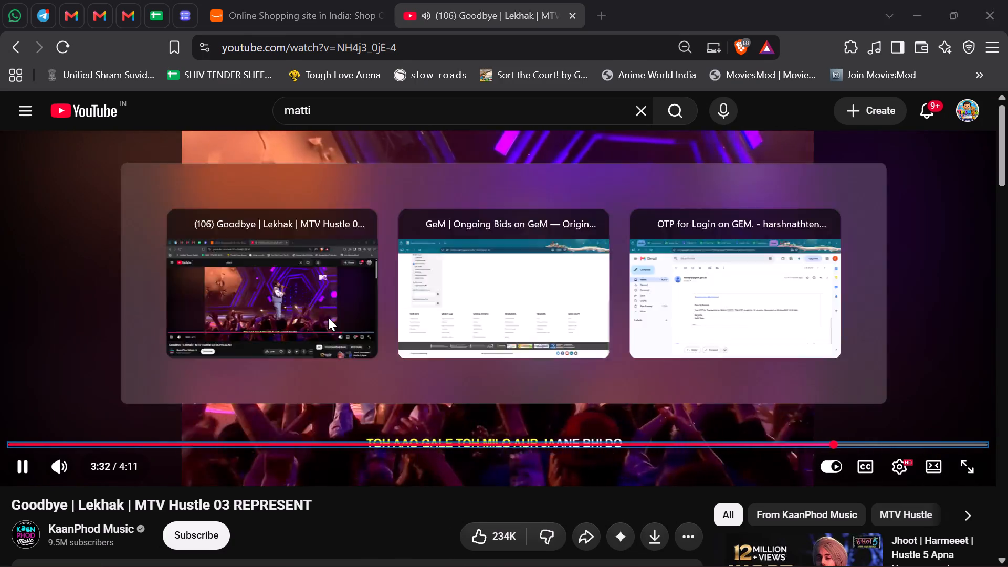
scroll(328, 318, "down", 2)
scroll(328, 318, "up", 1)
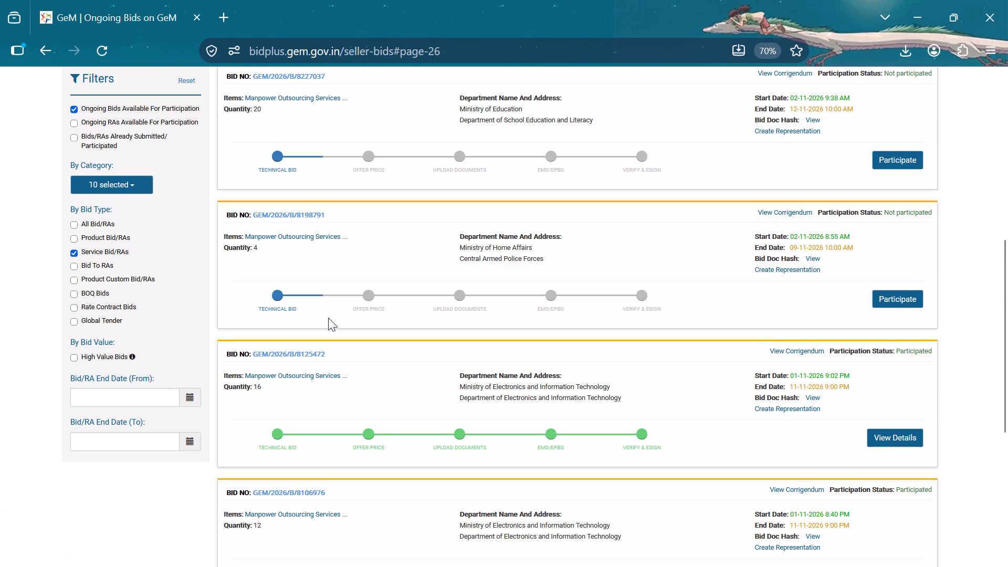
scroll(328, 318, "up", 2)
Open the bid document for GEM/2026/B/8227037, retrying the page load if needed, and close its tabs after viewing it.
left_click(289, 230)
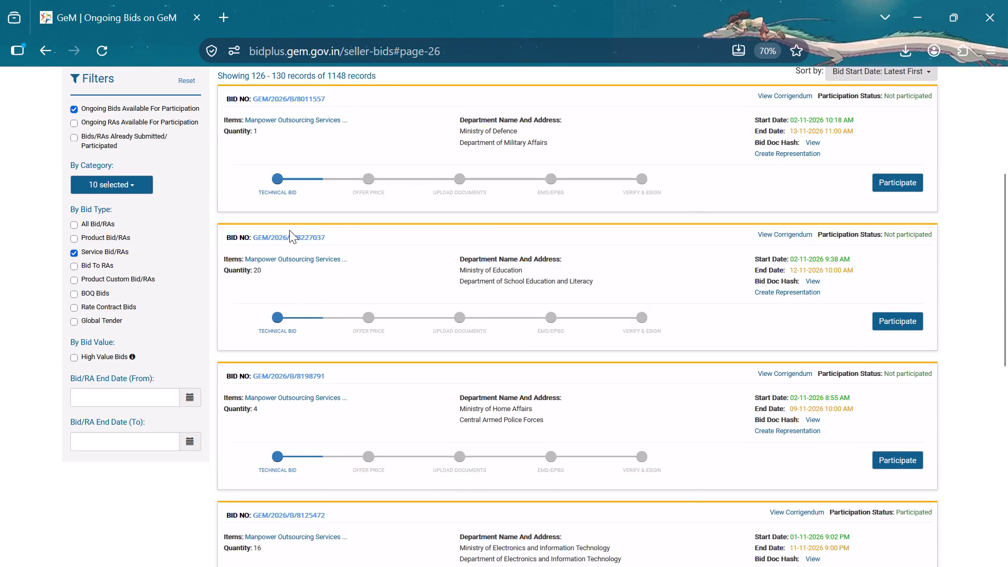
left_click(287, 237)
key("alt+Tab")
key("alt+Tab")
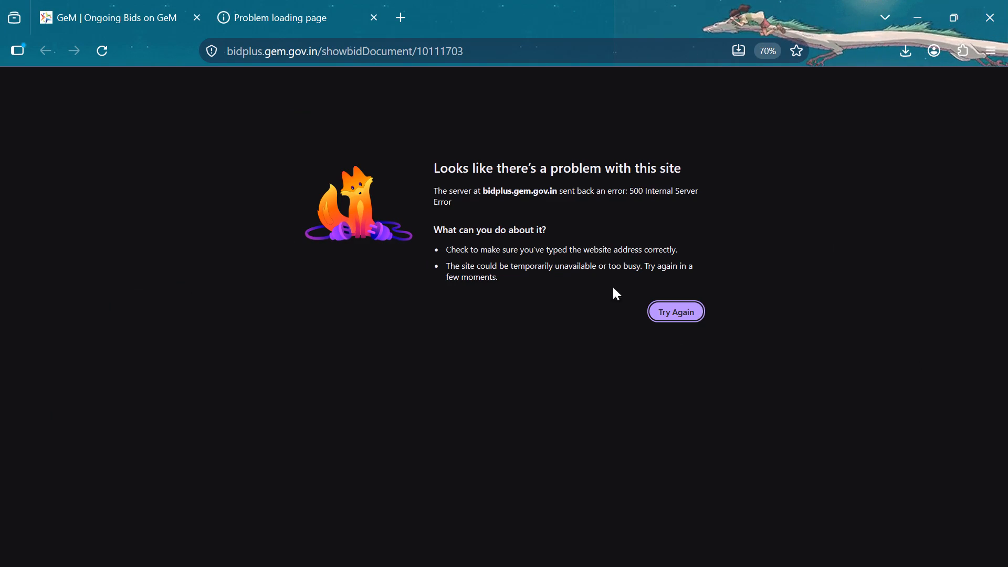
left_click(680, 312)
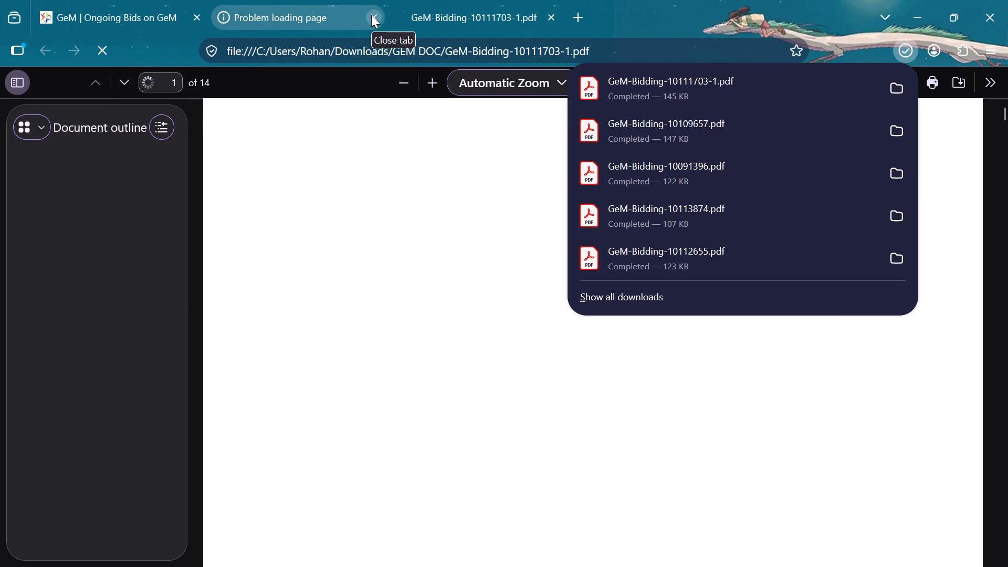
left_click(371, 15)
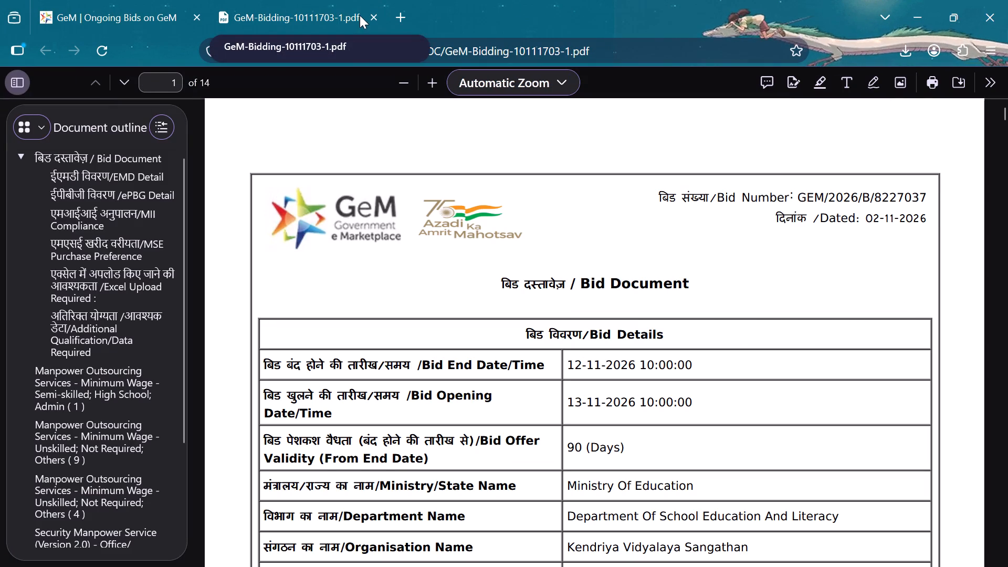
left_click(360, 15)
left_click(374, 16)
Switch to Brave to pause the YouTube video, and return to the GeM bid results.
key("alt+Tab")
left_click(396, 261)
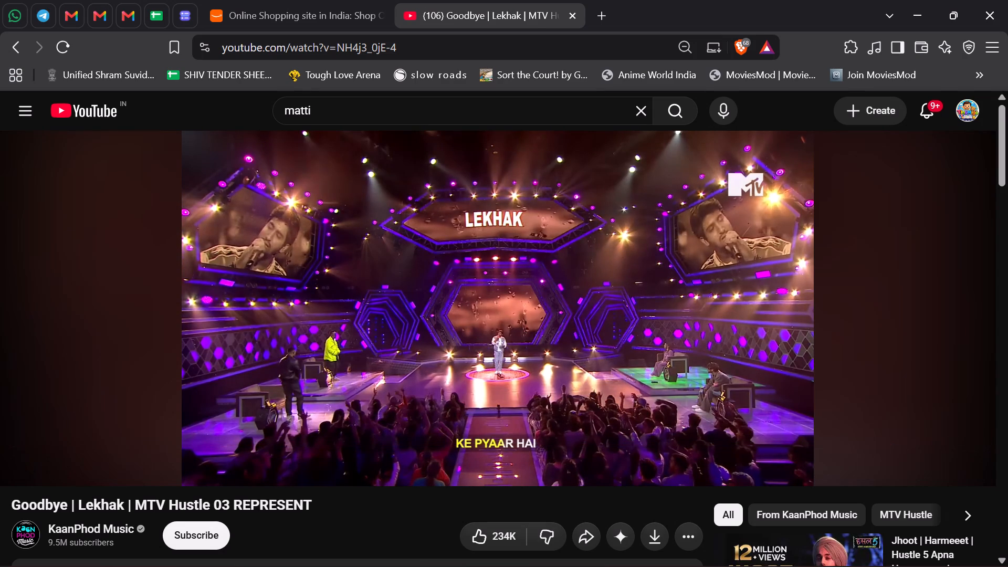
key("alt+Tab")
Go back to page 25 of the filtered service bid results.
scroll(392, 314, "up", 1)
left_click(323, 316)
Switch to Brave, resume the YouTube video, pick another recommended video, and return to the GeM bid results.
key("alt+Tab")
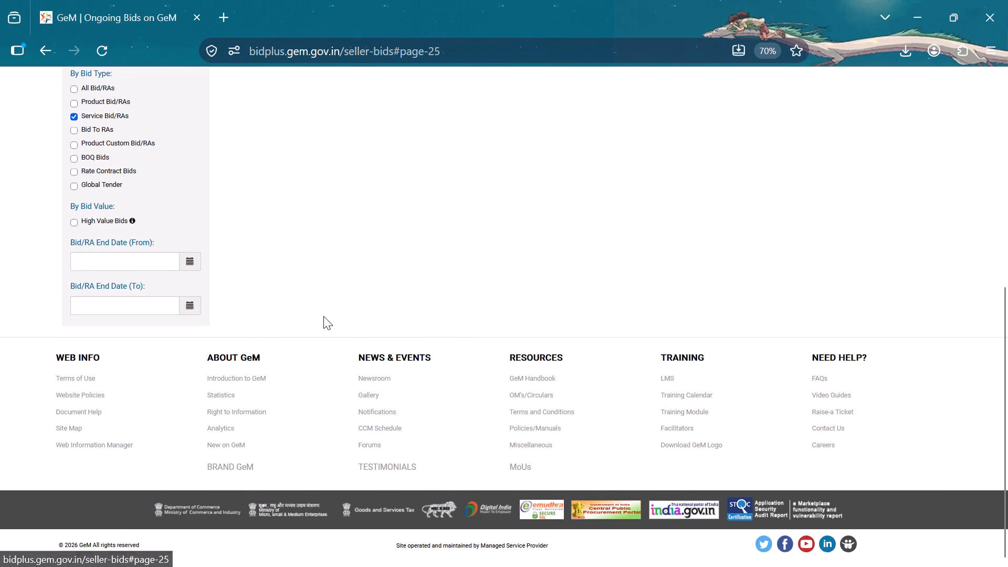
key("space")
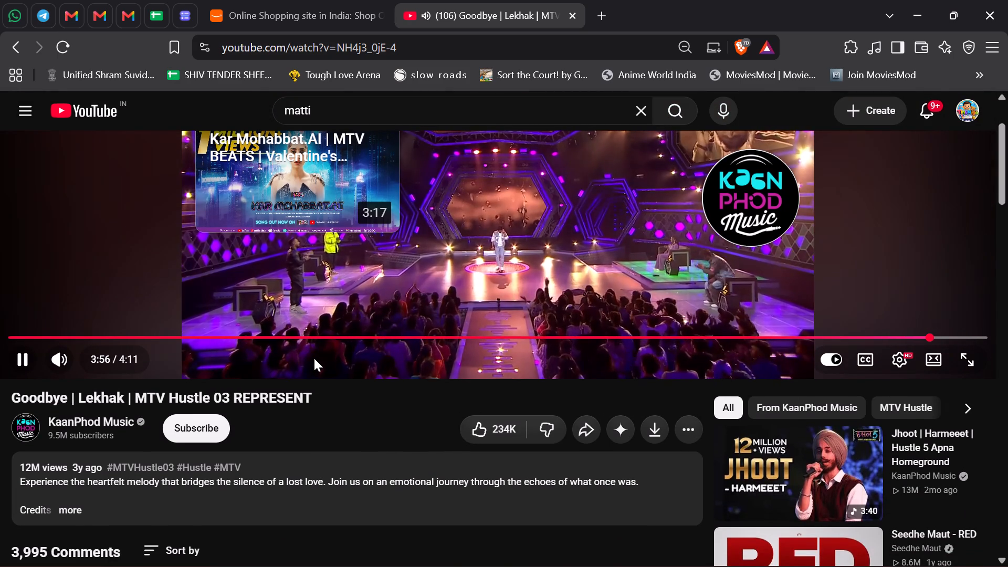
scroll(314, 358, "up", 1)
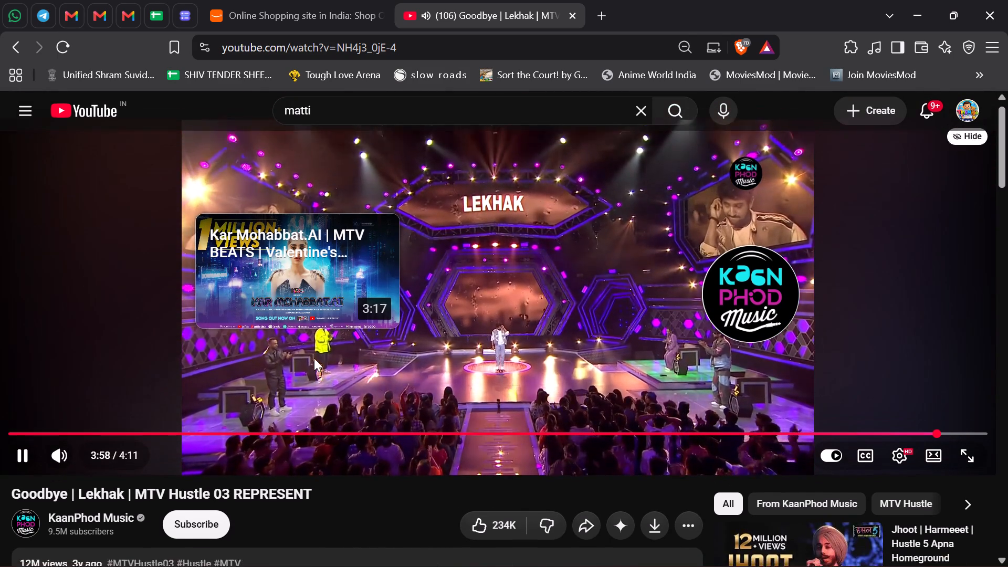
scroll(314, 358, "up", 1)
scroll(540, 313, "down", 2)
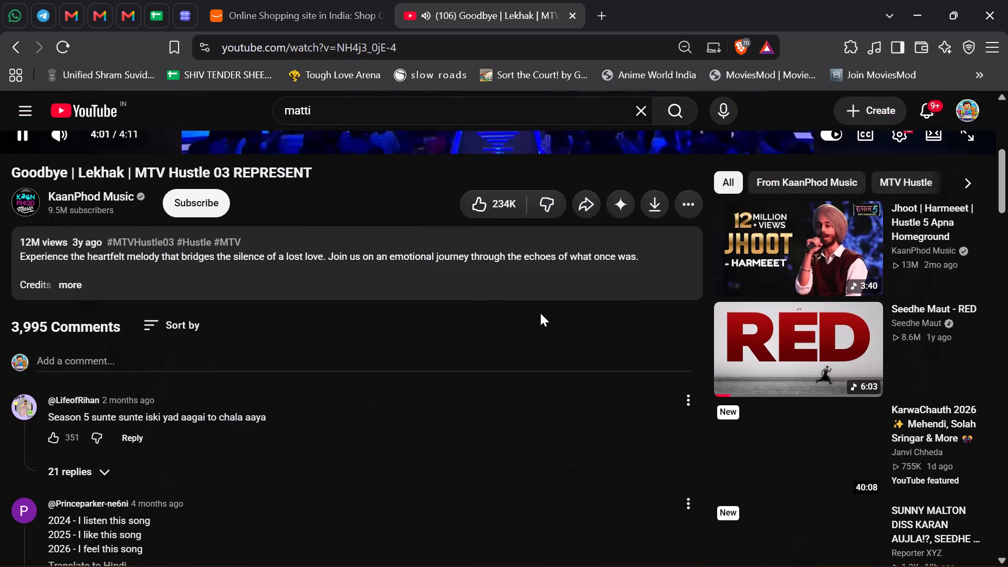
scroll(556, 321, "up", 4)
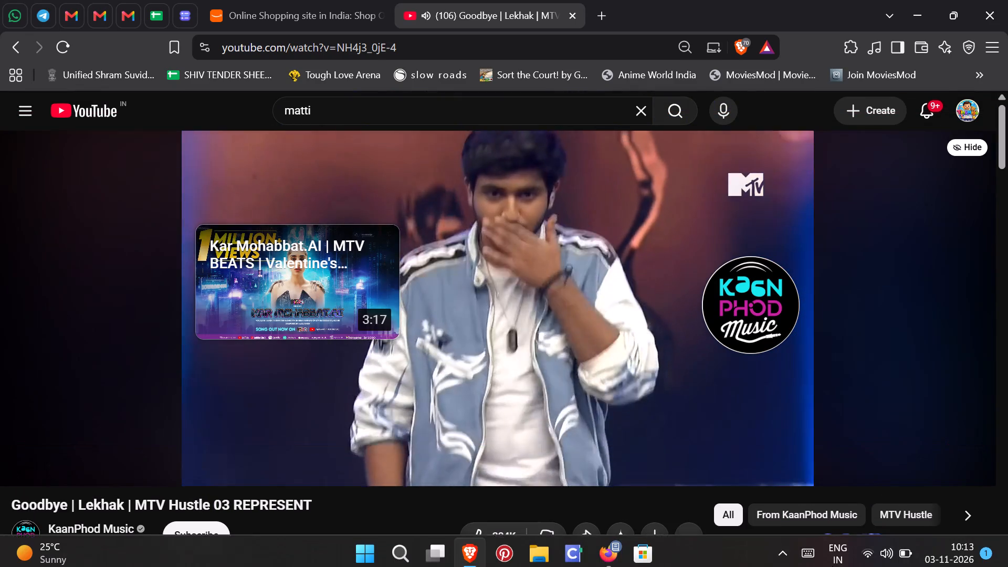
scroll(754, 440, "down", 1)
left_click(771, 407)
key("alt+Tab")
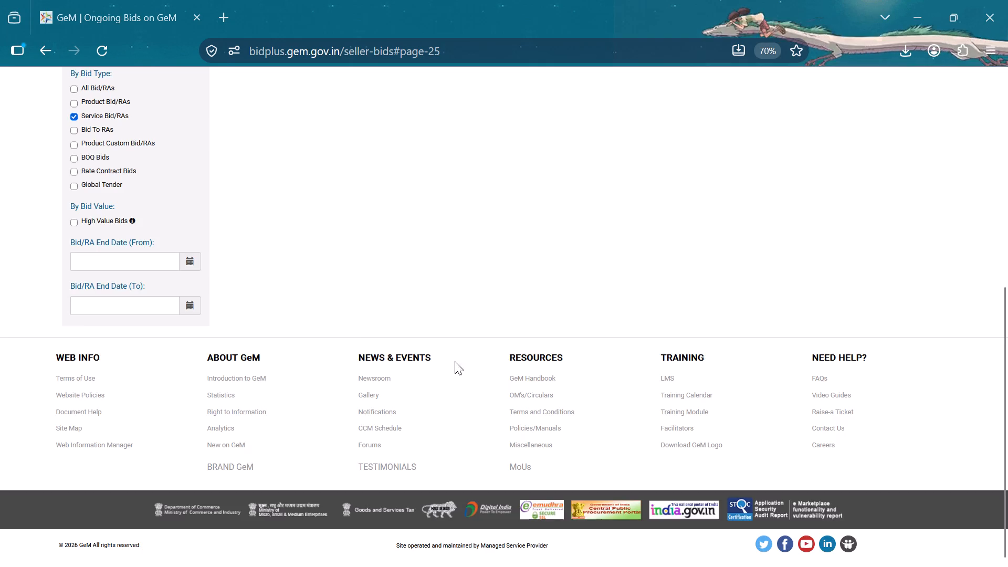
Open the bid document for GEM/2026/B/8214420 from the Ministry of Labour and Employment listing.
scroll(426, 350, "down", 1)
scroll(426, 350, "up", 3)
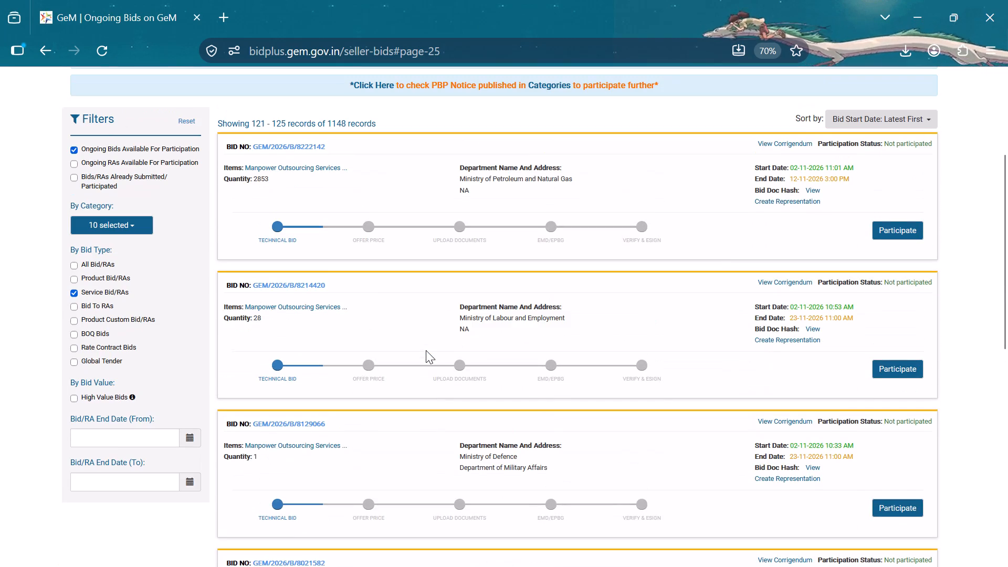
left_click(302, 288)
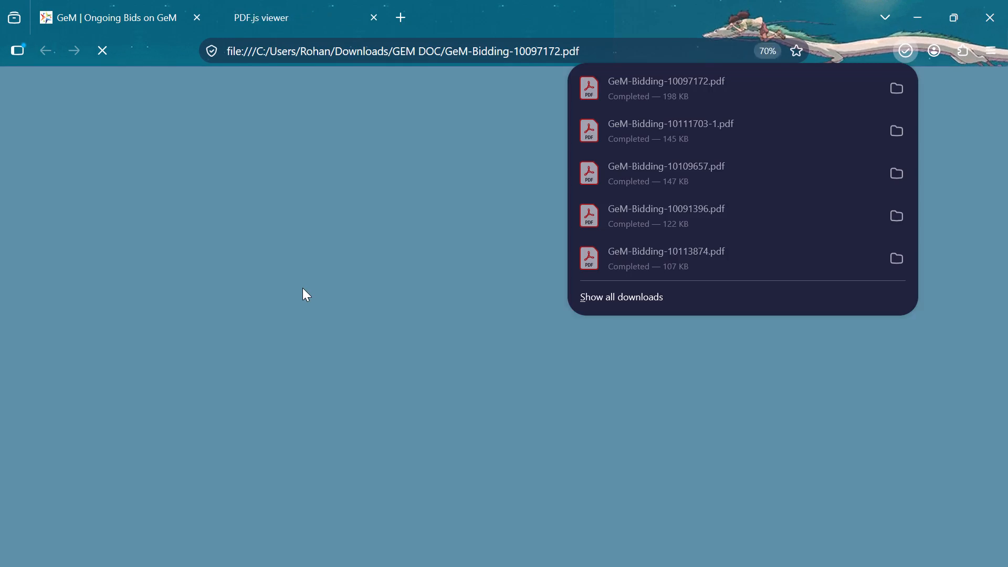
Copy the full bid number GEM/2026/B/8214420 from the top of the bid document.
left_click(402, 330)
double_click(799, 195)
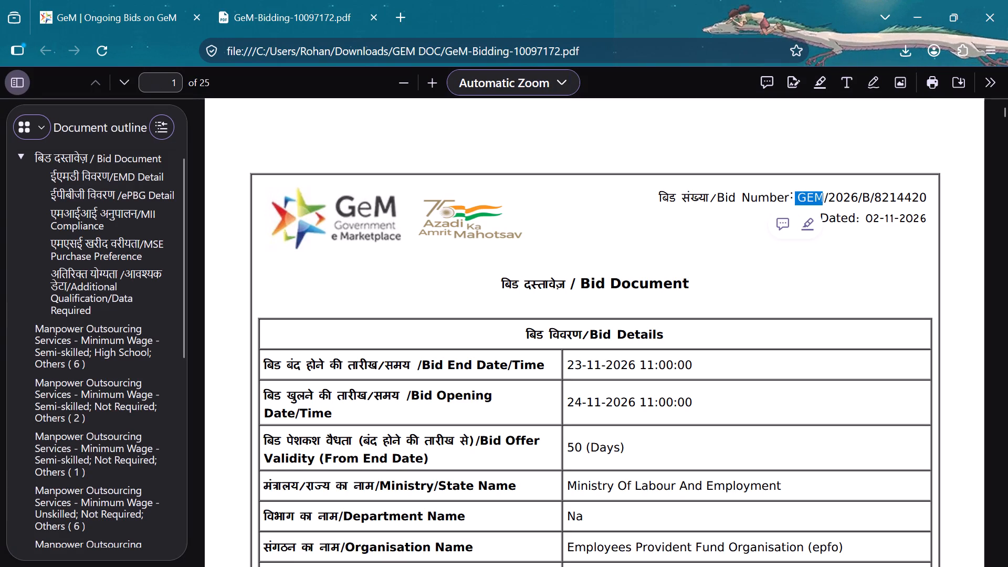
key("ctrl+shift+Right")
key("ctrl+shift+Right")
key("ctrl+shift+Right")
key("ctrl+c")
key("ctrl+c")
key("ctrl+c")
Examine the bid details in the opened document for GEM/2026/B/8214420.
scroll(550, 357, "down", 1)
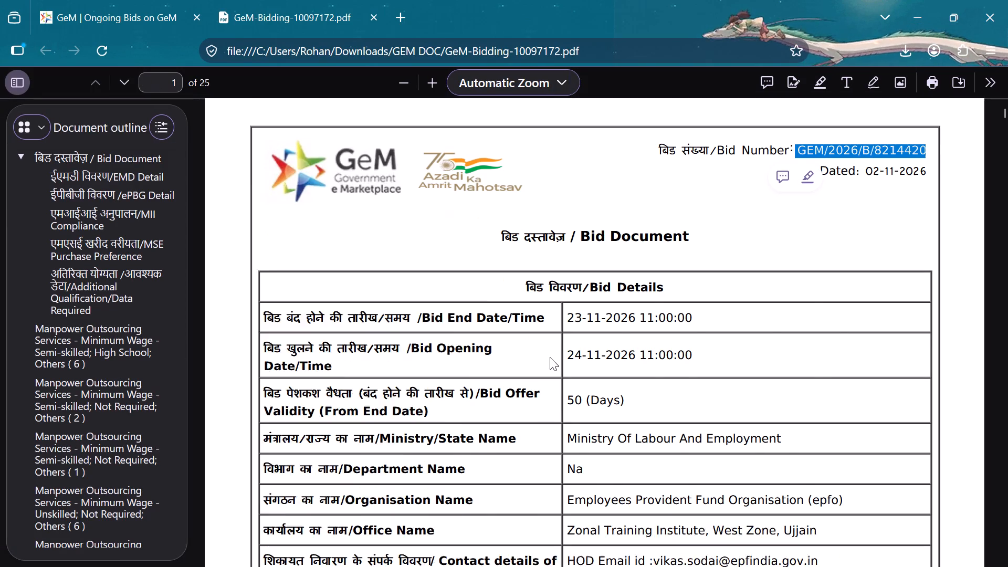
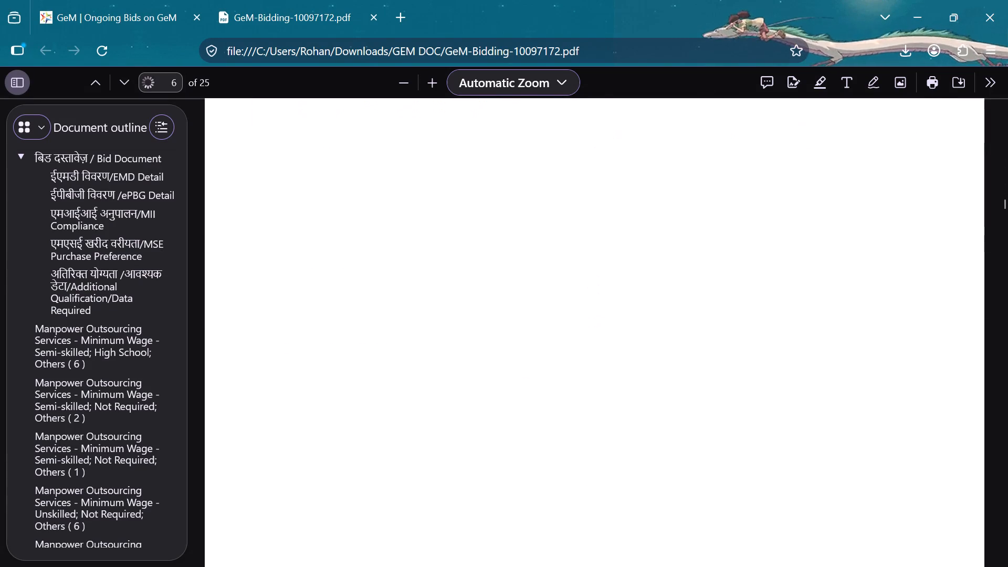
Search the web for the consignee's postal code 456010 from the bid document and copy the district name Ujjain.
scroll(391, 325, "down", 7)
double_click(494, 134)
right_click(494, 134)
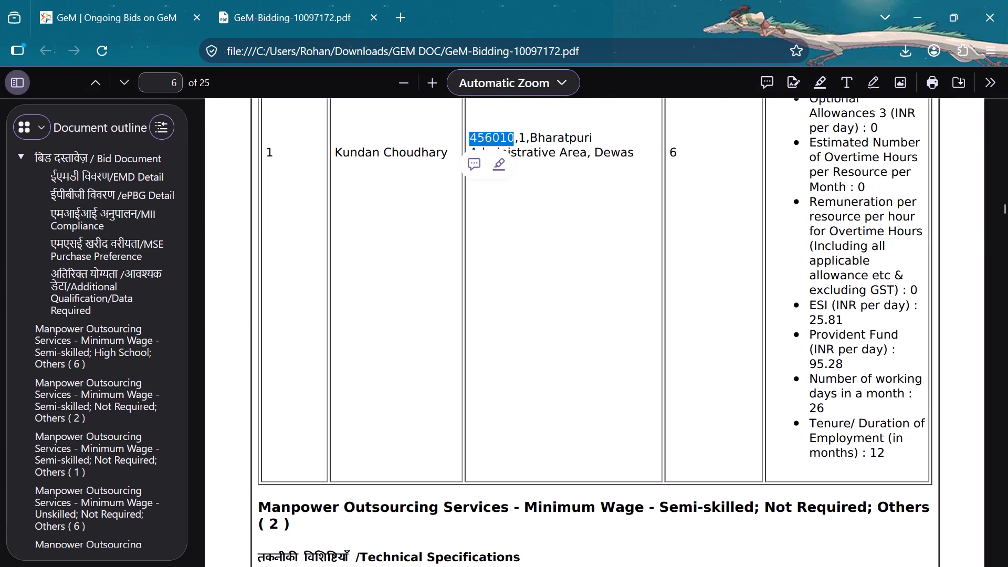
left_click(575, 298)
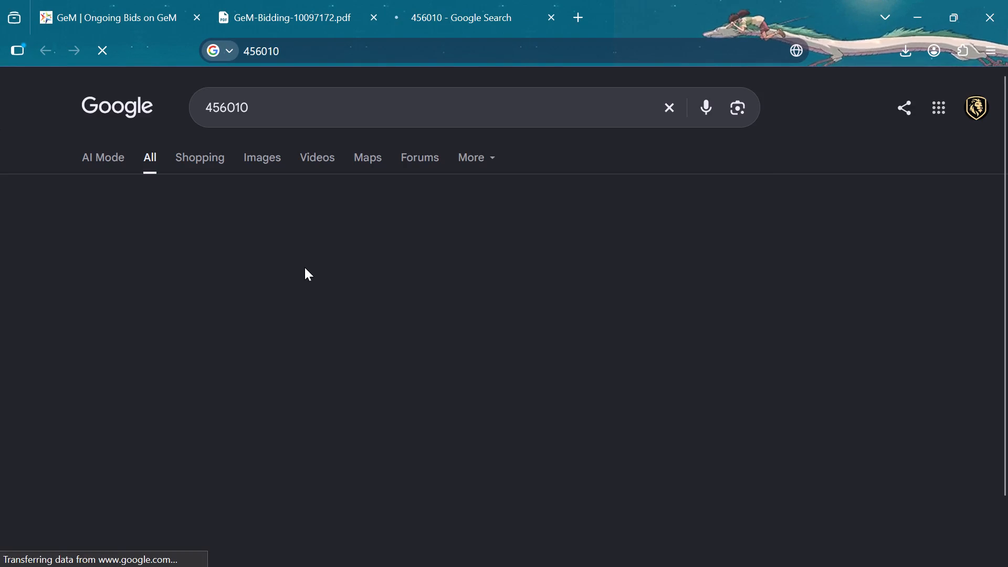
double_click(171, 309)
key("ctrl+c")
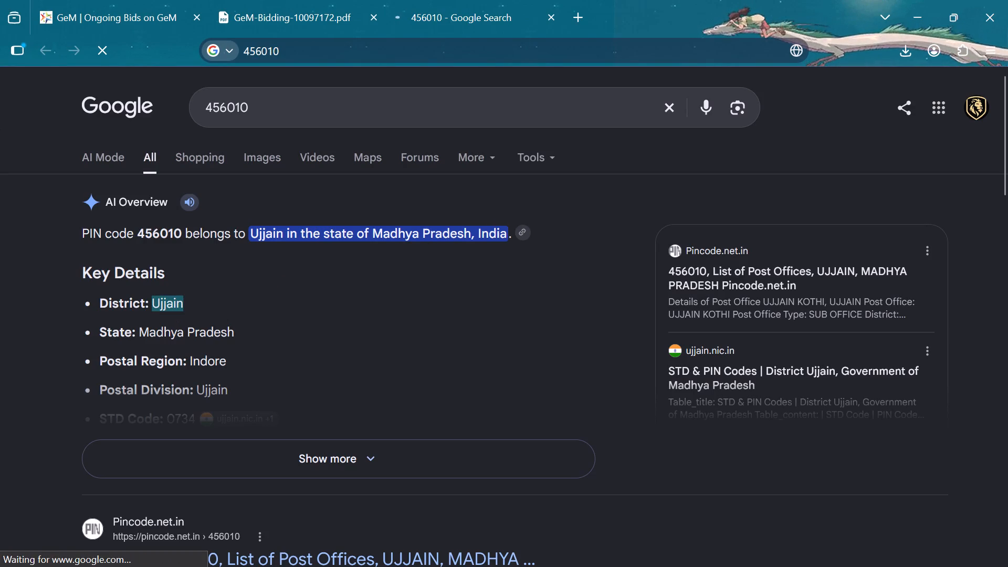
left_click(171, 309)
left_click(171, 309)
key("ctrl+c")
In the HHSPL GEM Tender form, set State to MP, City to Ujjain, and both Pasara and Pre Bid Meeting to N.
key("alt+Tab")
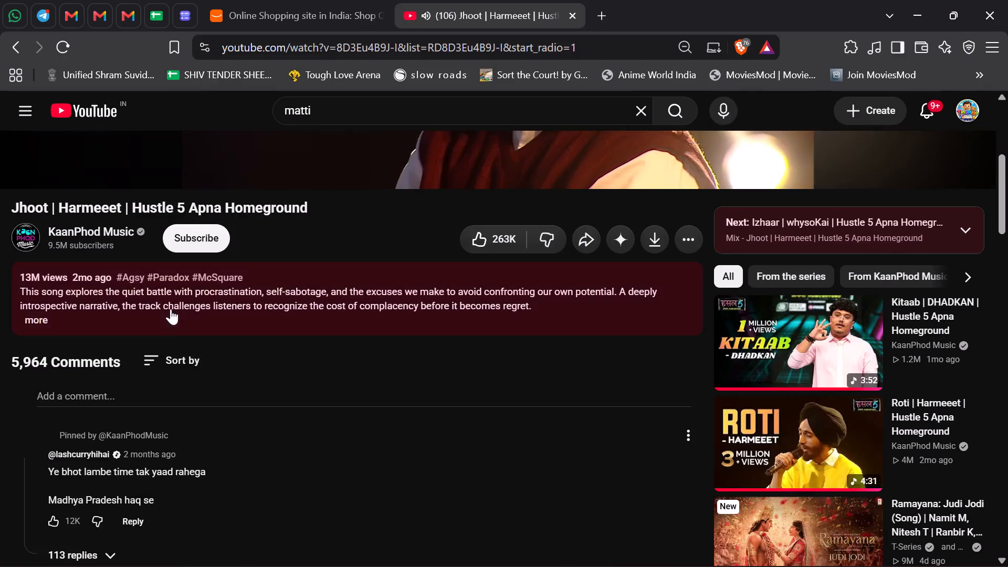
key("alt+Tab")
key("alt+Tab")
key("Tab")
key("m")
key("Tab")
key("ctrl+v")
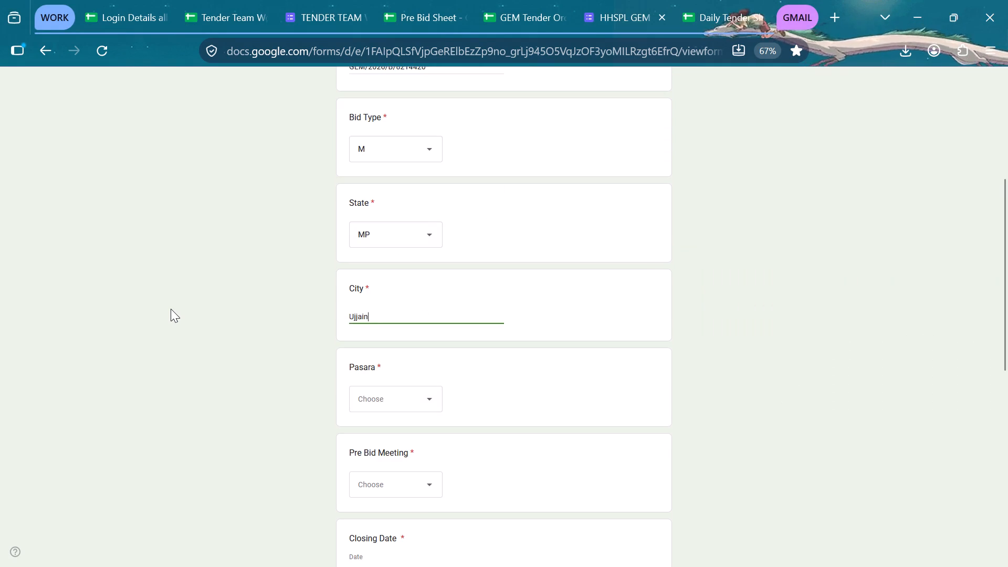
key("Tab")
key("n")
key("Tab")
key("n")
Check the bid's listing on GeM and enter Closing Date 23/11/2026 and Quantity 28 in the form.
key("alt+Tab")
key("alt+Tab")
key("alt+Tab")
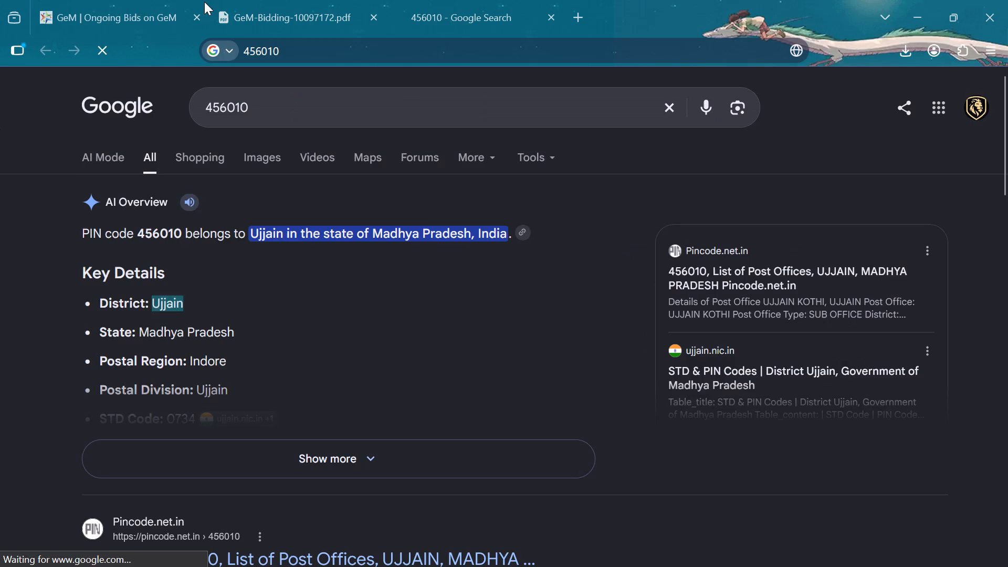
left_click(120, 0)
key("alt+Tab")
key("Tab")
key("alt+Tab")
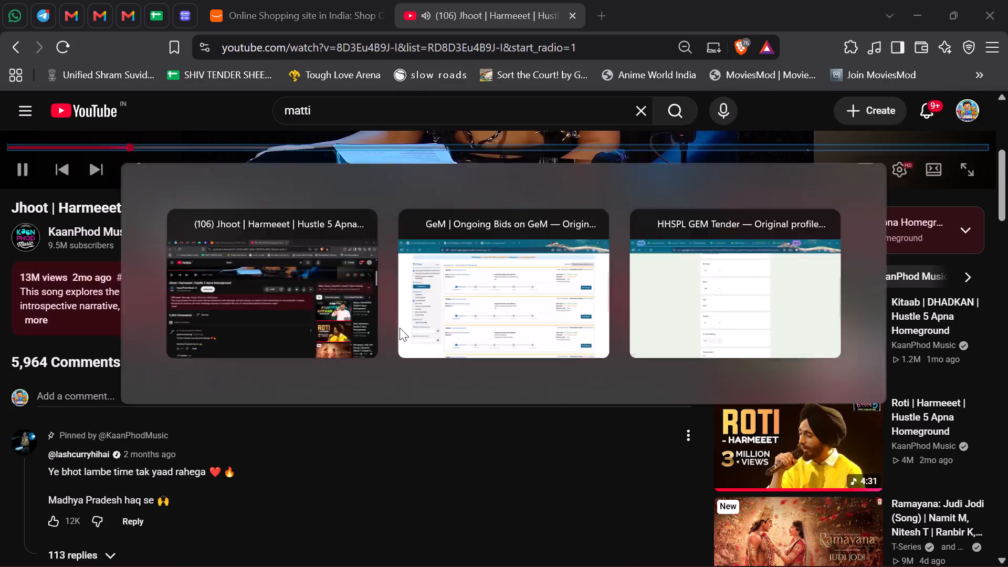
key("alt+Tab")
key("alt+Tab")
key("Tab")
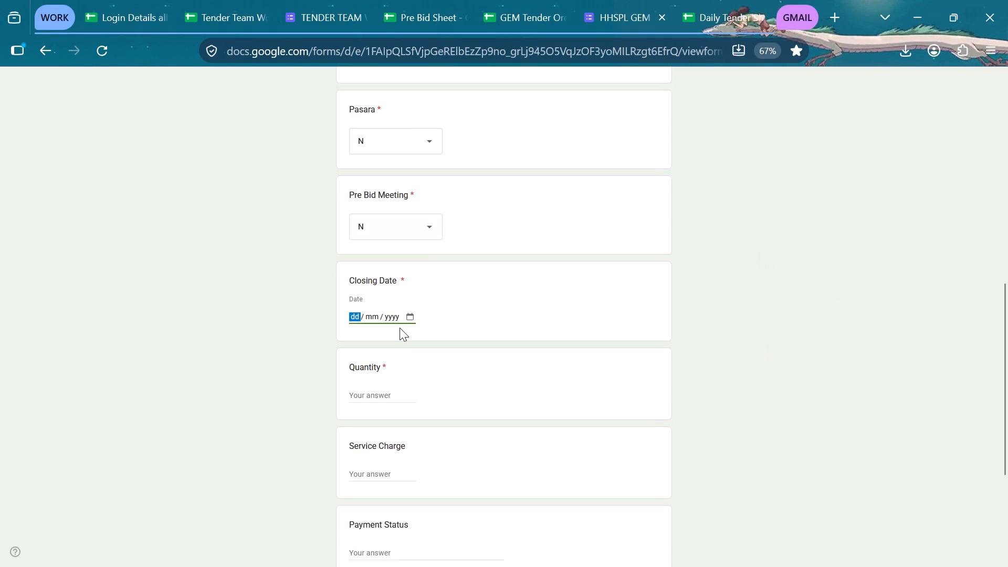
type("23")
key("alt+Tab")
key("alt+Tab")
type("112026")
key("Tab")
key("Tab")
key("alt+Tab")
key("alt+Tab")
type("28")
Submit the completed HHSPL GEM Tender form for bid GEM/2026/B/8214420.
scroll(400, 328, "down", 8)
left_click(349, 484)
left_click(350, 480)
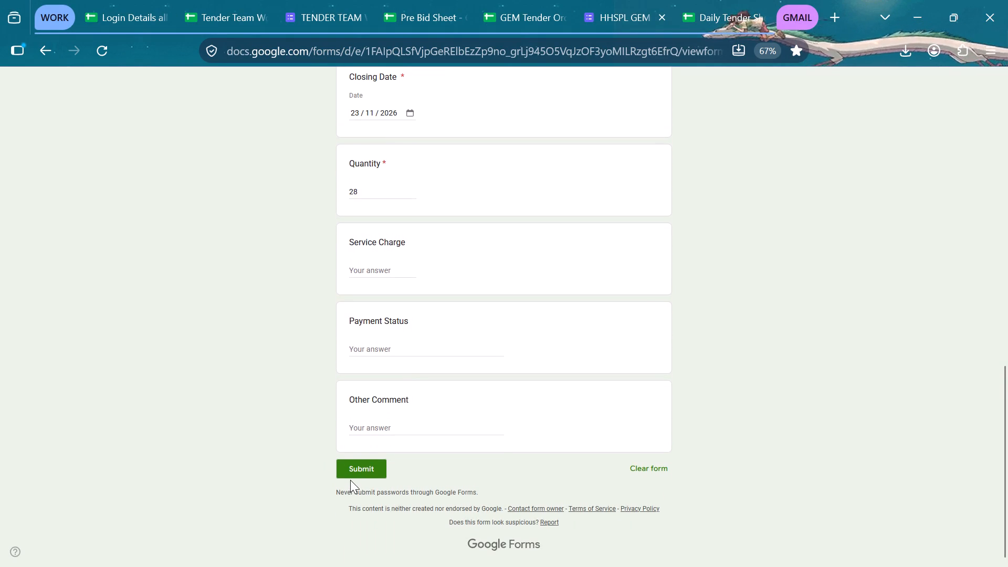
key("alt+Tab")
key("alt+Tab")
left_click(355, 468)
Return to the GeM bid results, go to page 24, and close the bid document and web search pages.
key("alt+Tab")
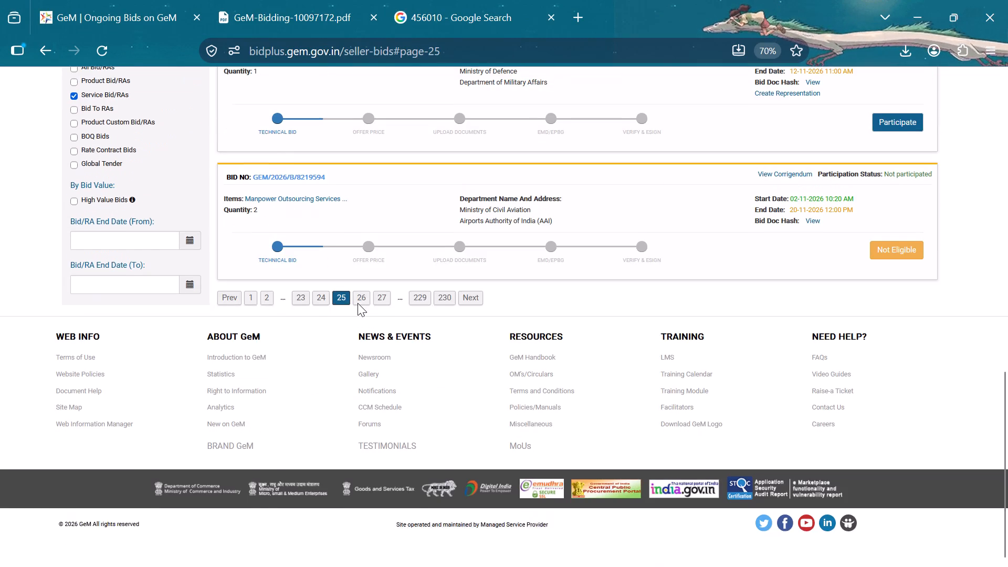
left_click(319, 322)
double_click(378, 23)
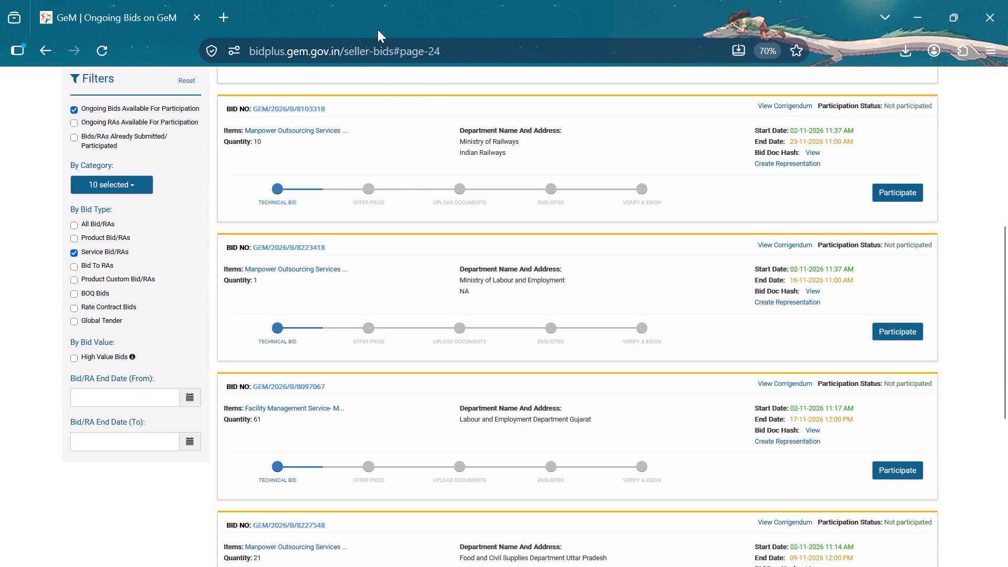
Look through the bids on page 24 and open the bid document for GEM/2026/B/8097067 from the Gujarat labour department.
scroll(390, 187, "down", 2)
scroll(340, 214, "up", 2)
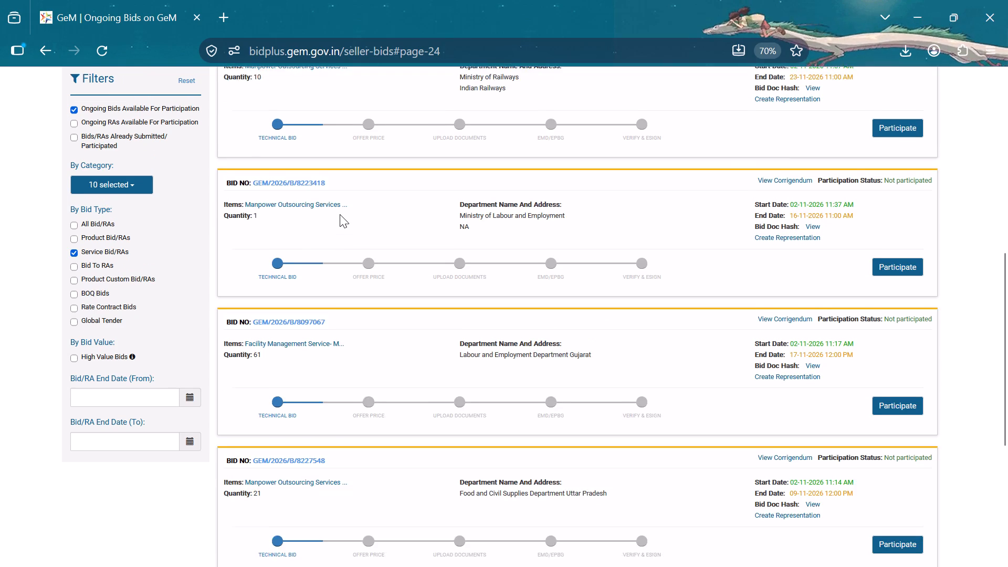
scroll(340, 214, "up", 1)
left_click(277, 510)
left_click(279, 499)
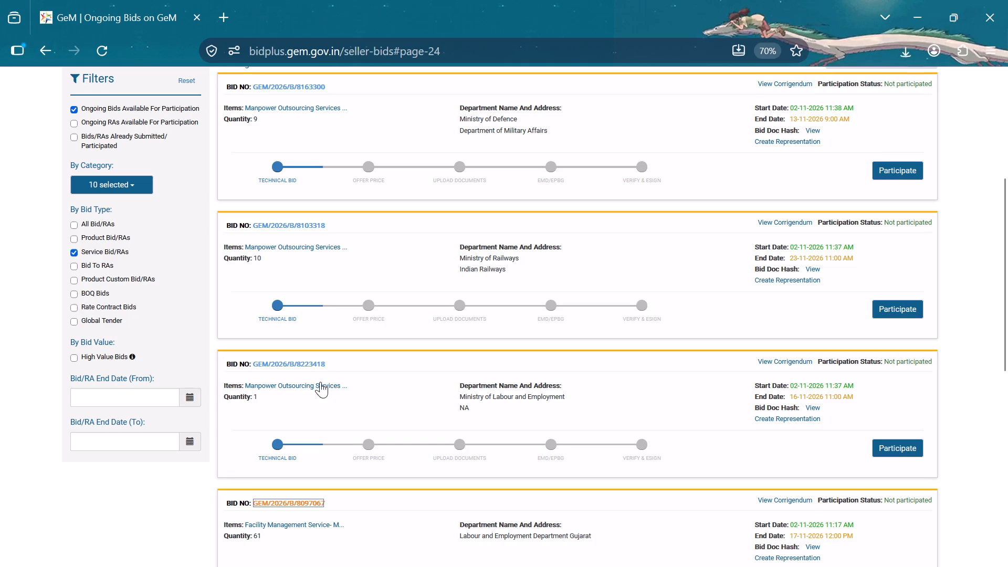
left_click(319, 359)
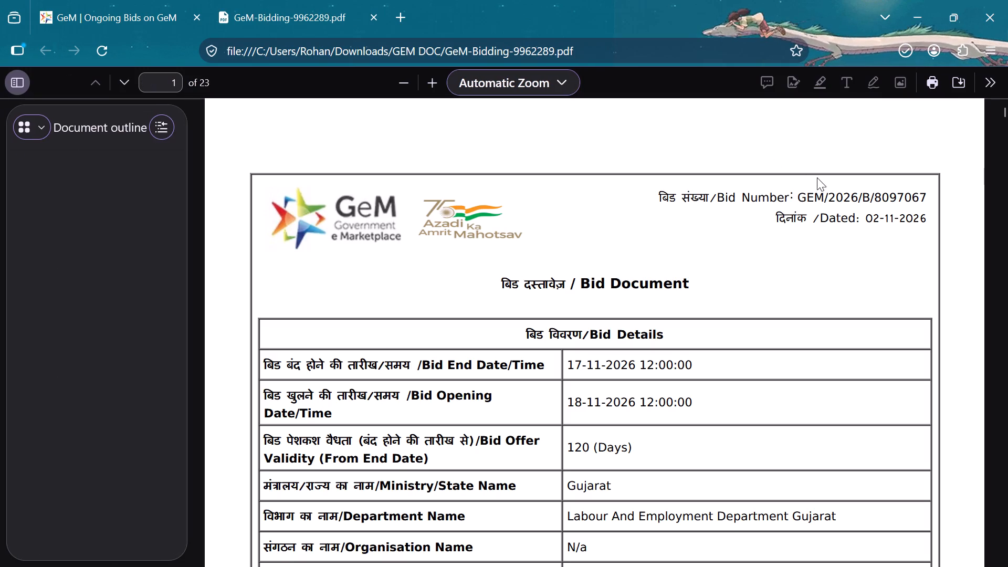
Copy the full bid number GEM/2026/B/8097067 from the top of the bid document.
double_click(811, 203)
key("ctrl+shift+Right")
key("ctrl+shift+Right")
key("ctrl+shift+Right")
key("ctrl+c")
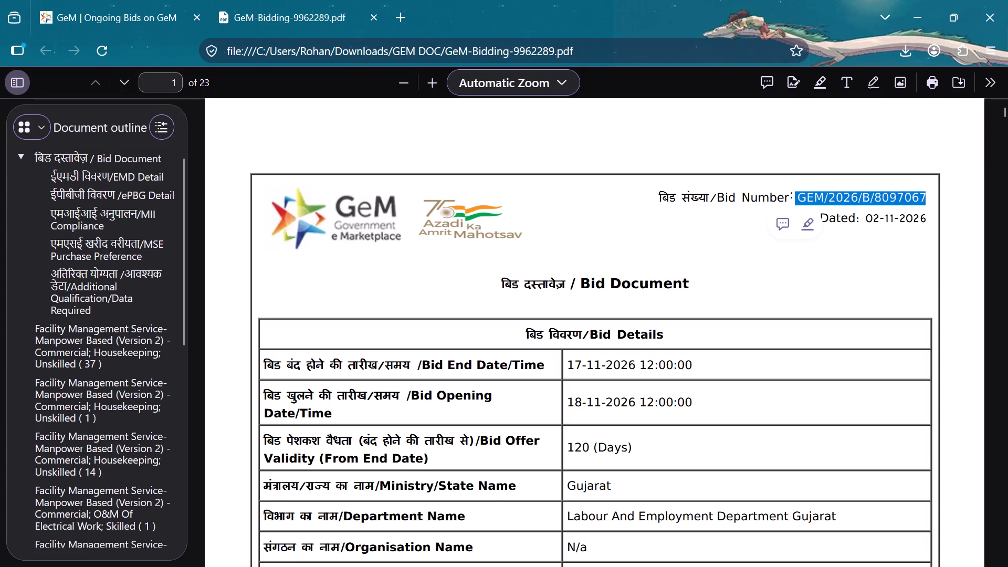
key("ctrl+c")
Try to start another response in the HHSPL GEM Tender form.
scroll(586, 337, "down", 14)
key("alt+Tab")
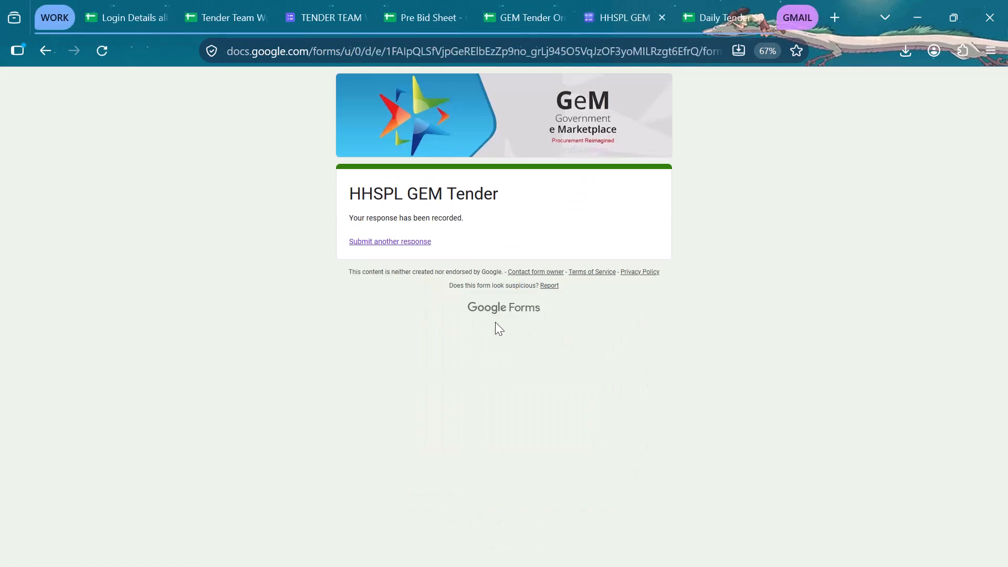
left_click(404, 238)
Switch to Brave and pause the playing YouTube video.
key("alt+Tab")
key("alt+Tab")
key("space")
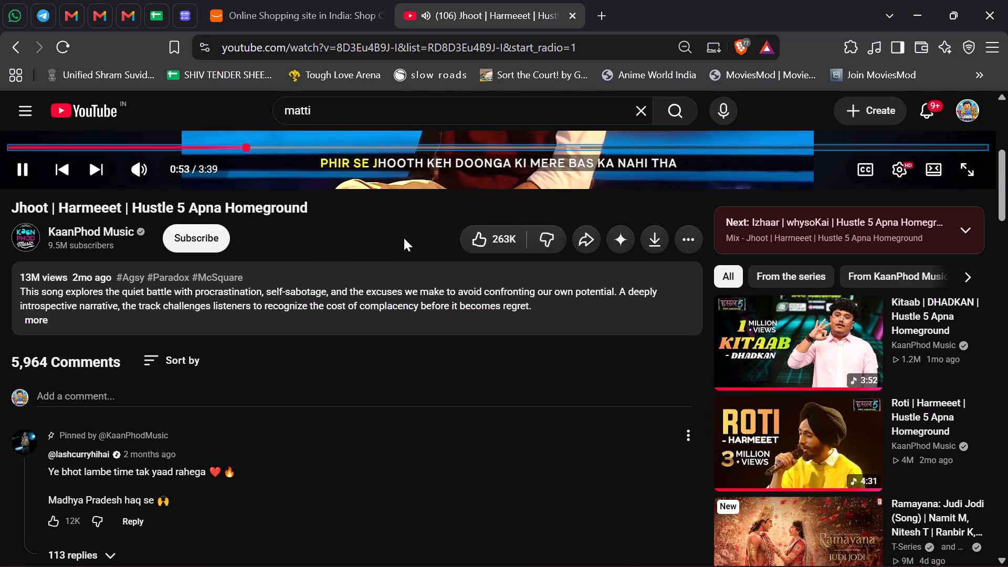
scroll(404, 238, "up", 4)
key("alt+Tab")
key("alt+Tab")
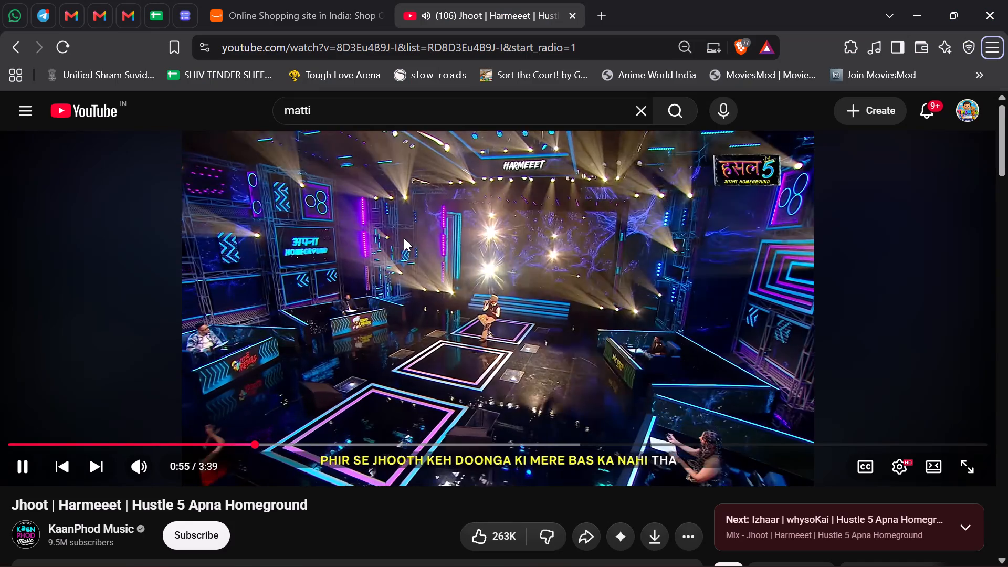
left_click(404, 238)
Start another HHSPL GEM Tender response in Firefox, paste GEM/2026/B/8097067 as the GEM Id, and set Bid Type to M.
key("alt+Tab")
left_click(405, 238)
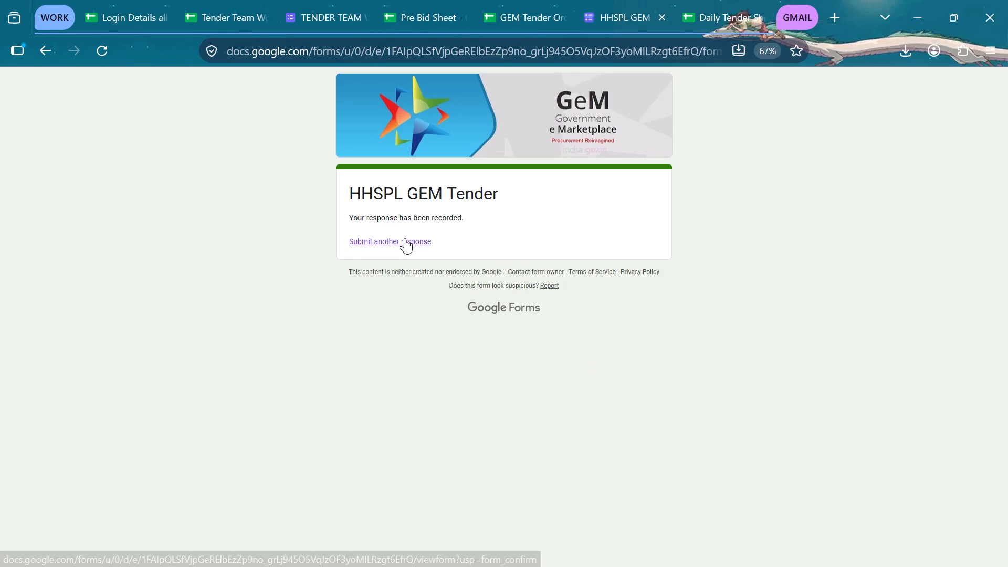
key("alt+Tab")
key("alt+Tab")
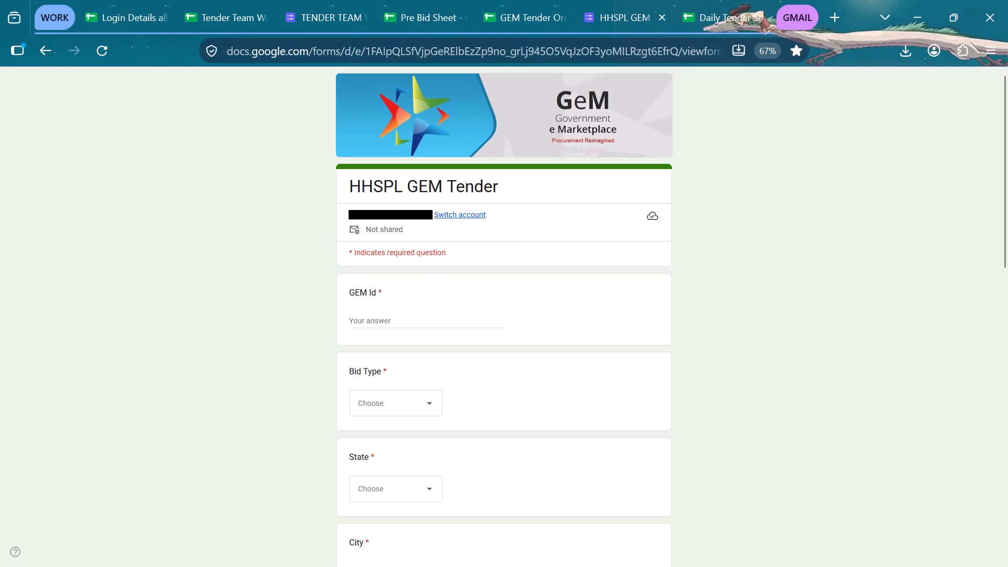
left_click(374, 322)
key("ctrl+v")
key("Tab")
key("alt+Tab")
key("alt+Tab")
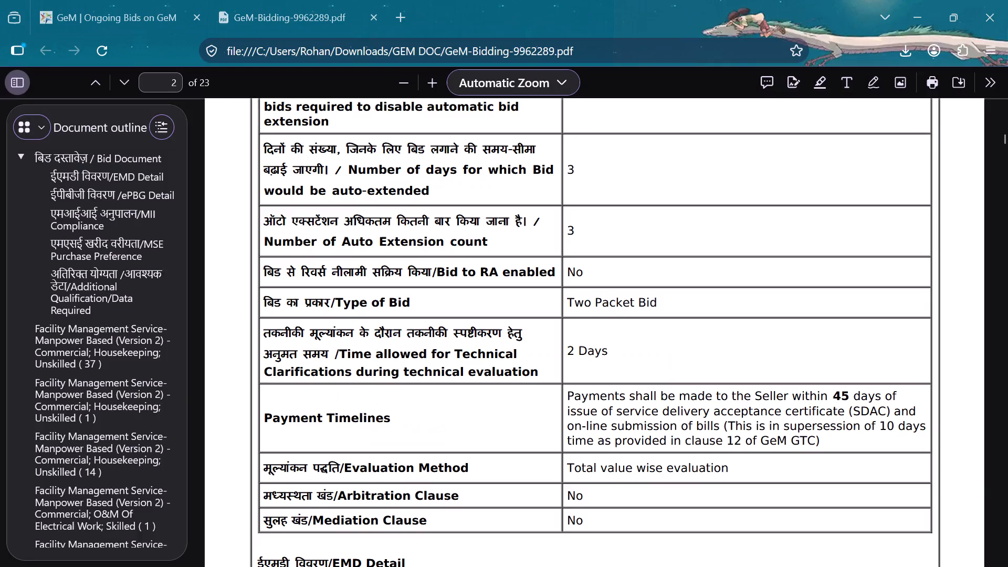
key("alt+Tab")
key("m")
key("Tab")
Find the consignee address in the bid document and copy the city name Ahmedabad.
key("alt+Tab")
scroll(374, 322, "down", 1)
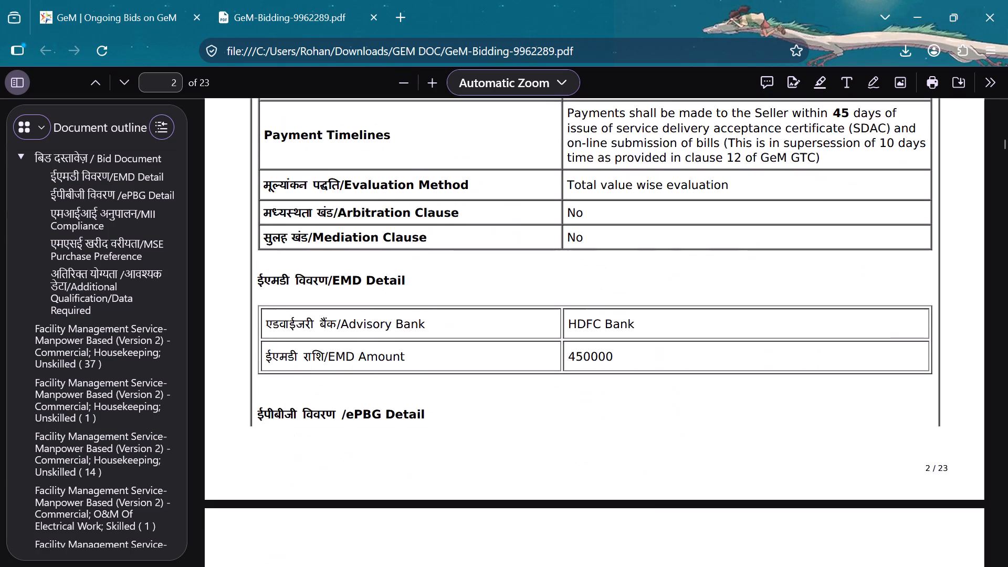
scroll(374, 322, "down", 2)
scroll(374, 322, "down", 20)
scroll(374, 322, "down", 6)
scroll(374, 322, "up", 1)
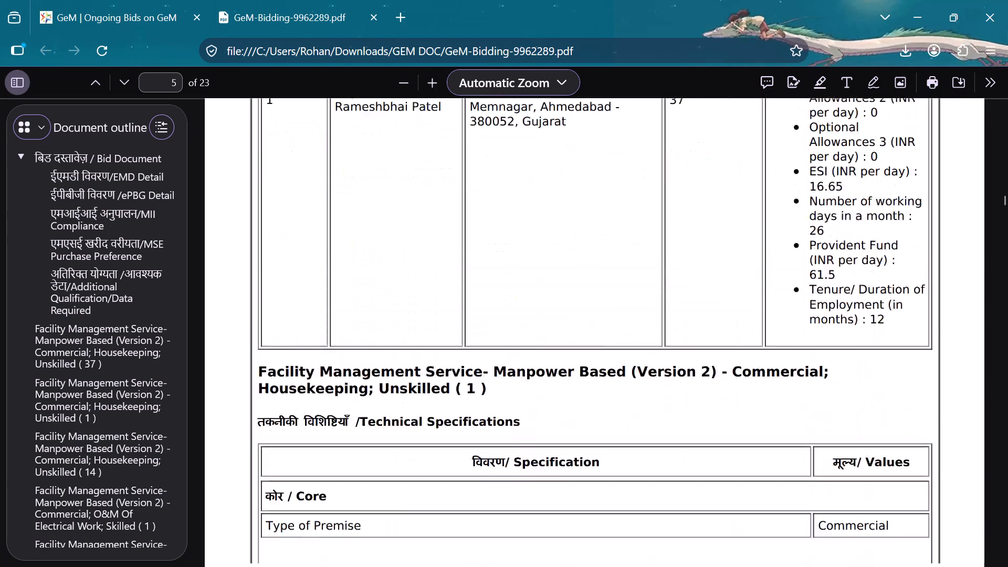
scroll(374, 322, "up", 1)
double_click(563, 171)
double_click(578, 184)
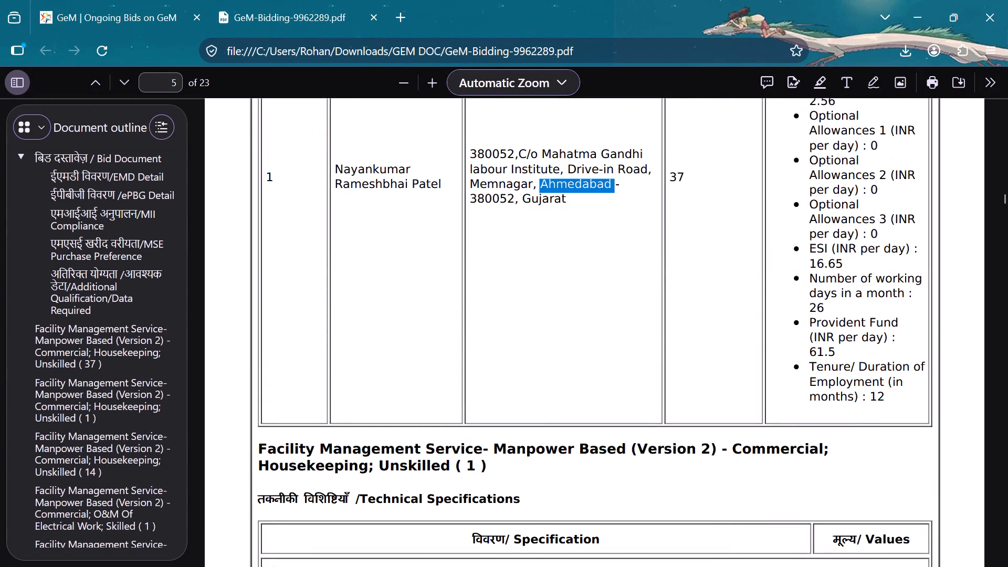
key("ctrl+c")
In the form, set State to GJ, City to Ahmedabad, and both Pasara and Pre Bid Meeting to N.
key("alt+Tab")
type("gj")
key("Tab")
key("shift+v")
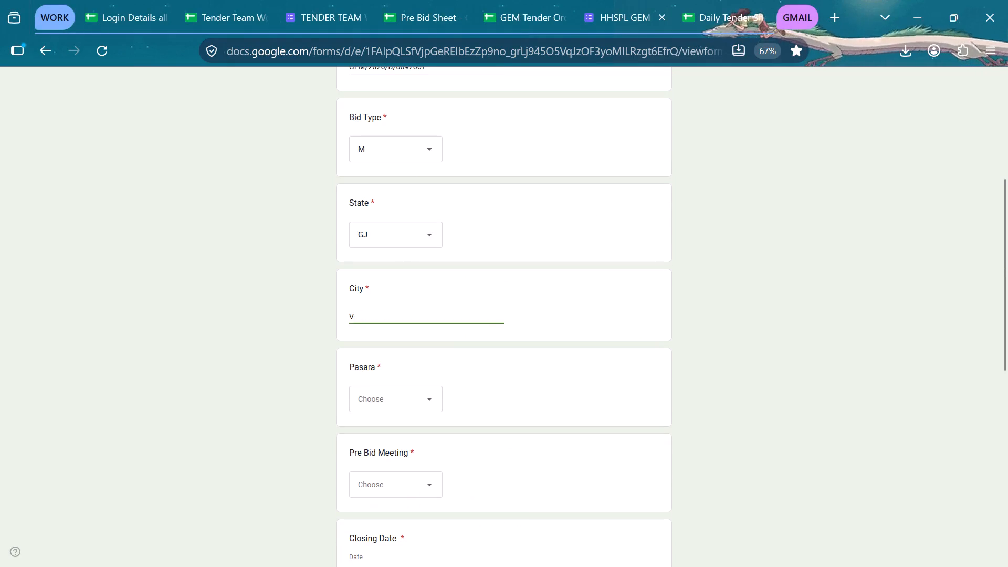
key("ctrl+a")
key("ctrl+v")
key("Tab")
key("n")
key("Tab")
key("n")
Check the GEM/2026/B/8097067 listing on GeM and enter Closing Date 17/11/2026 and Quantity 61 in the form.
key("alt+Tab")
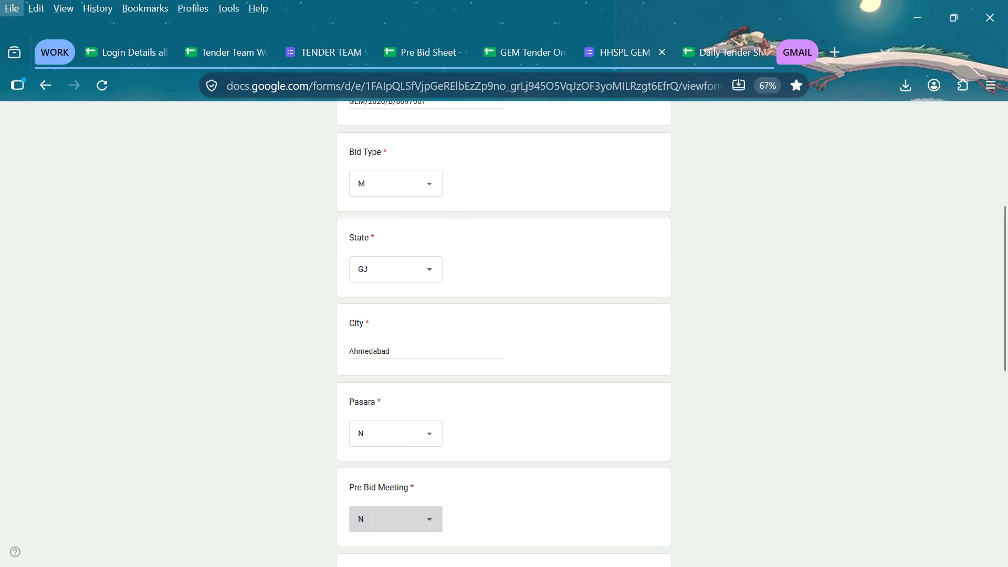
left_click(159, 0)
left_click(159, 0)
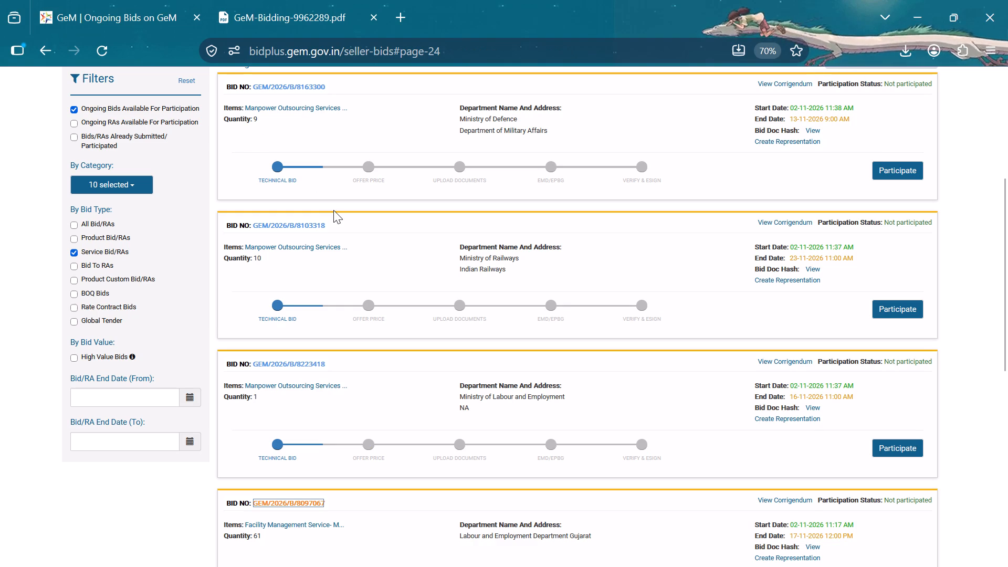
key("alt+Tab")
key("Tab")
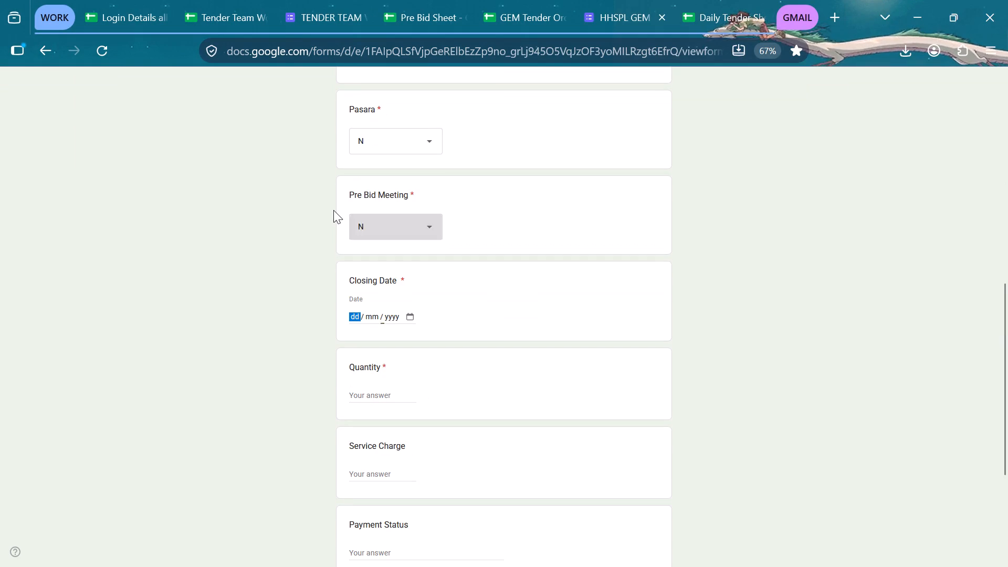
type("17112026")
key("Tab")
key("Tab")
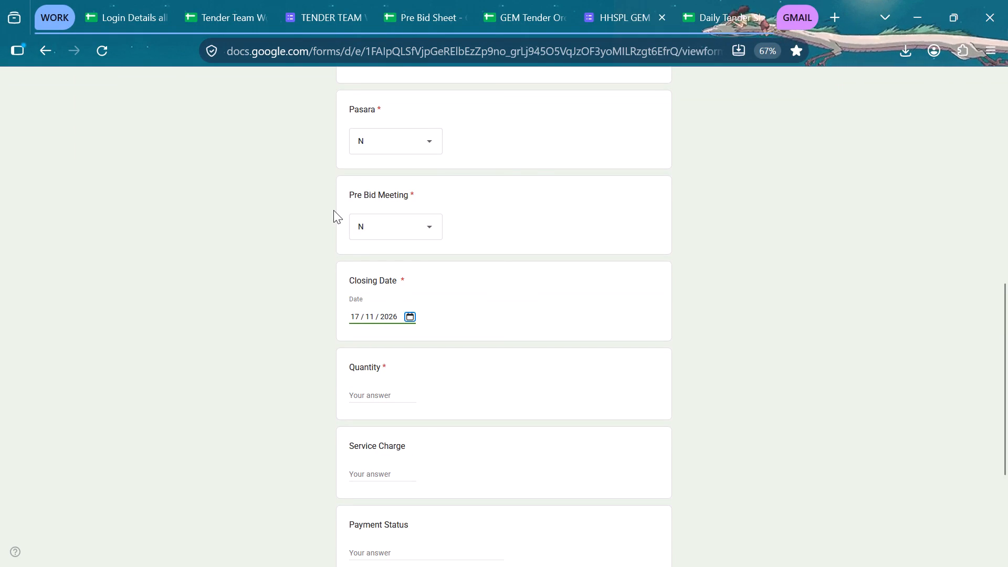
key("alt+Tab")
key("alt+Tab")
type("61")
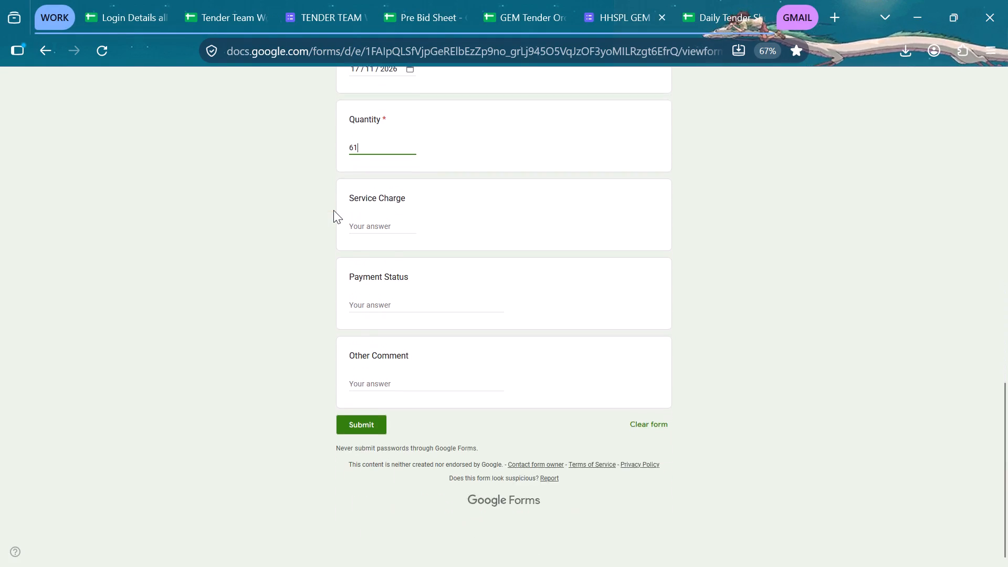
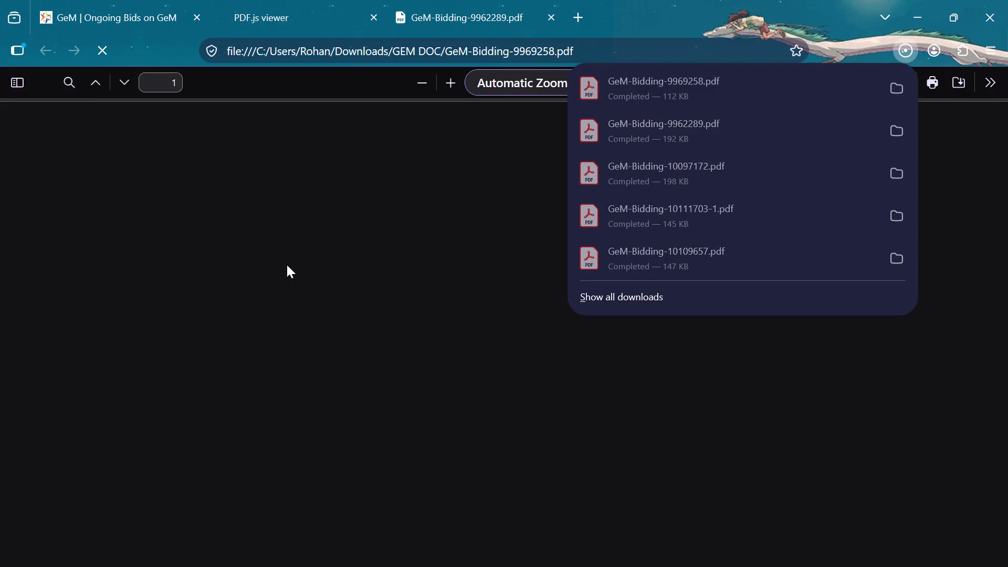
Close the GeM-Bidding-9962289 document and examine the bid details and consignee table of GeM-Bidding-9969258.pdf.
left_click(547, 22)
scroll(633, 265, "down", 5)
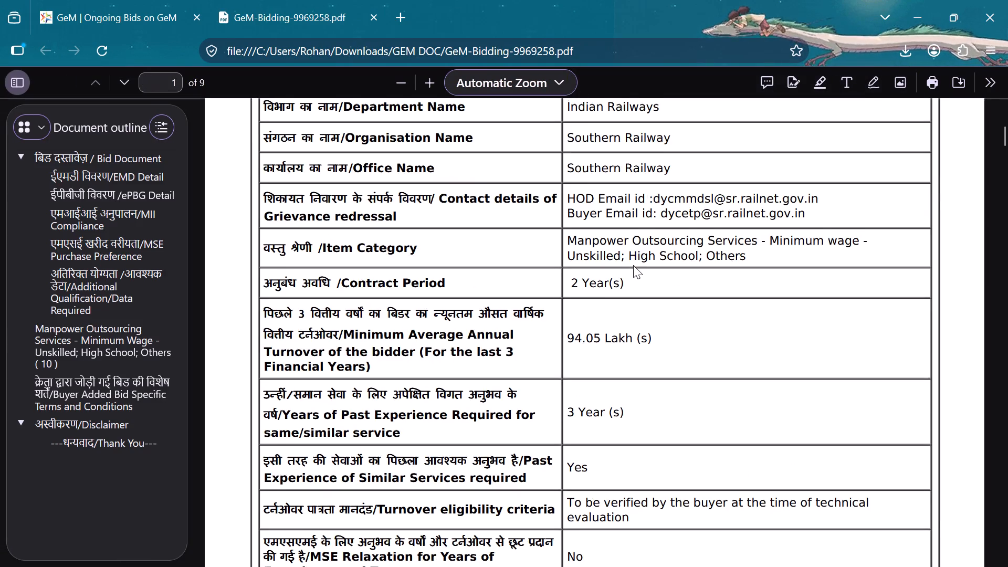
scroll(633, 265, "down", 20)
scroll(633, 265, "down", 7)
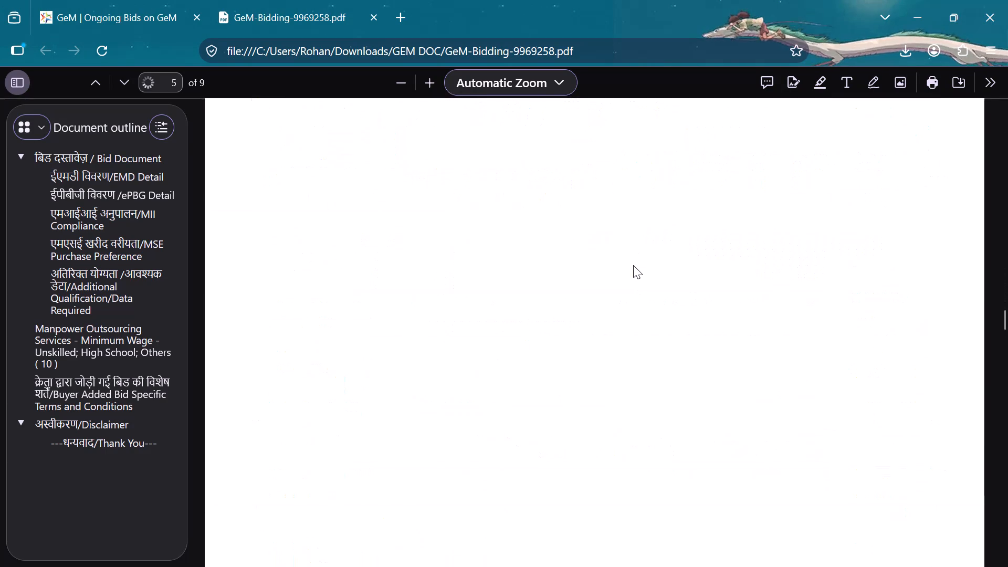
scroll(633, 265, "down", 14)
left_click(214, 0)
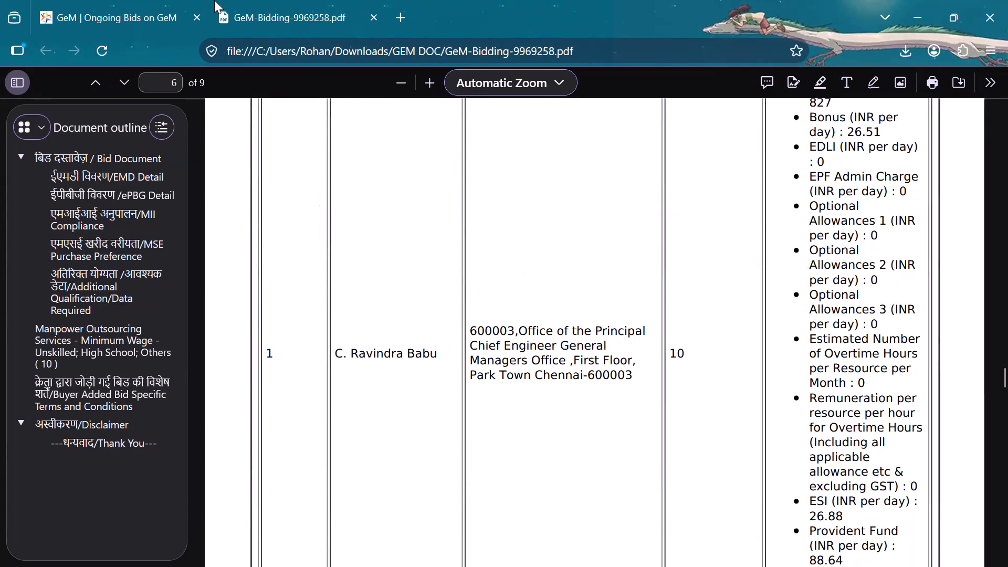
left_click(173, 0)
Open the document of bid GEM/2026/B/8163300, close the GeM-Bidding-9969258 document, and copy the new bid's number.
left_click(292, 128)
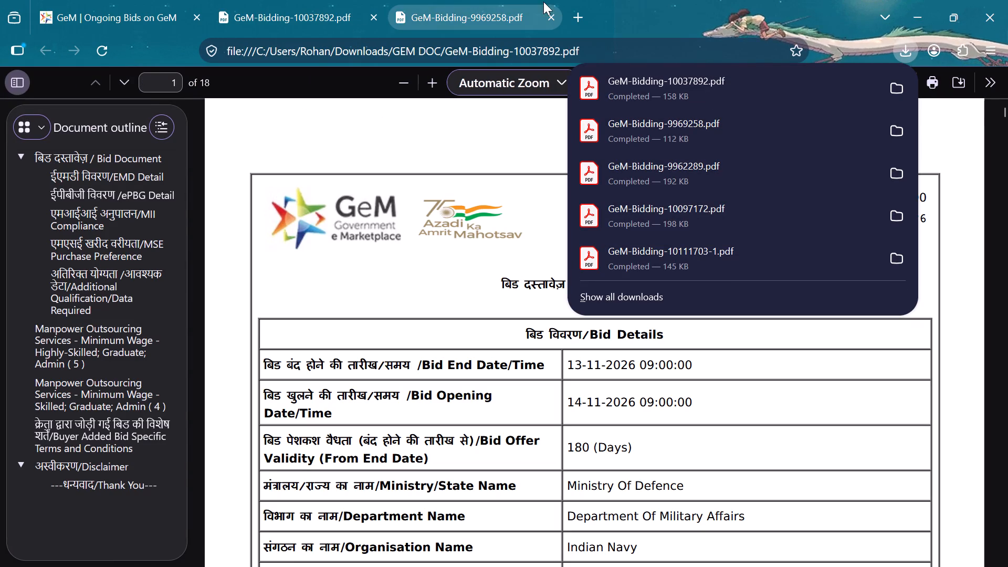
left_click(553, 16)
double_click(805, 193)
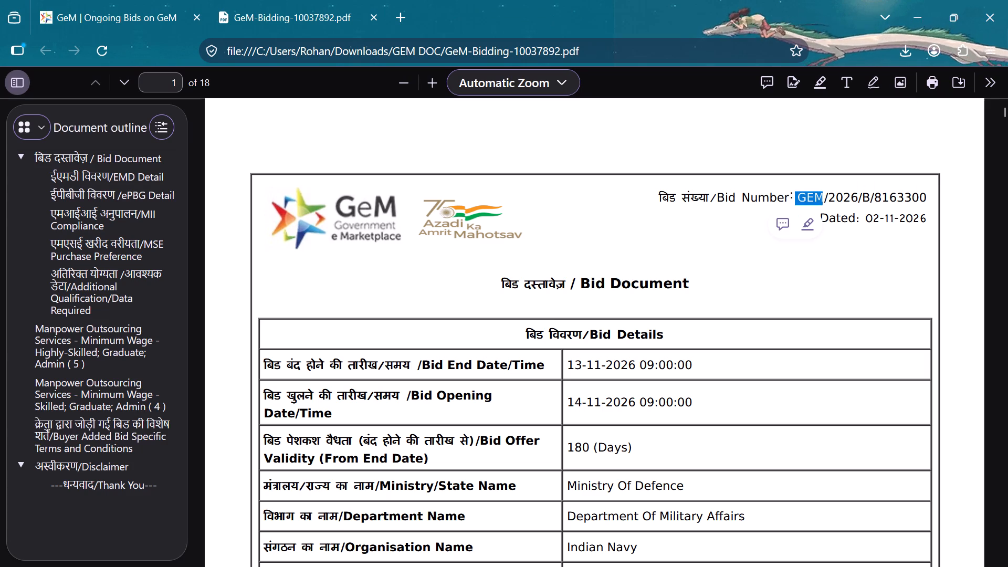
key("ctrl+shift+Right")
key("ctrl+shift+Right")
key("ctrl+shift+Right")
key("ctrl+c")
Start another HHSPL GEM Tender response, paste GEM/2026/B/8163300 as the GEM Id, and set Bid Type to S.
scroll(523, 423, "down", 10)
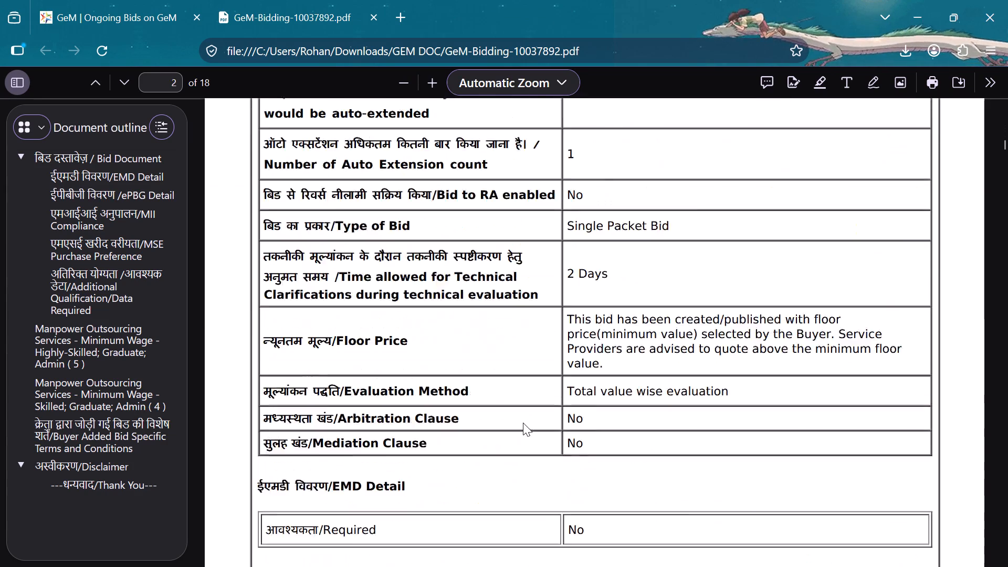
scroll(523, 423, "down", 2)
key("alt+Tab")
left_click(408, 241)
key("alt+Tab")
key("alt+Tab")
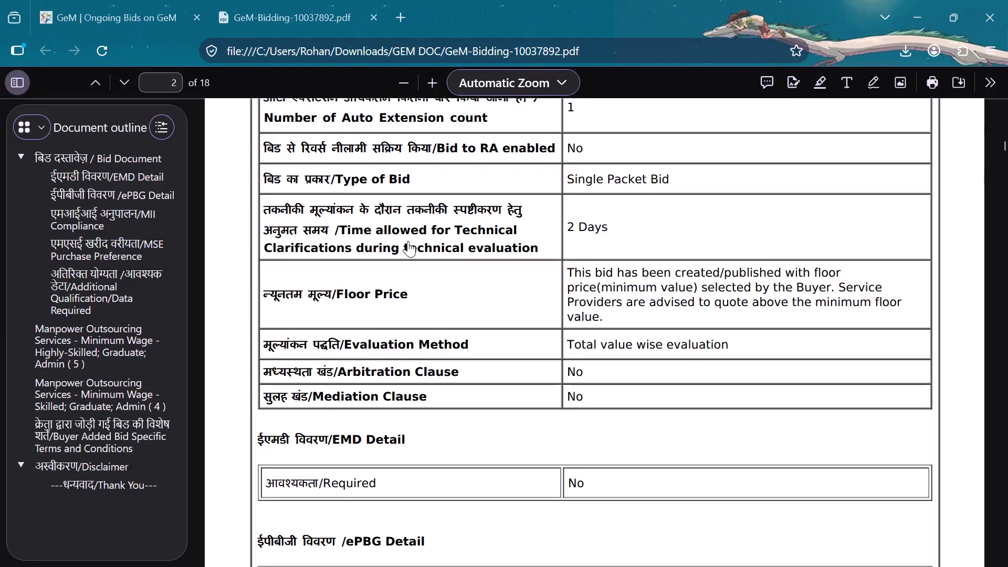
left_click(393, 313, "ctrl")
key("ctrl+v")
left_click(395, 317, "ctrl")
key("ctrl+v")
key("Tab")
key("s")
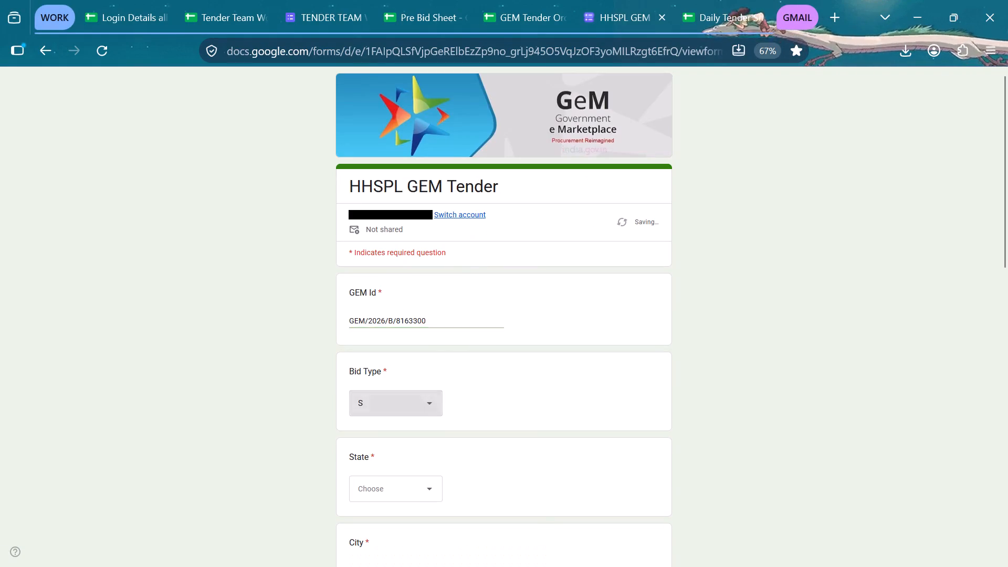
key("Tab")
Look up the consignee location in the GEM/2026/B/8163300 bid document and close the document.
key("alt+Tab")
scroll(395, 317, "down", 15)
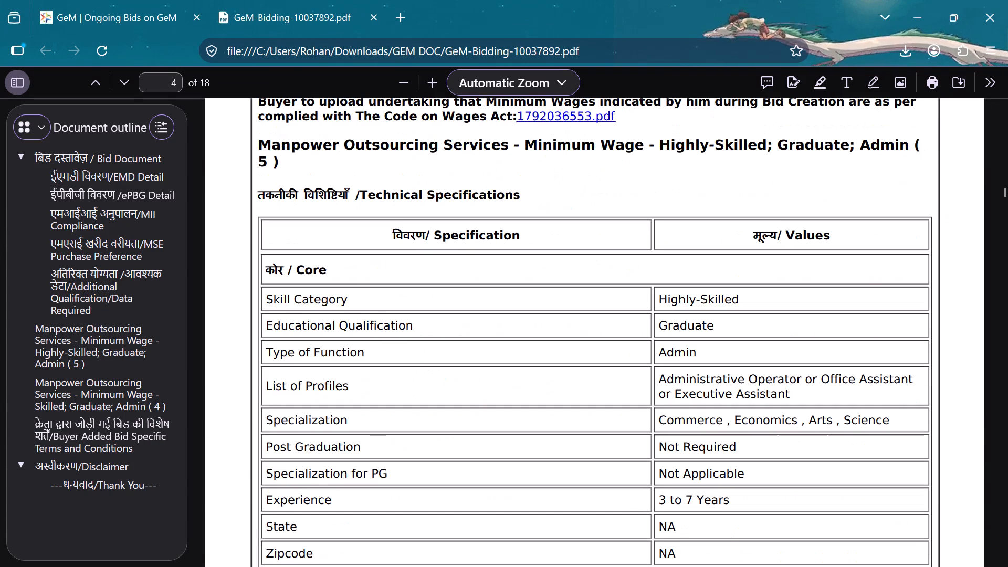
scroll(395, 317, "down", 10)
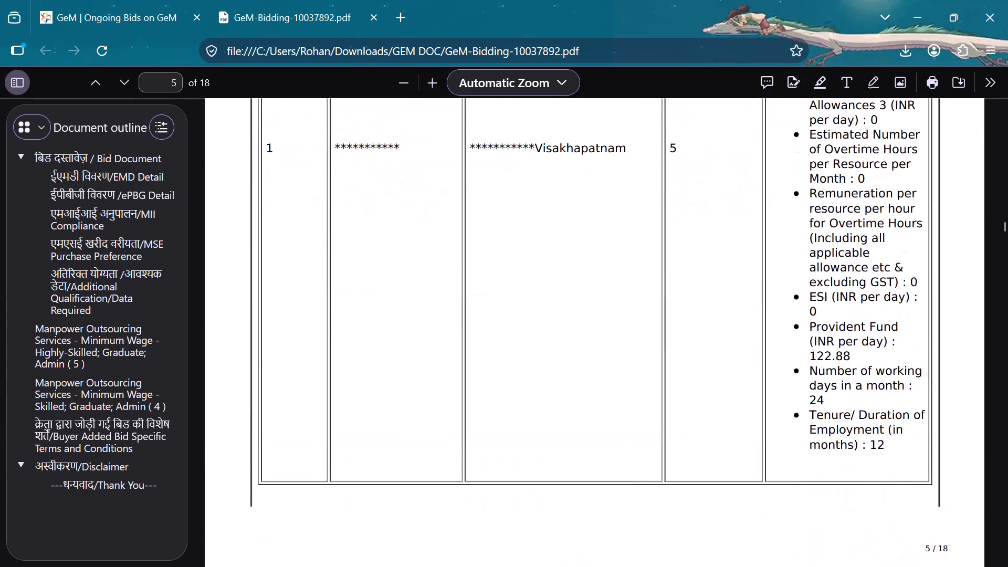
left_click(374, 14)
Go to page 23 of the ongoing service bids listing.
scroll(361, 176, "down", 5)
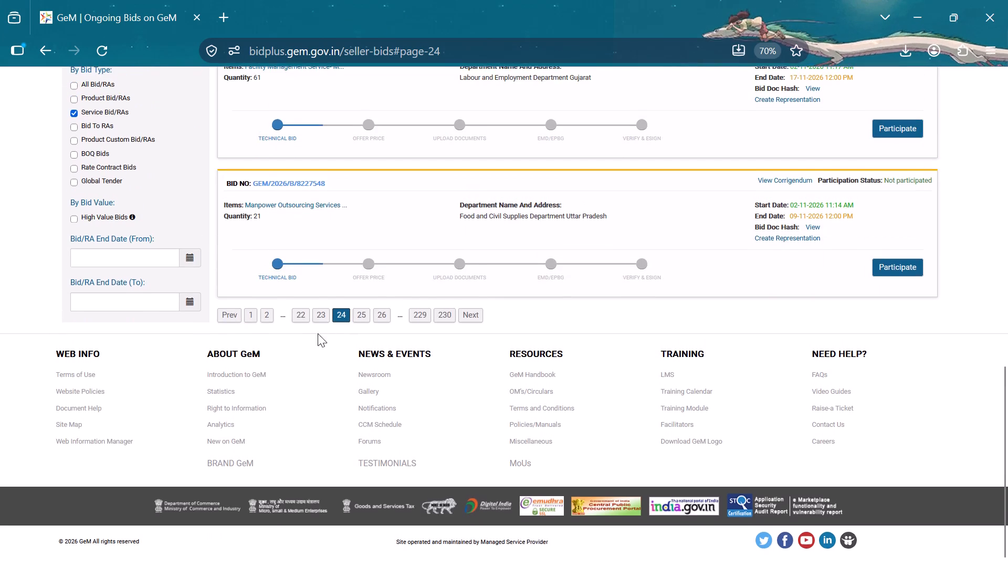
left_click(318, 314)
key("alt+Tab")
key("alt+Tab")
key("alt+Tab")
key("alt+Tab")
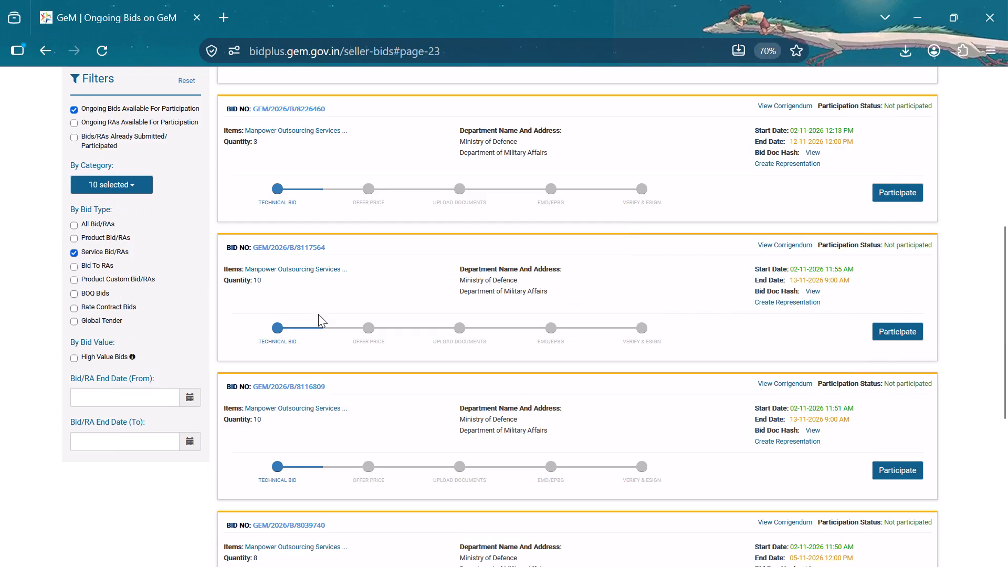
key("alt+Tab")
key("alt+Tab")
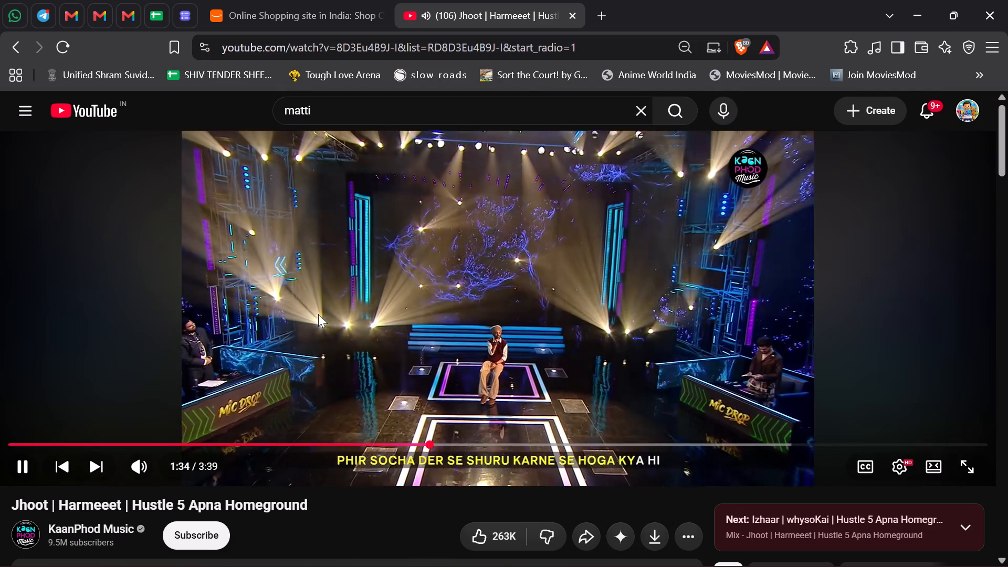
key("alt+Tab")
Open the document of bid GEM/2026/B/8039740 and examine its bid details and consignee location.
scroll(318, 314, "down", 1)
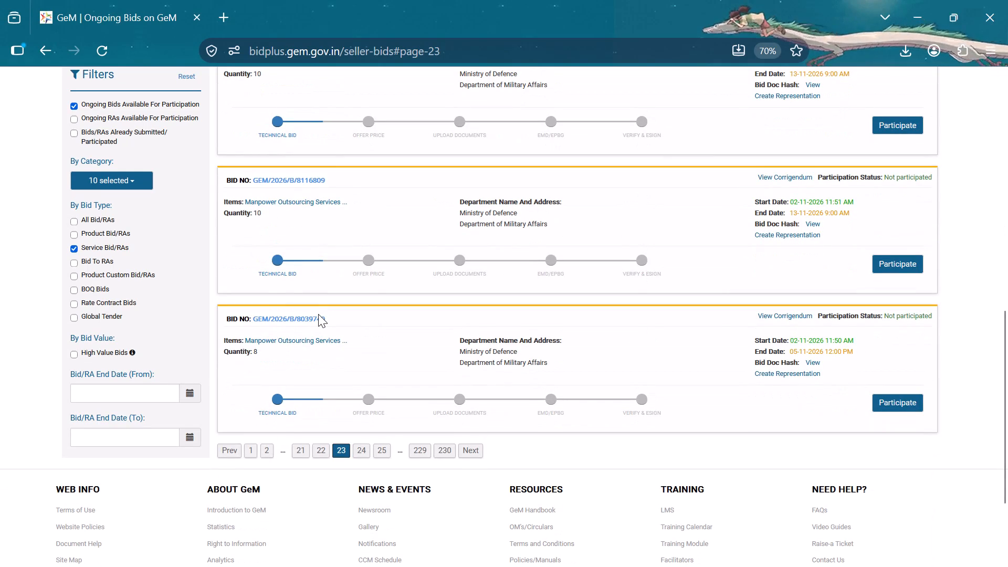
left_click(318, 321)
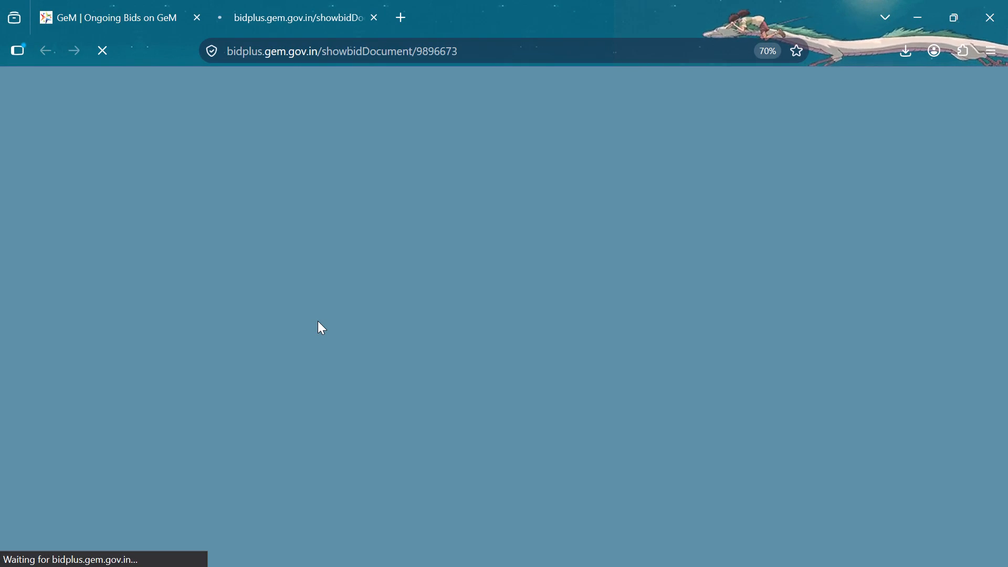
left_click(362, 292)
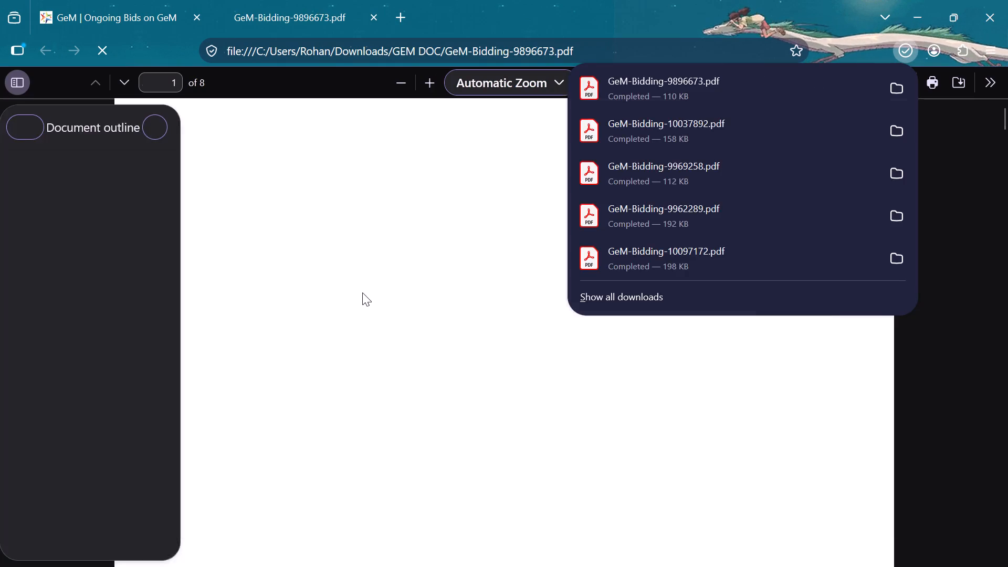
scroll(494, 348, "down", 4)
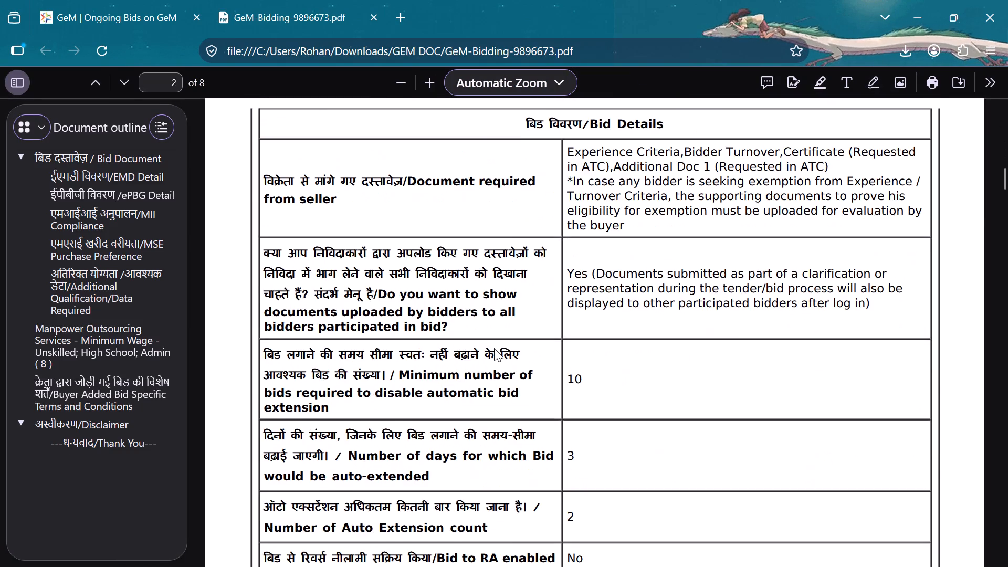
scroll(494, 348, "down", 5)
scroll(494, 348, "up", 2)
scroll(494, 348, "down", 9)
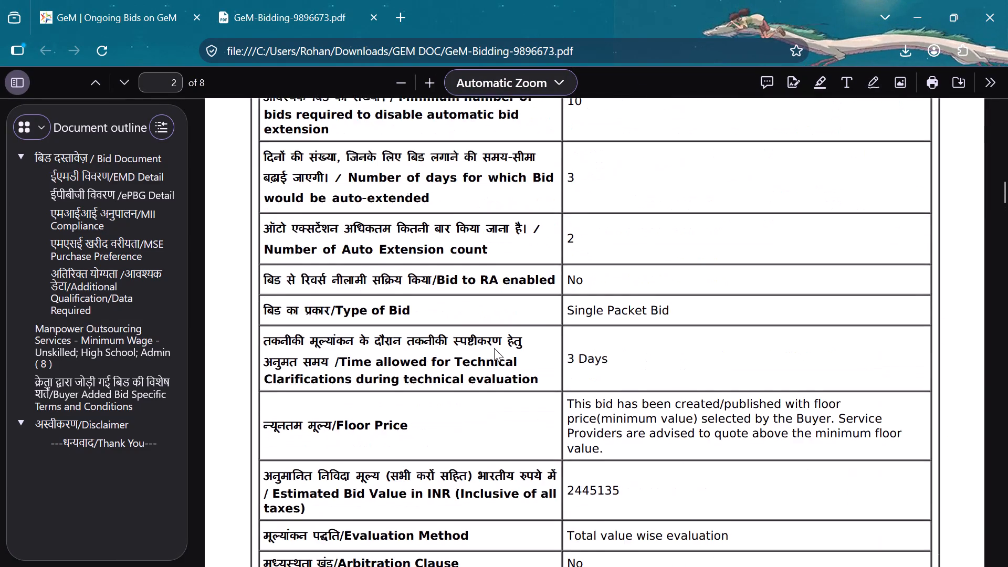
scroll(494, 348, "down", 20)
scroll(494, 348, "down", 4)
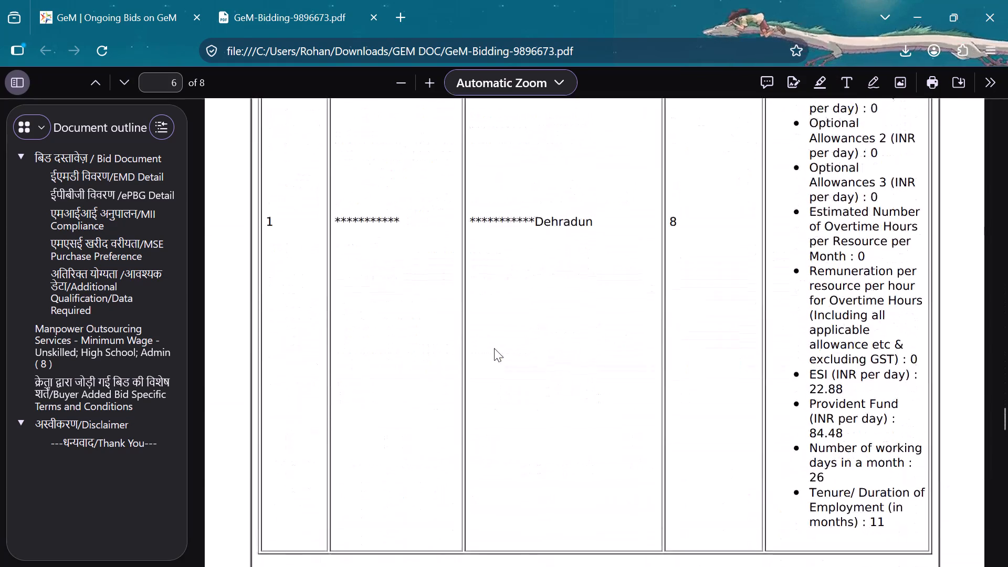
Review the bid document again from its first page and open the Scope of work & Job description attachment.
key("ctrl+Up")
scroll(703, 459, "down", 3)
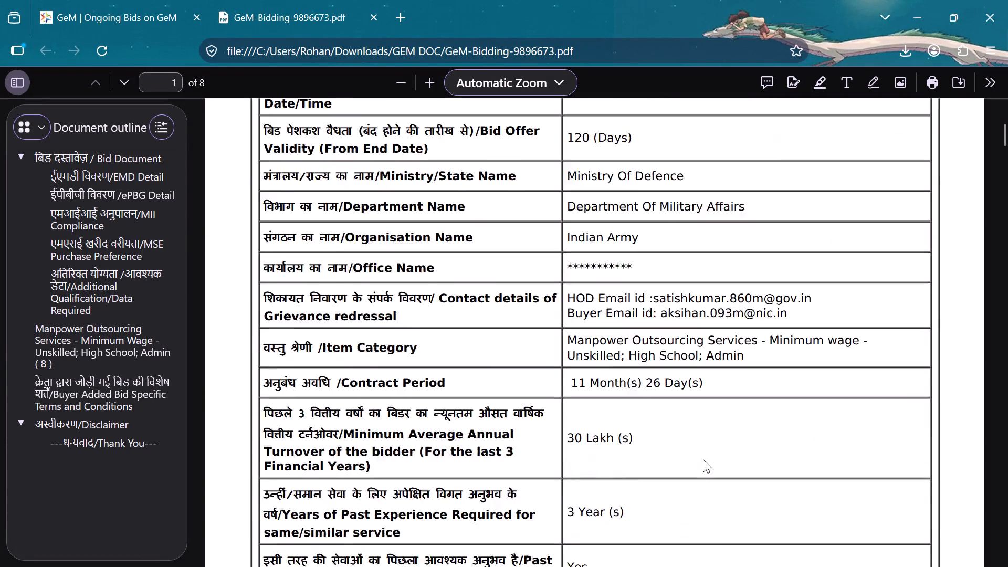
scroll(703, 459, "down", 16)
scroll(573, 395, "down", 17)
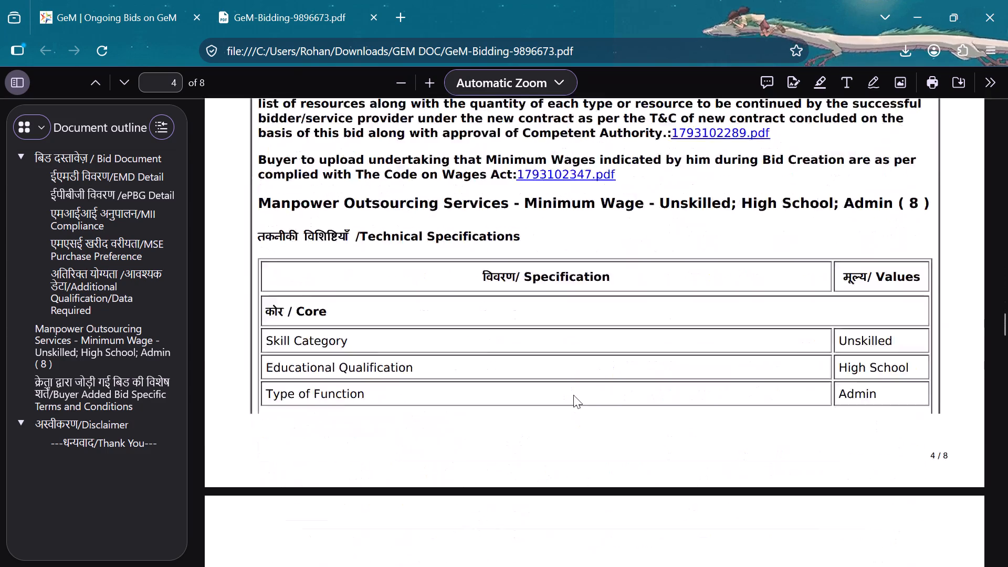
scroll(573, 395, "up", 3)
left_click(535, 185)
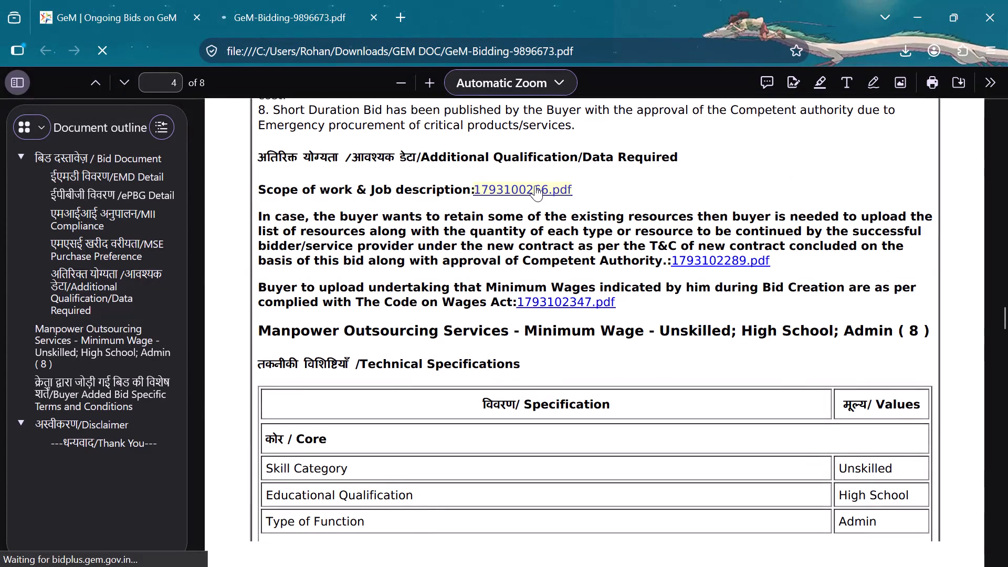
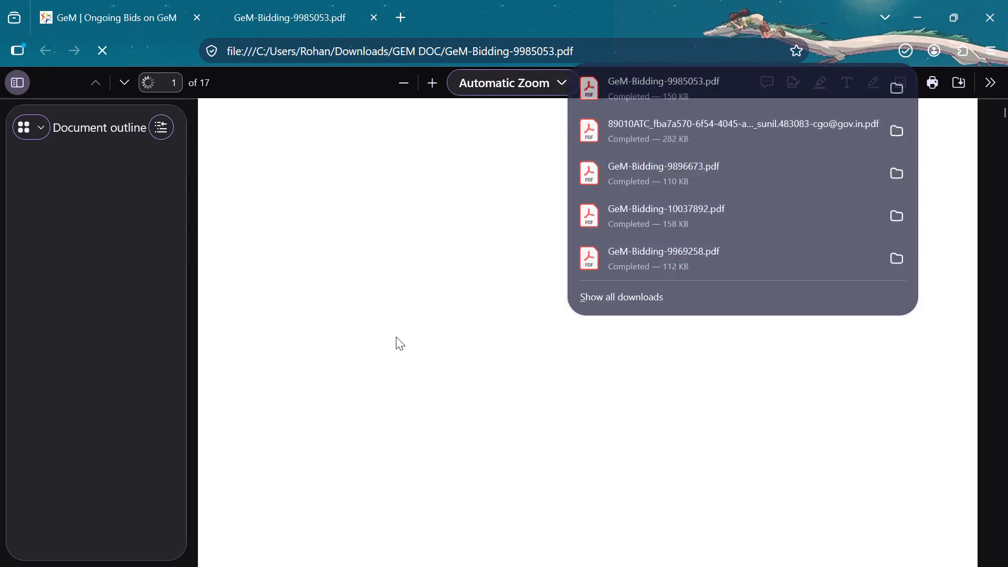
Examine the terms and consignee location in the GeM-Bidding-9985053 document and return to the ongoing bids listing.
scroll(396, 337, "down", 4)
scroll(396, 337, "down", 20)
scroll(396, 337, "down", 20)
scroll(396, 337, "down", 7)
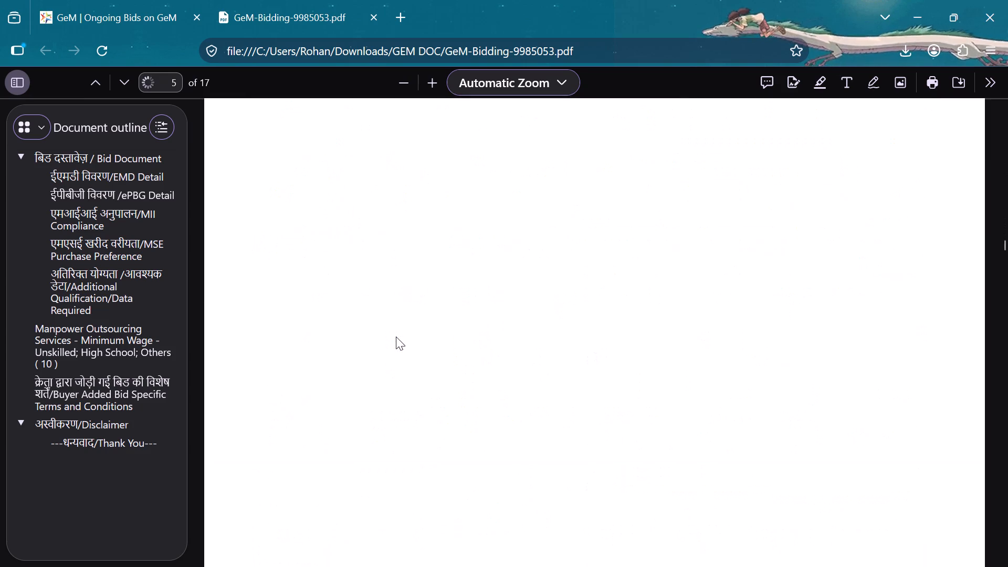
scroll(396, 337, "down", 20)
scroll(396, 337, "down", 20)
scroll(396, 337, "down", 20)
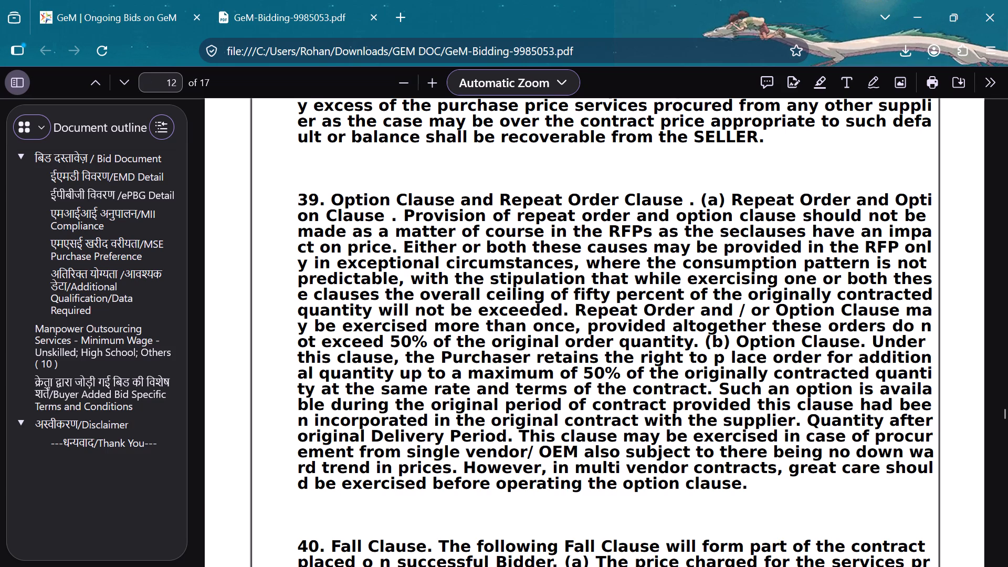
scroll(396, 337, "down", 4)
scroll(396, 337, "up", 20)
scroll(396, 337, "up", 7)
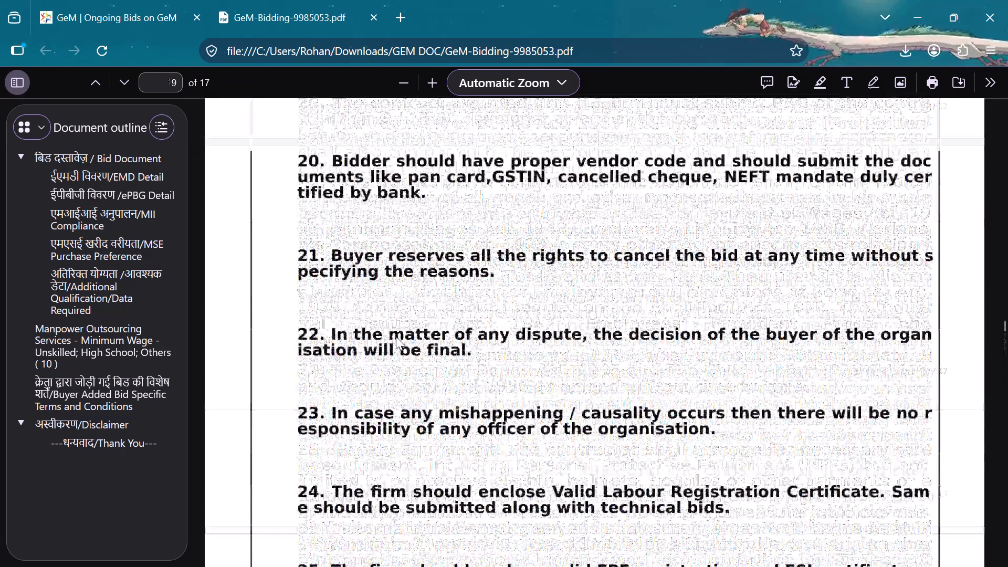
scroll(396, 337, "up", 20)
scroll(396, 337, "up", 20)
scroll(396, 337, "up", 8)
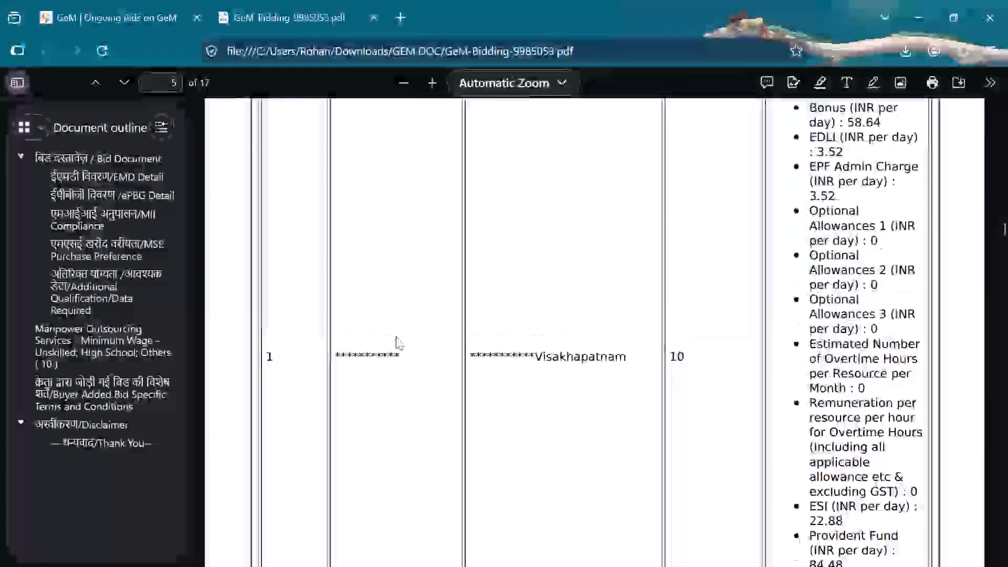
left_click(2, 0)
left_click(79, 0)
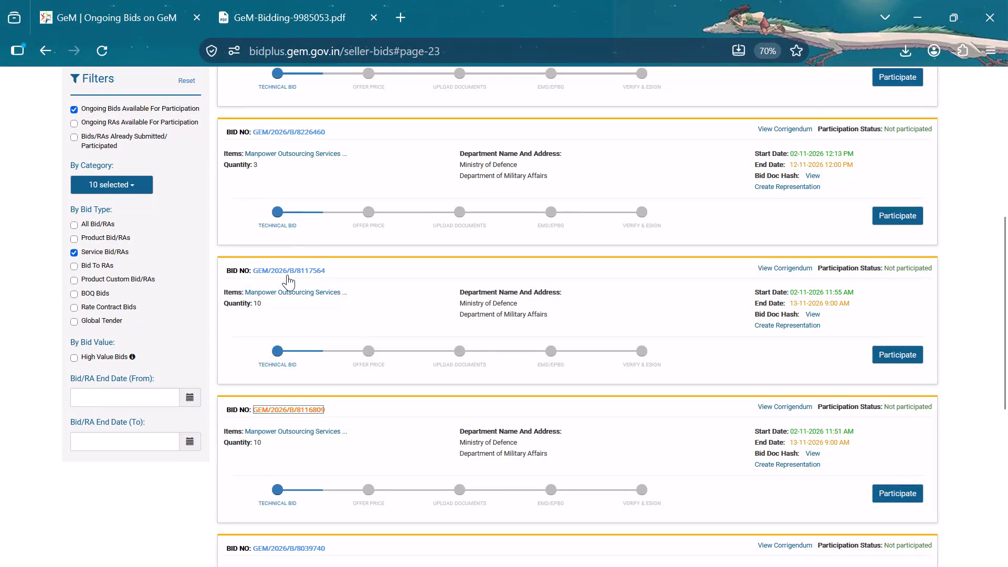
Open the document of bid GEM/2026/B/8117564, look up its consignee location and close the document.
left_click(286, 275)
left_click(543, 27)
left_click(548, 22)
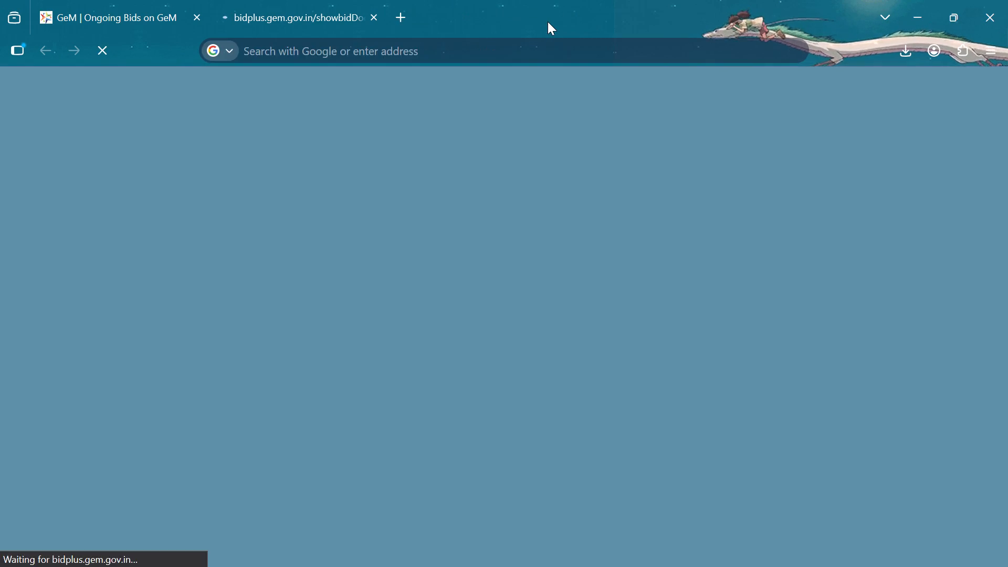
key("alt+Tab")
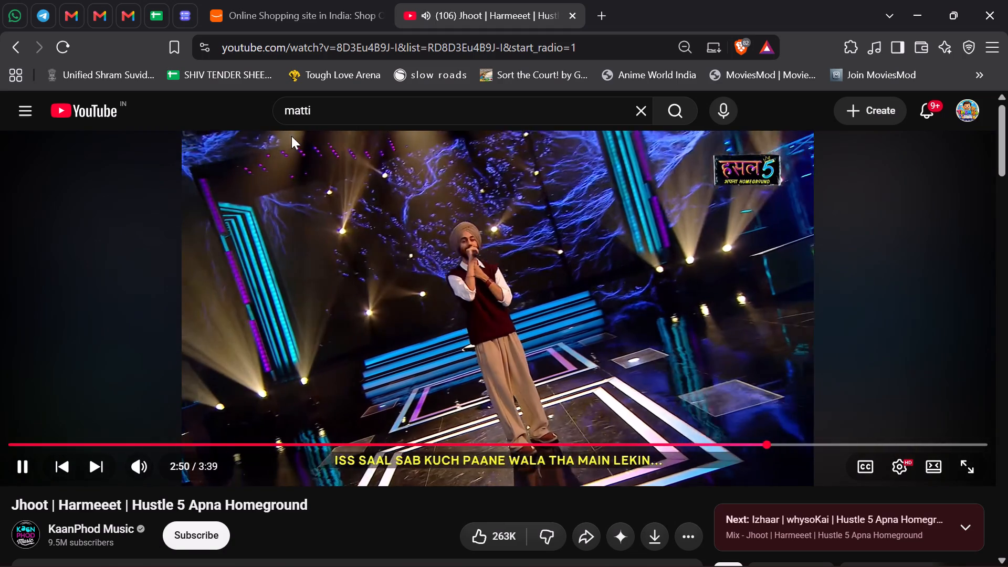
key("alt+Tab")
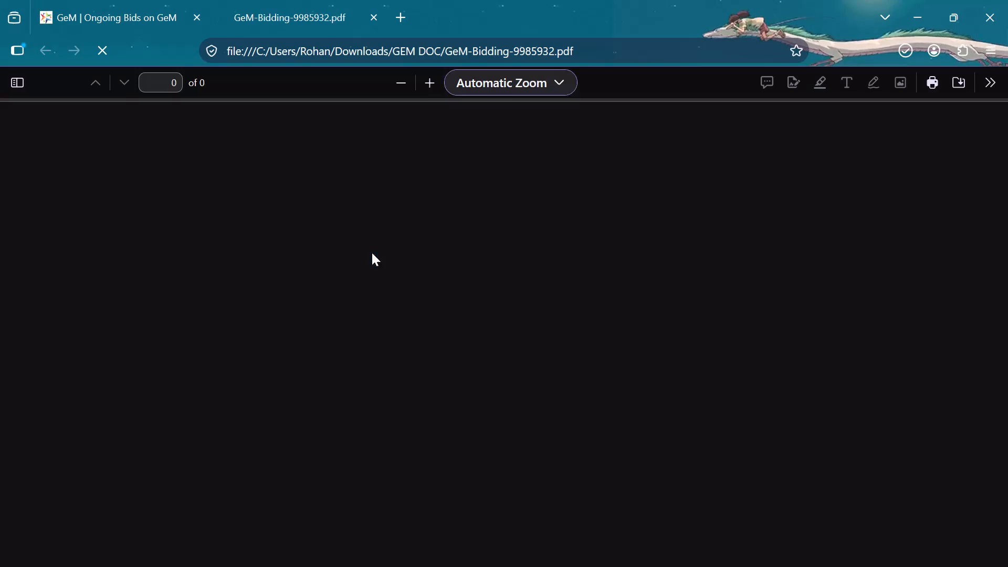
scroll(393, 326, "down", 20)
scroll(393, 326, "down", 3)
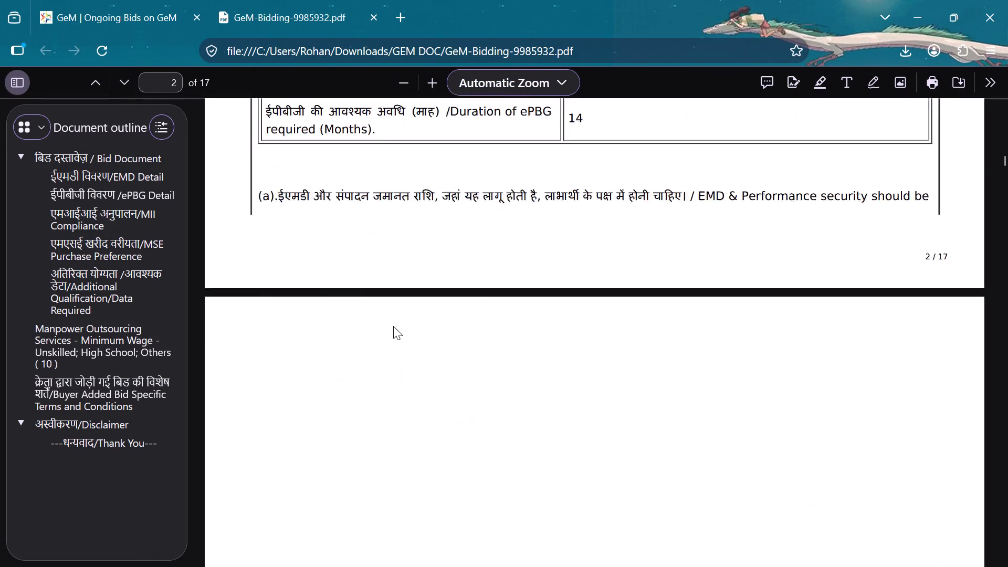
scroll(393, 326, "down", 19)
left_click(281, 190)
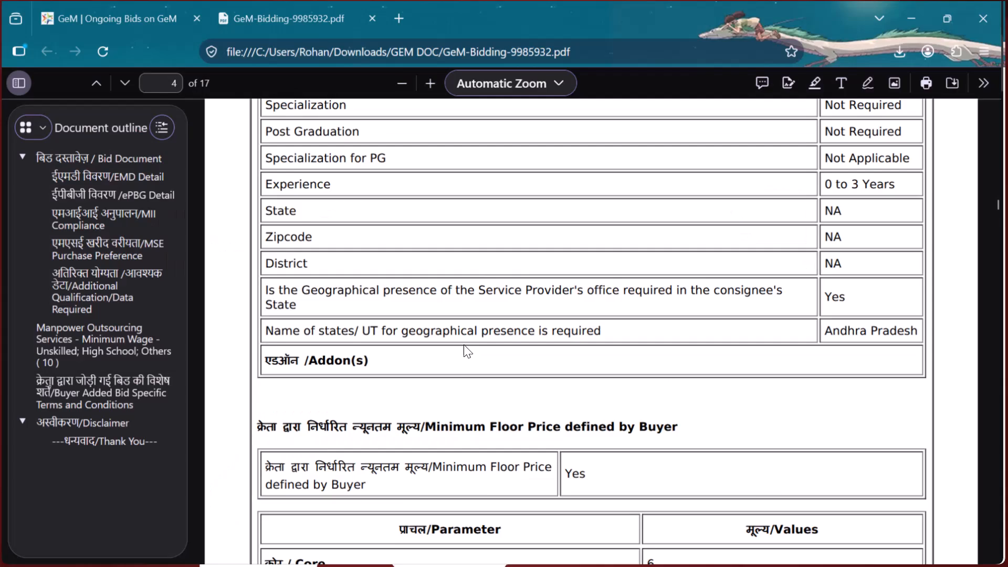
scroll(464, 344, "down", 14)
left_click(369, 11)
left_click(375, 17)
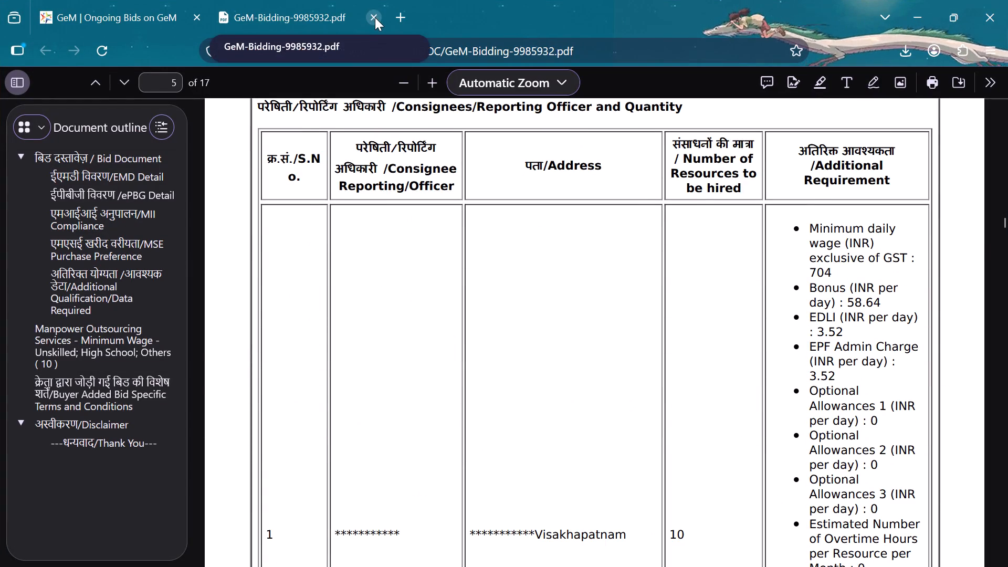
Open the document of bid GEM/2026/B/8222759, copy its bid number and look over the bid details.
scroll(313, 290, "up", 2)
left_click(309, 303)
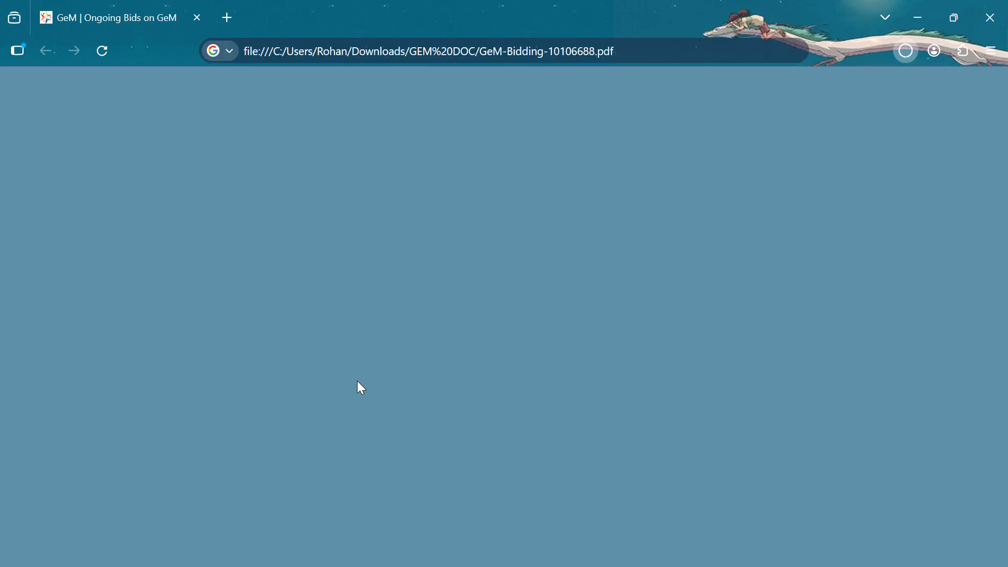
left_click(357, 381)
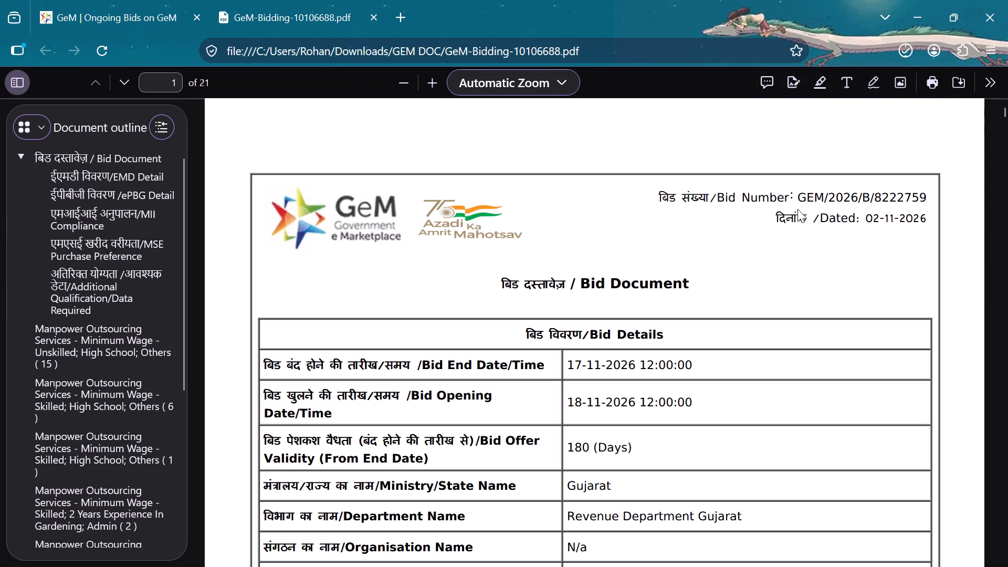
double_click(805, 195)
key("ctrl+shift+Right")
key("ctrl+shift+Right")
key("ctrl+shift+Right")
key("ctrl+c")
scroll(661, 282, "down", 4)
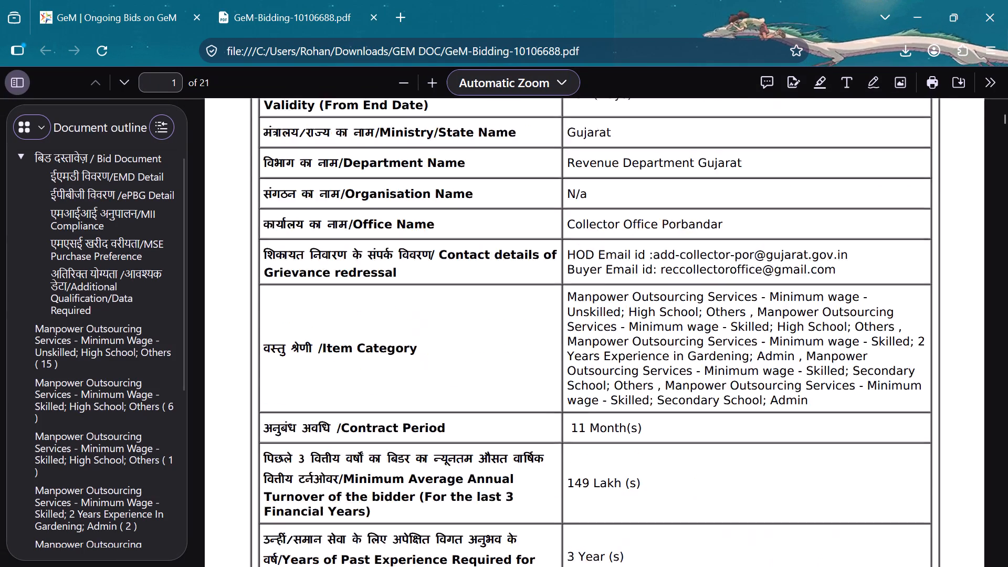
scroll(661, 282, "down", 11)
In the HHSPL GEM Tender form, replace the GEM Id with GEM/2026/B/8222759 and set the Bid Type to M.
key("alt+Tab")
key("alt+Tab")
scroll(661, 282, "up", 1)
key("alt+Tab")
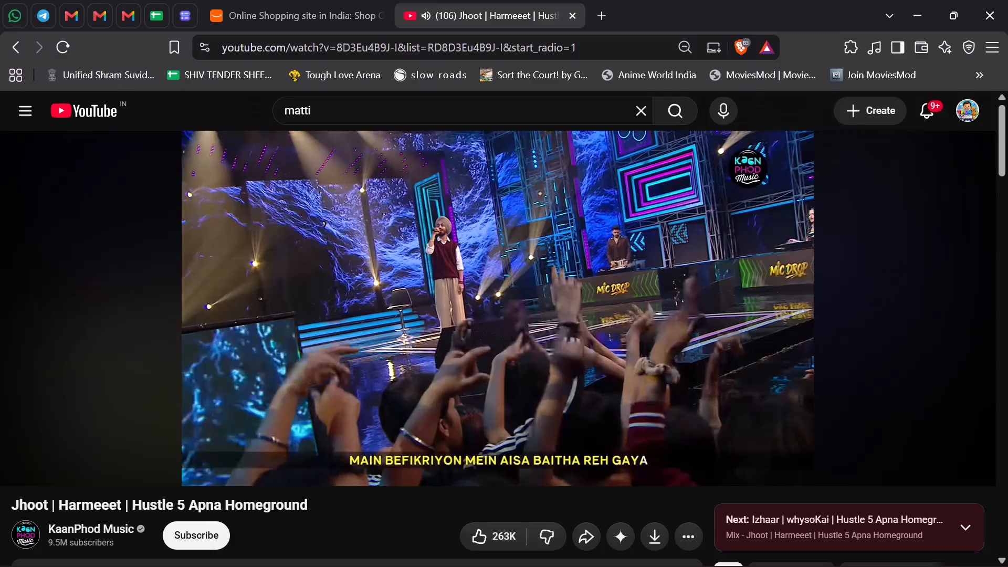
key("alt+Tab")
key("alt+Tab")
left_click(440, 325)
key("ctrl+a")
key("ctrl+a")
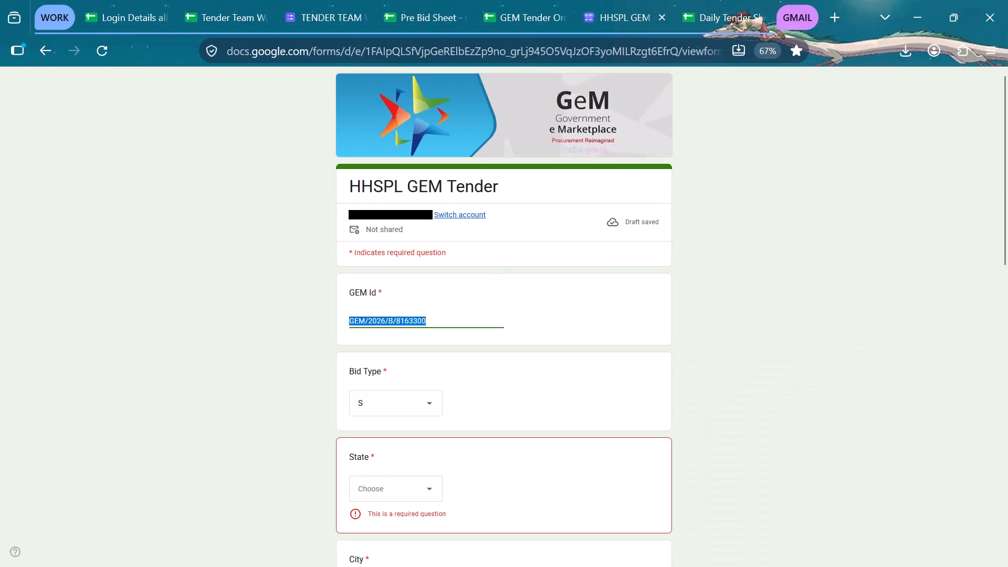
key("ctrl+v")
key("Tab")
key("m")
key("Tab")
Look up the consignee location in the GEM/2026/B/8222759 bid document and close the document.
key("alt+Tab")
scroll(440, 325, "down", 17)
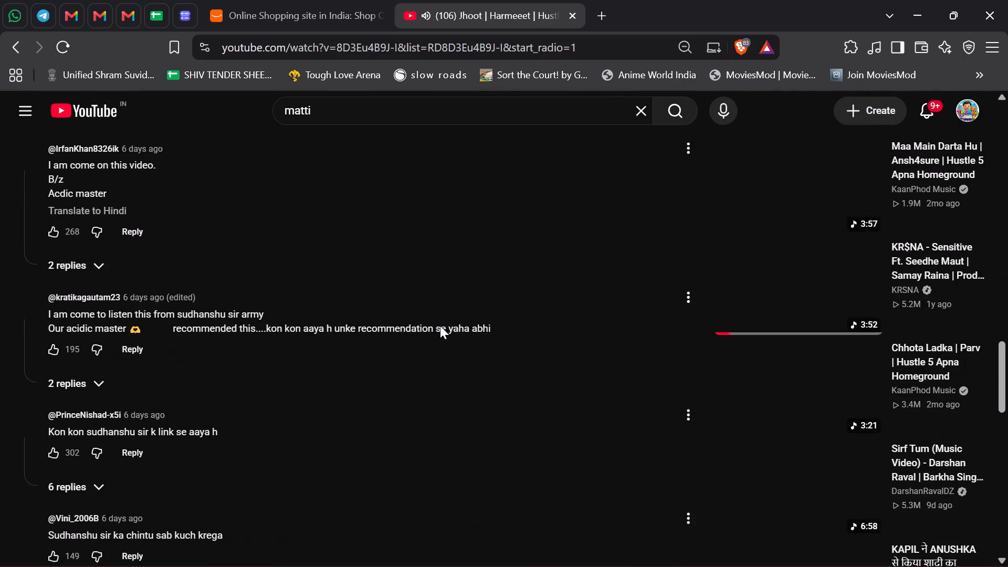
scroll(440, 325, "down", 1)
scroll(440, 325, "up", 17)
key("alt+Tab")
key("alt+Tab")
scroll(440, 325, "down", 20)
scroll(440, 325, "down", 6)
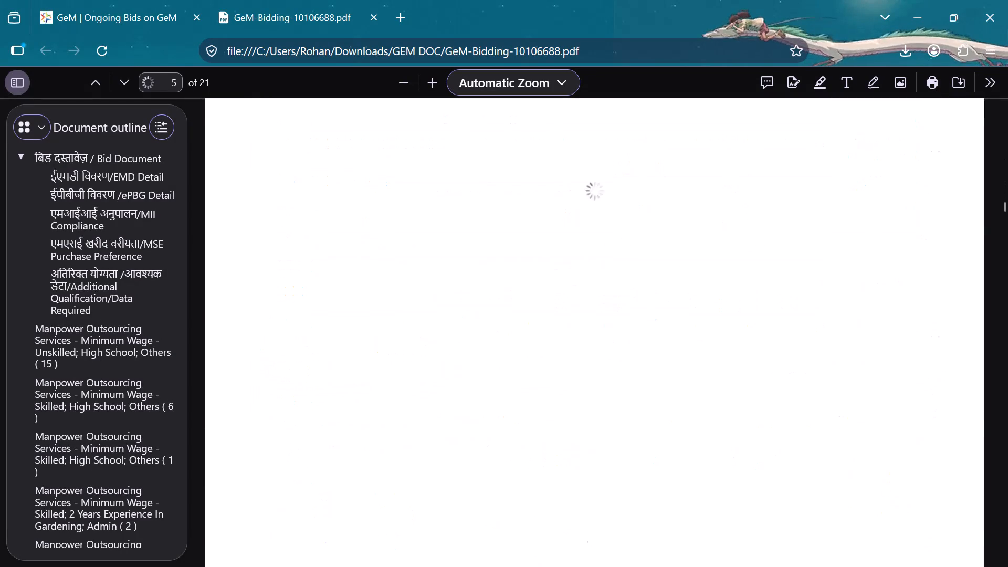
scroll(440, 325, "down", 20)
scroll(440, 325, "down", 3)
scroll(508, 311, "down", 9)
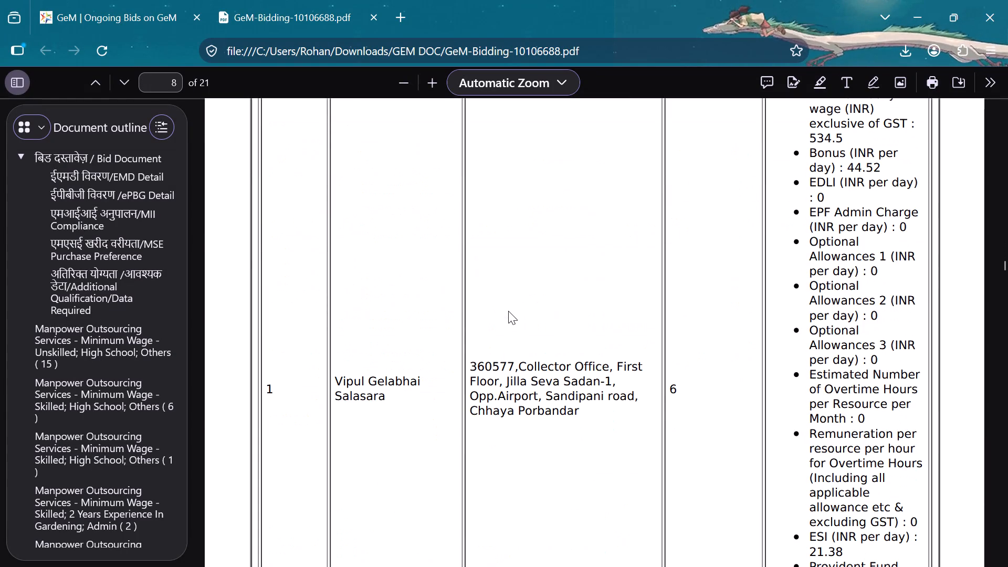
left_click(374, 12)
Go to page 22 of the ongoing service bids listing.
scroll(391, 176, "down", 4)
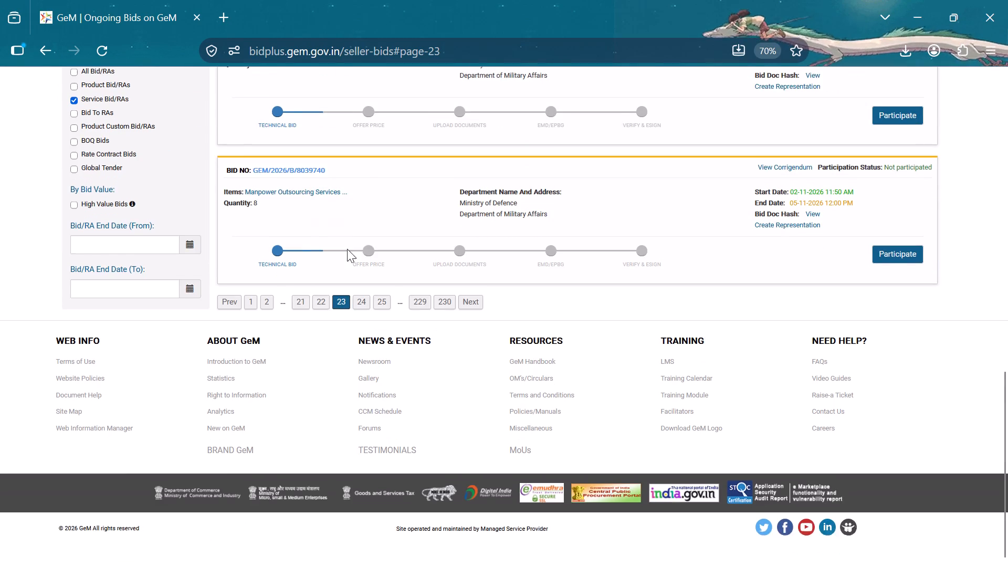
left_click(325, 317)
Check the latest entries in the Daily Tender Sheet 2026 and return to the bids listing.
key("alt+Tab")
key("alt+Tab")
left_click(677, 0)
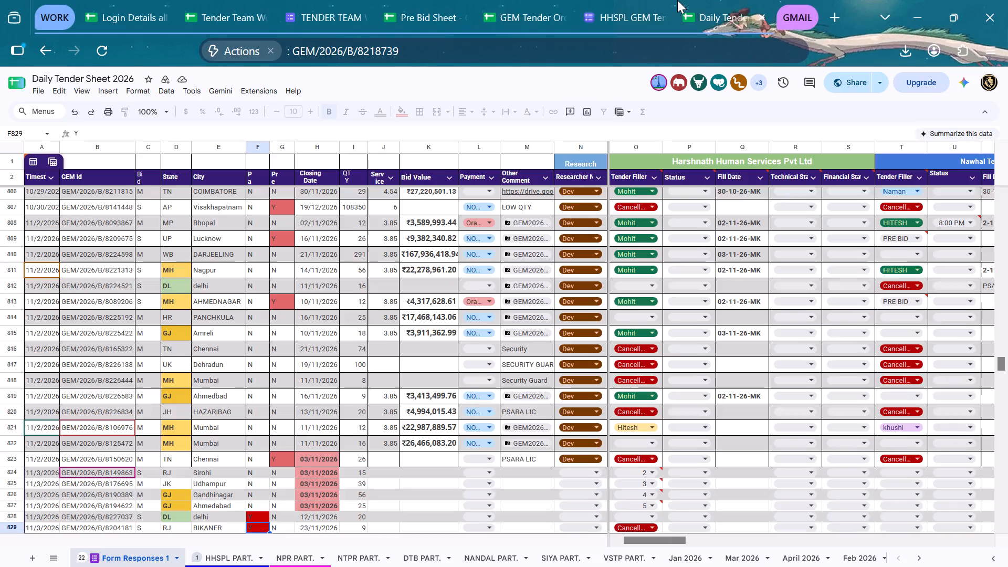
scroll(357, 434, "down", 2)
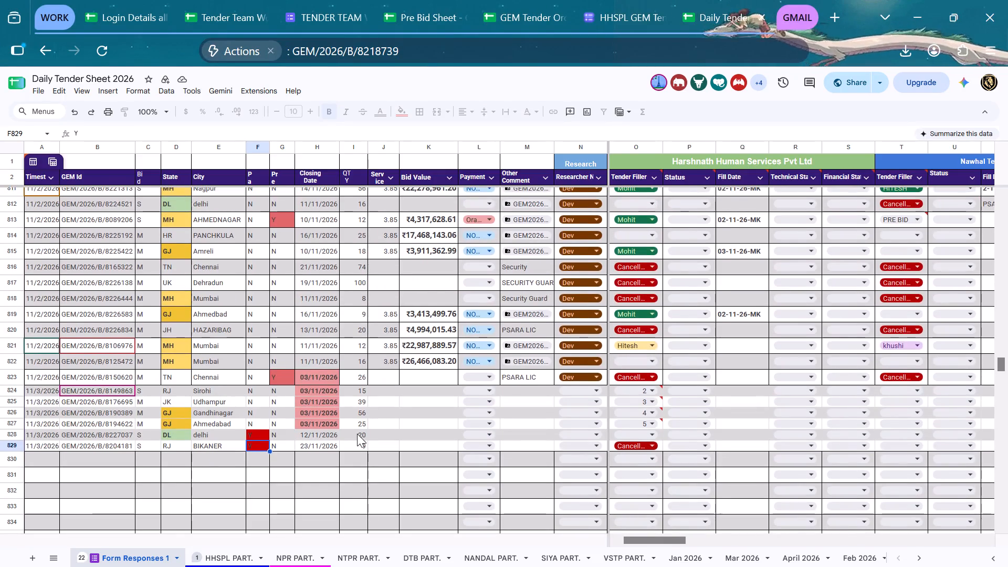
key("alt+Tab")
Look over the service bids listed on page 22.
scroll(354, 354, "down", 1)
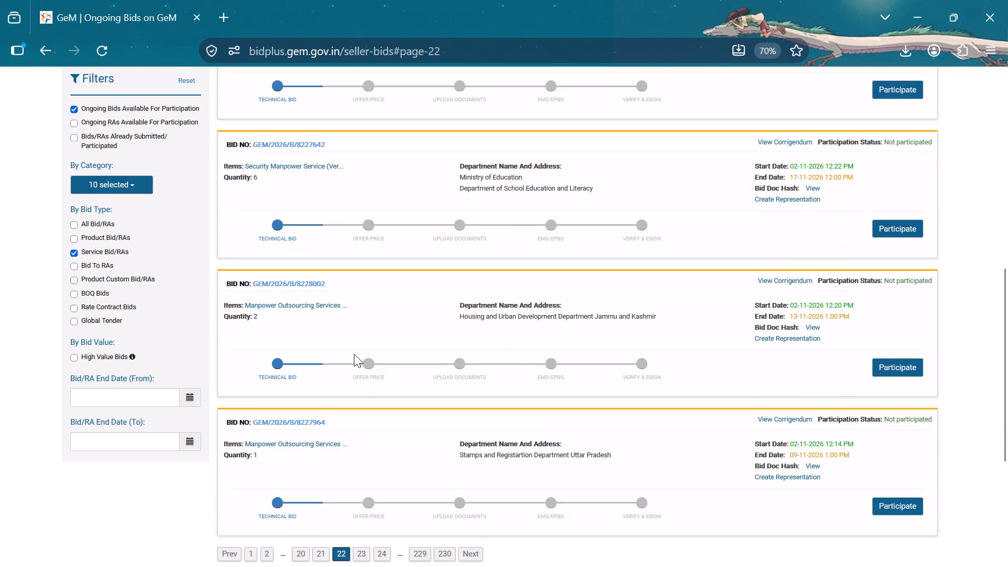
scroll(354, 354, "up", 3)
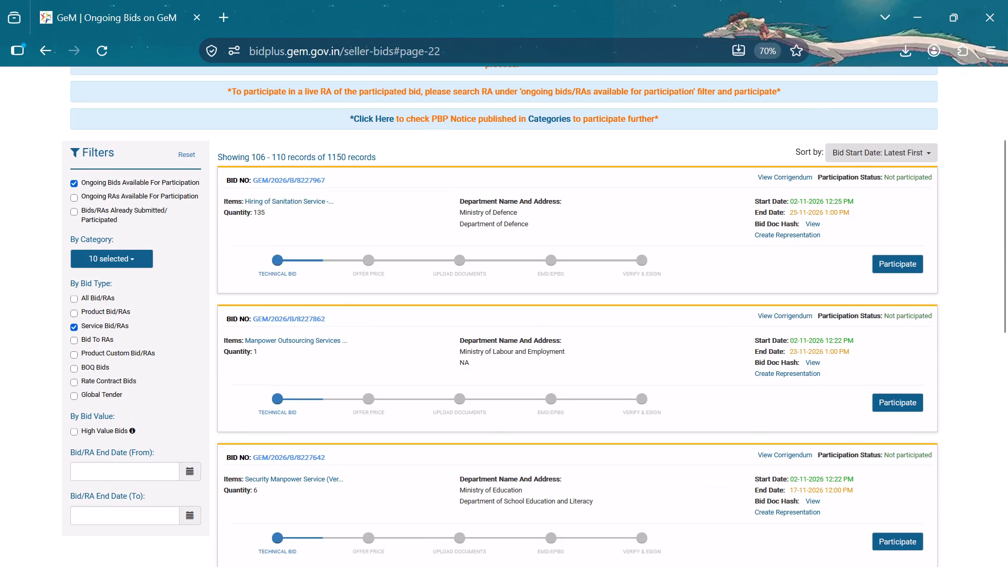
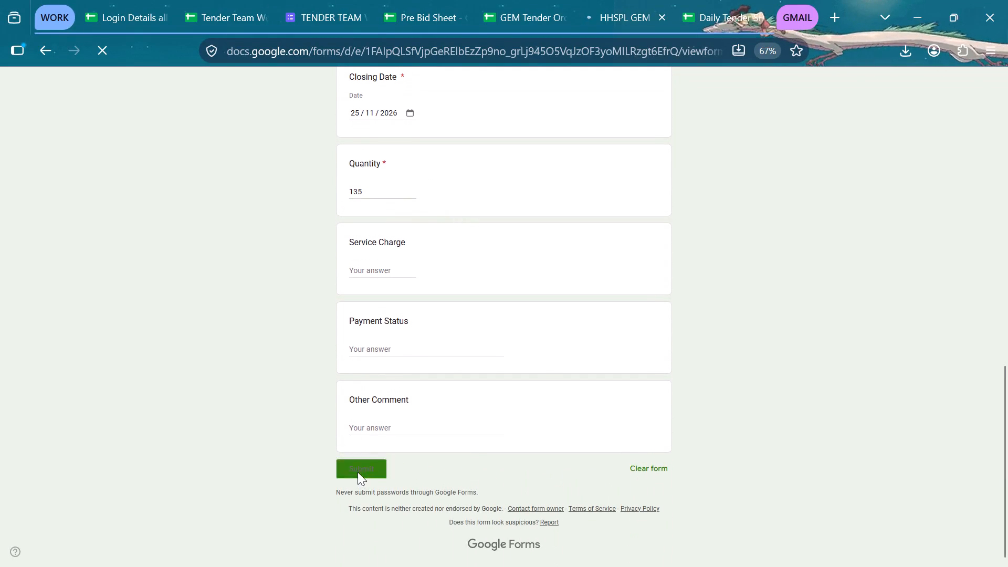
Go back to page 21 of the ongoing service bids listing.
scroll(332, 327, "down", 9)
left_click(324, 307)
left_click(323, 314)
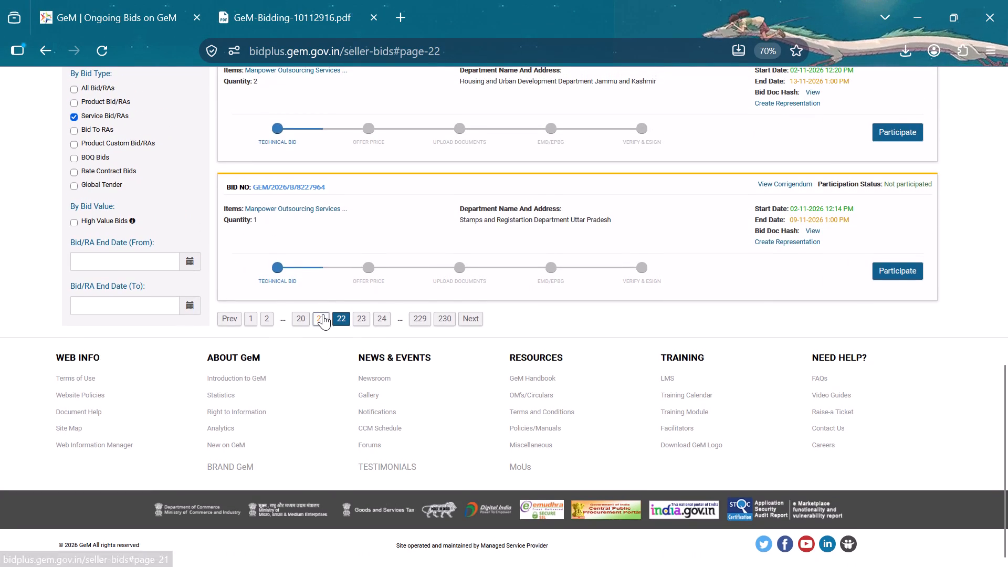
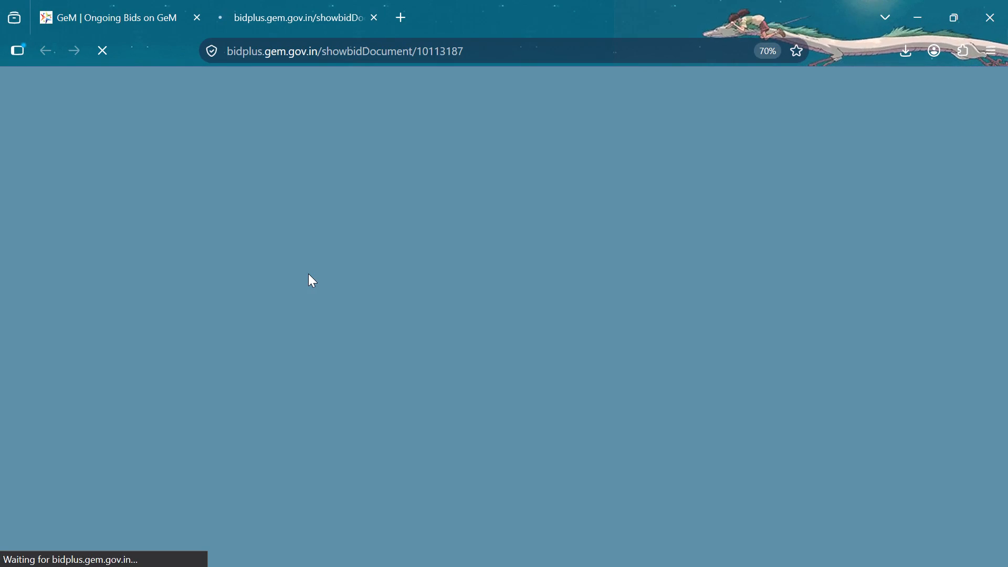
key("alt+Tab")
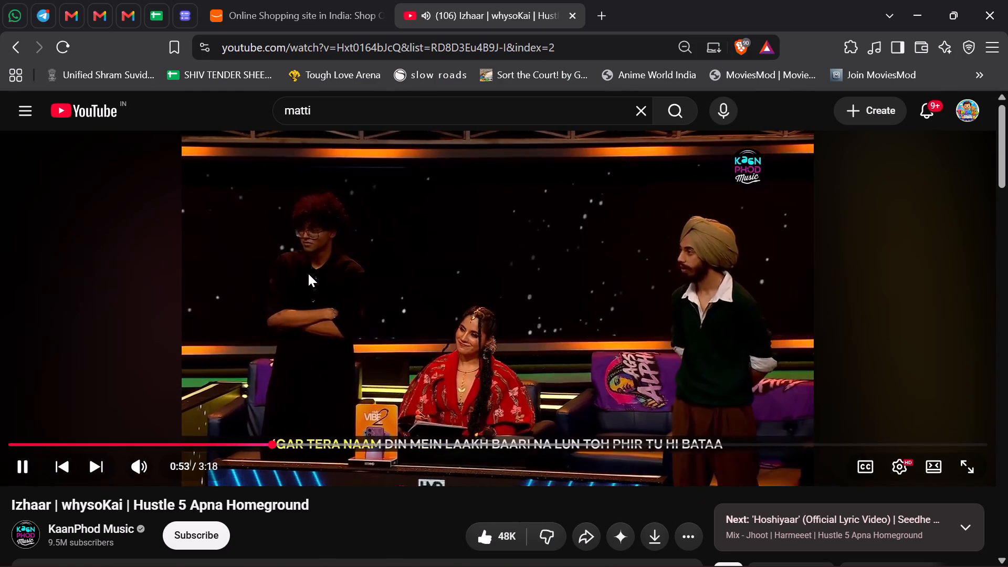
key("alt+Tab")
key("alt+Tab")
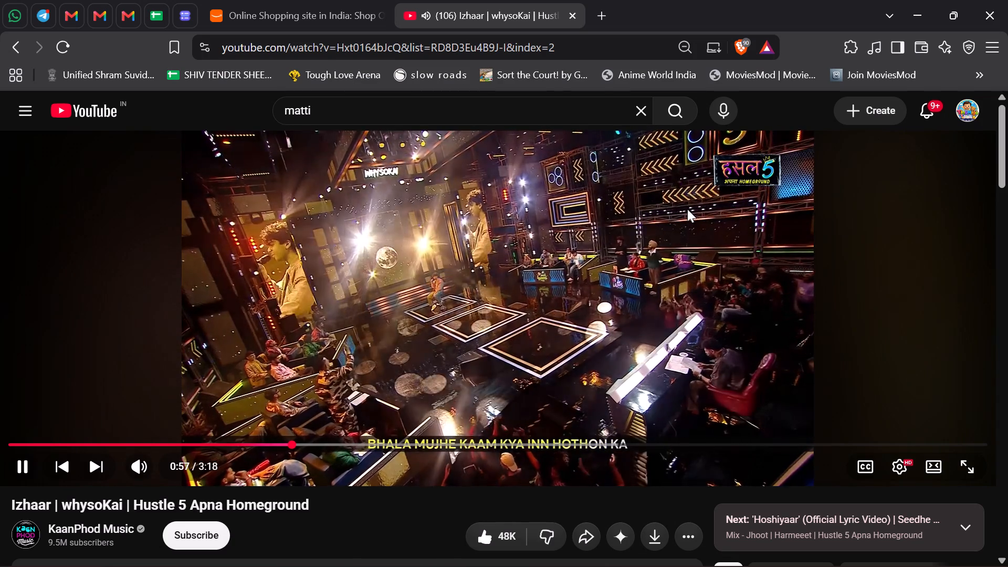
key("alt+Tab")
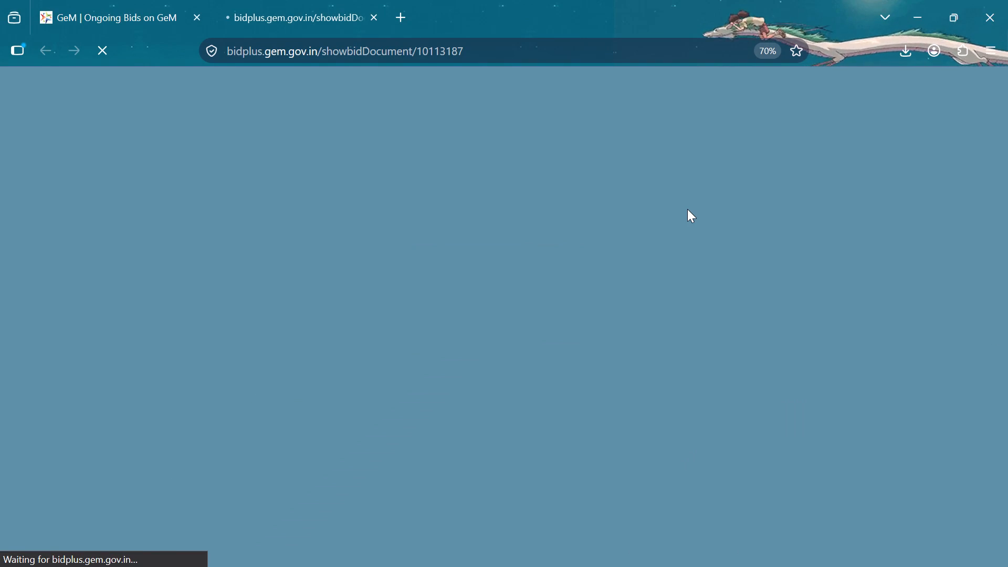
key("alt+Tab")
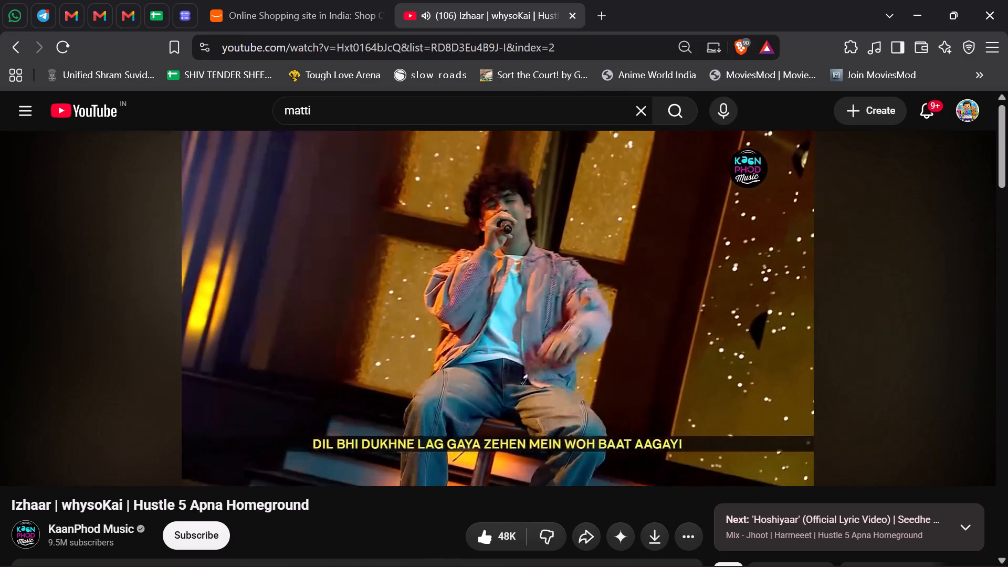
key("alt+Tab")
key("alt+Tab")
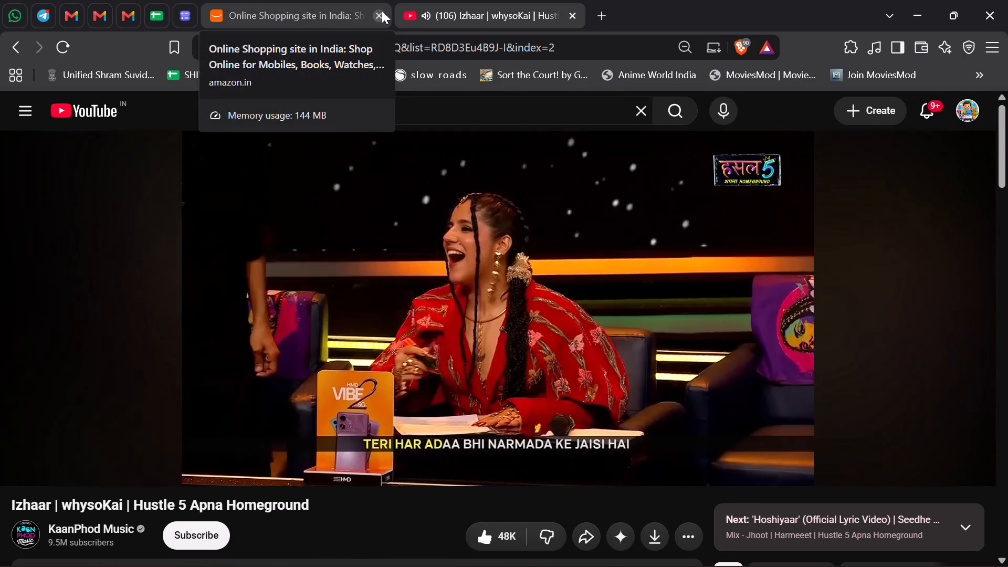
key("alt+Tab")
Start another HHSPL GEM Tender response with bid number GEM/2026/B/8228208, copied from the bid document, and bid type M.
double_click(814, 200)
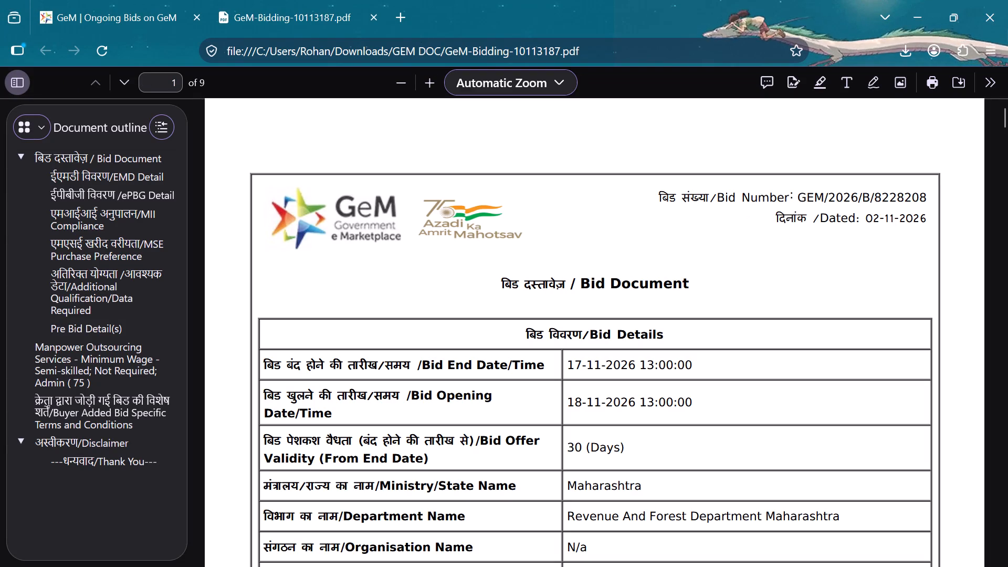
key("ctrl+shift+Right")
key("ctrl+shift+Right")
key("ctrl+shift+Right")
key("ctrl+c")
scroll(614, 405, "down", 7)
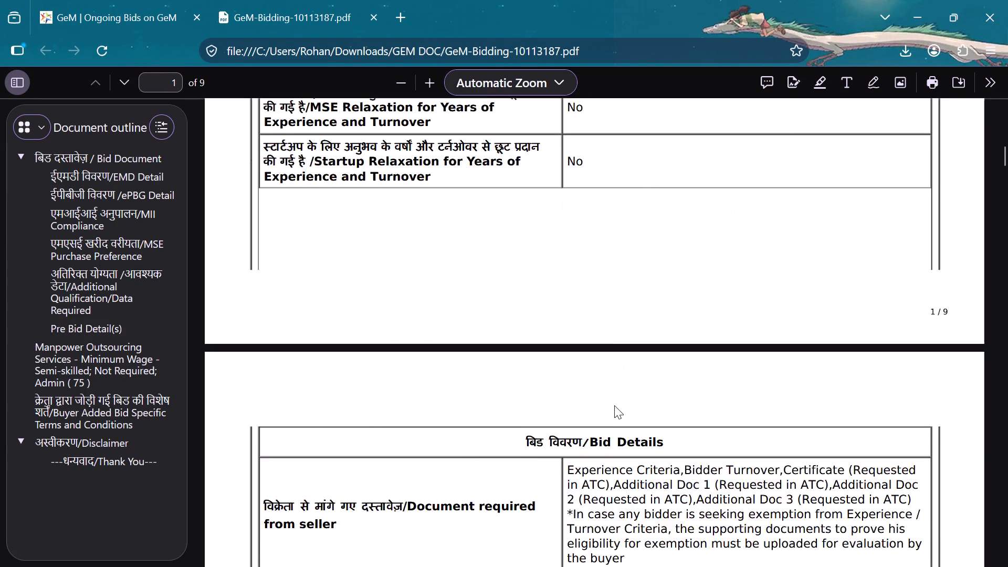
scroll(614, 405, "down", 5)
key("alt+Tab")
key("alt+Tab")
key("alt+Tab")
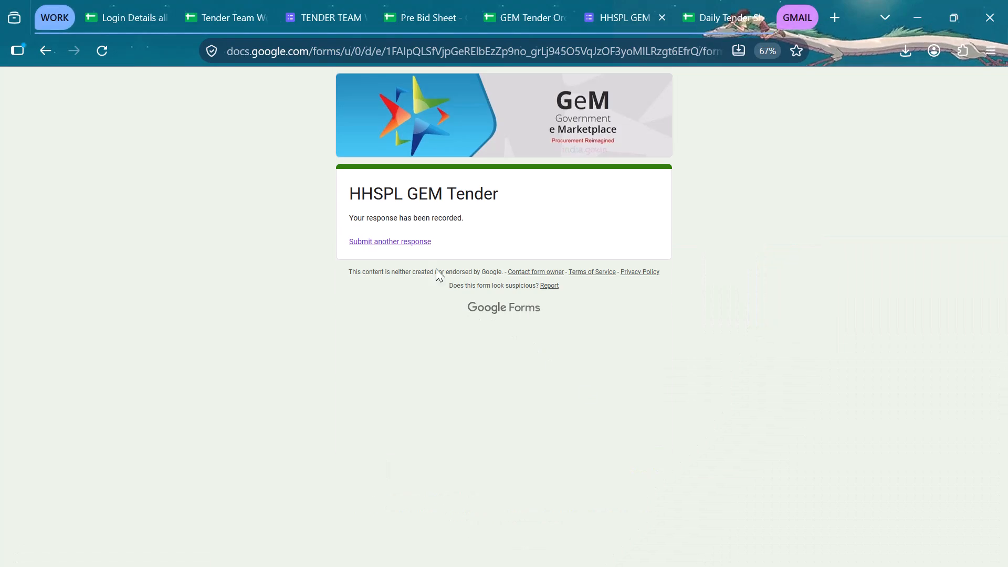
left_click(414, 241)
key("alt+Tab")
key("alt+Tab")
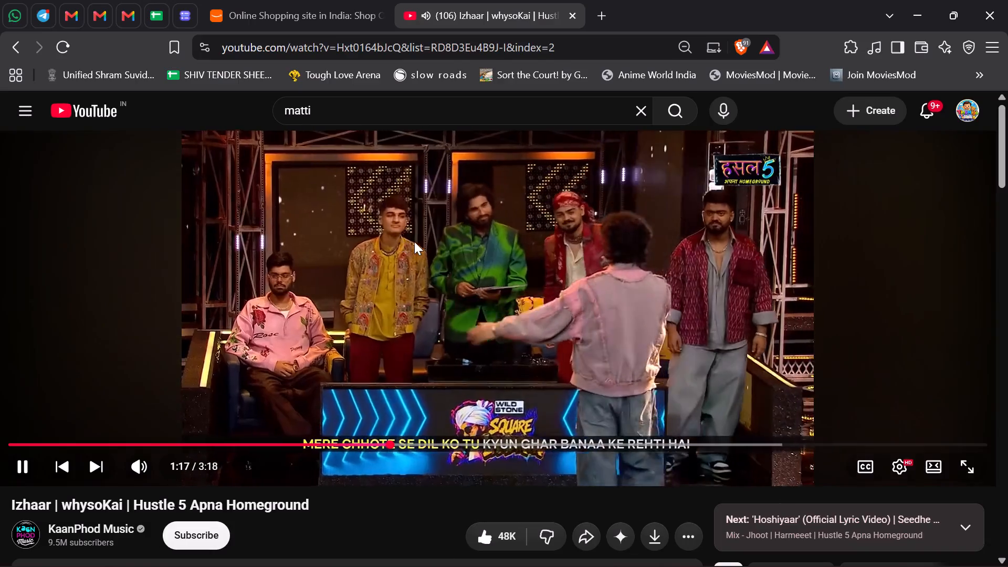
left_click(388, 324)
key("ctrl+v")
key("Tab")
key("m")
Look up the consignee address in the bid document and fill in state MH and city pune in the form.
key("alt+Tab")
key("alt+Tab")
key("alt+Tab")
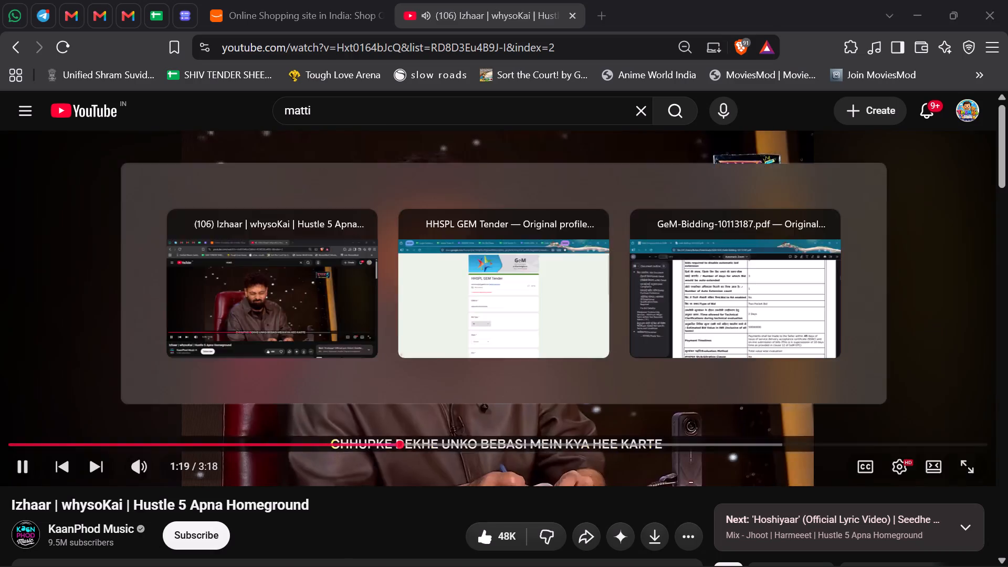
scroll(388, 324, "down", 20)
scroll(388, 324, "down", 11)
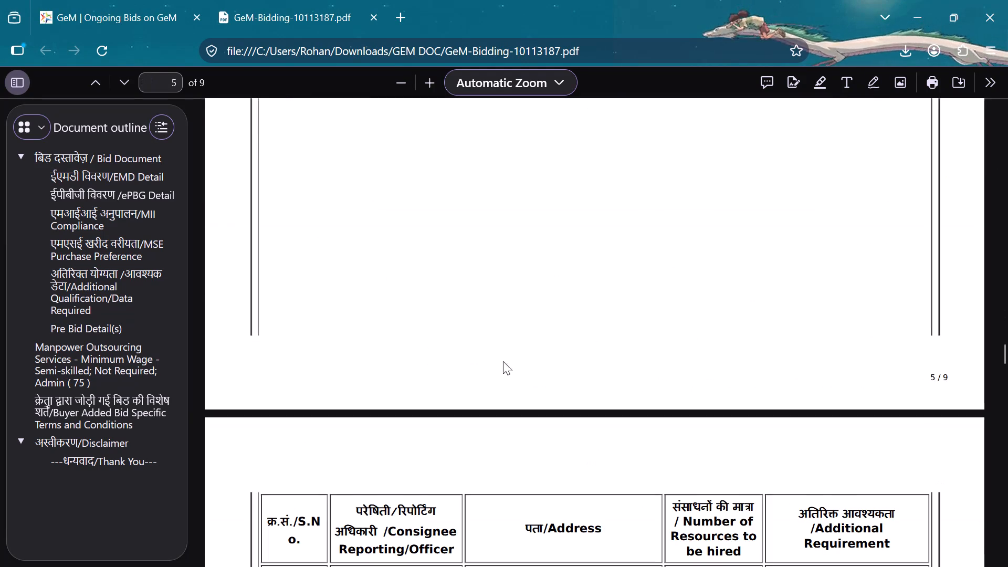
scroll(511, 362, "down", 6)
left_click(500, 279)
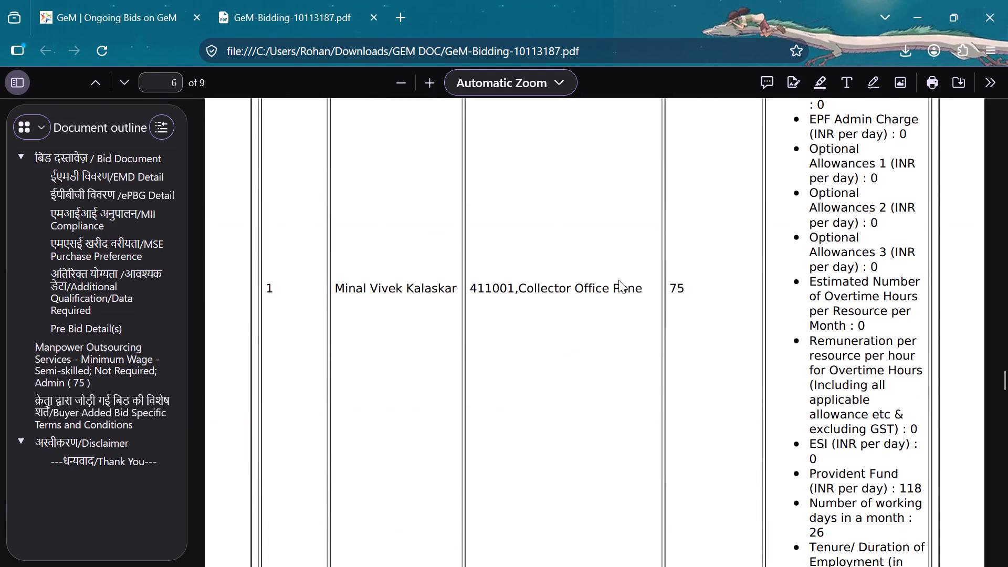
key("alt+Tab")
key("alt+Tab")
key("alt+Tab")
key("Tab")
type("mm")
key("Tab")
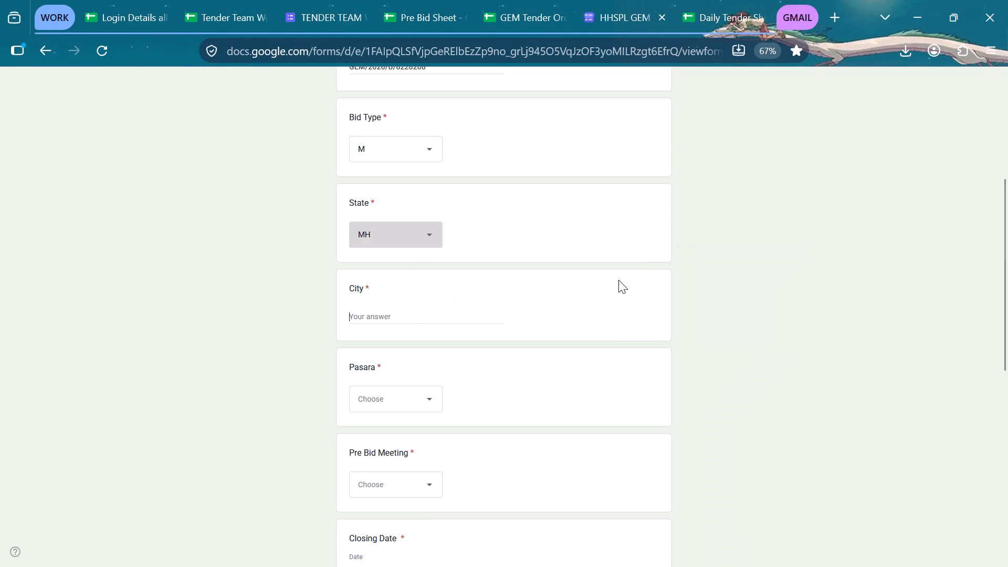
type("pune")
Set both Pasara and Pre Bid Meeting to N in the form.
key("Tab")
key("n")
key("Tab")
key("n")
Look up the bid's end date in the bid listing and enter closing date 17/11/2026 in the form.
key("alt+Tab")
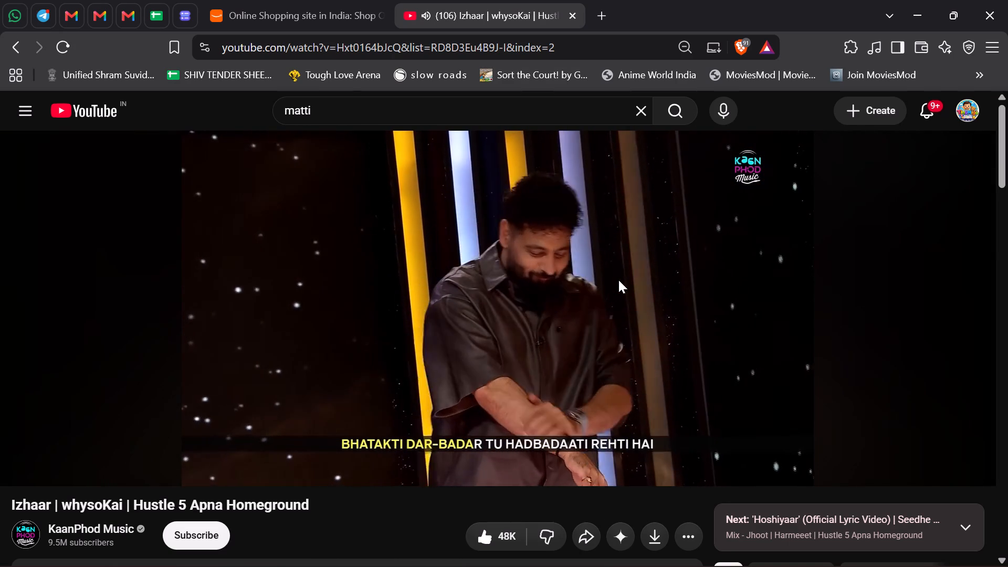
key("alt+Tab")
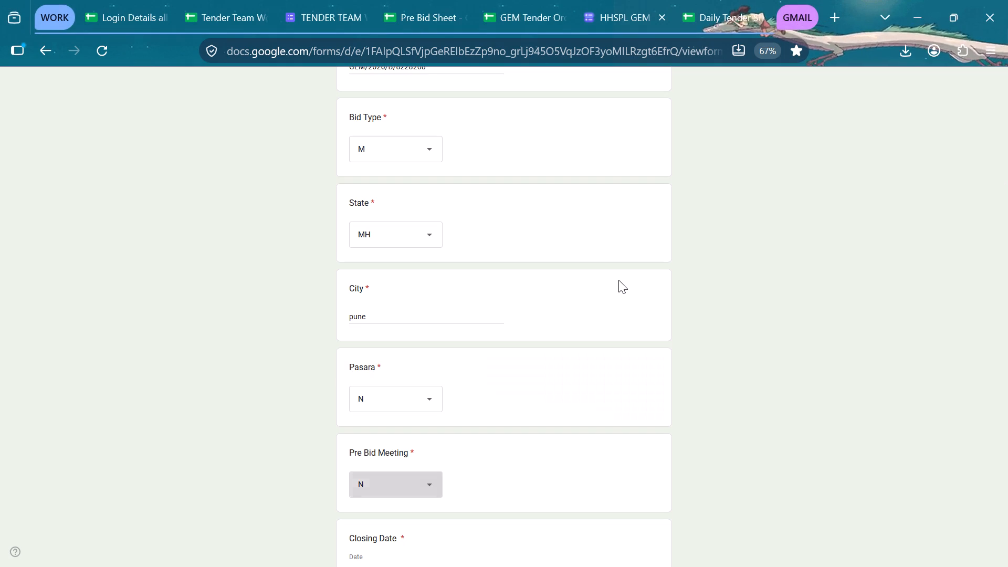
key("alt+Tab")
key("alt+Tab")
left_click(68, 0)
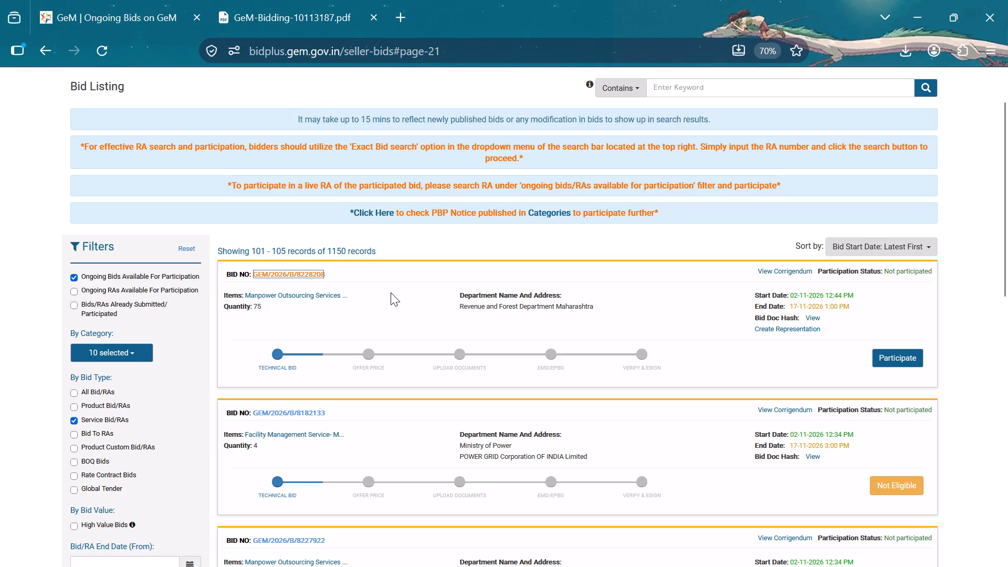
key("alt+Tab")
key("alt+Tab")
key("alt+Tab")
key("alt+Tab")
key("Tab")
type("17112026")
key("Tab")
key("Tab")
Enter quantity 75 and submit the HHSPL GEM Tender form.
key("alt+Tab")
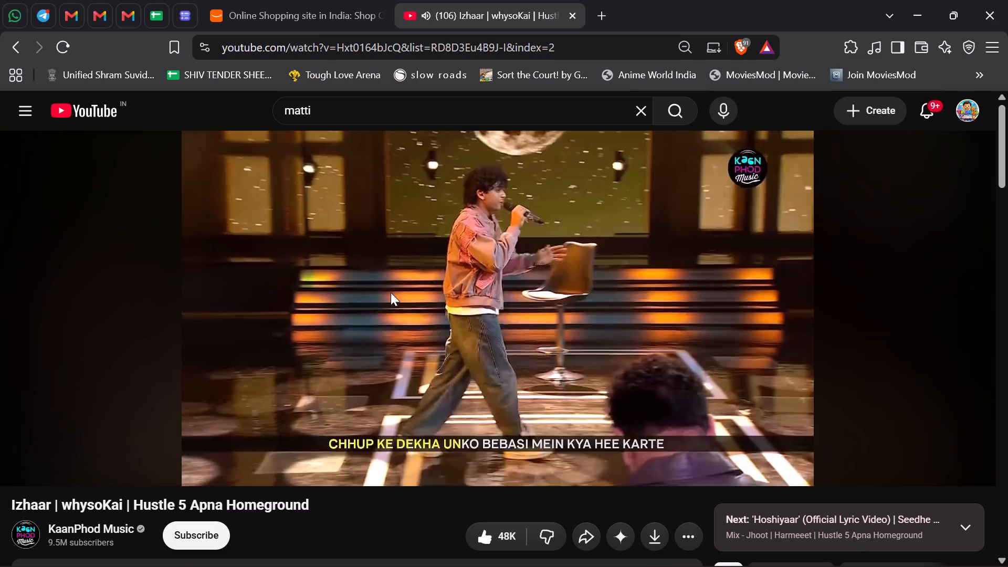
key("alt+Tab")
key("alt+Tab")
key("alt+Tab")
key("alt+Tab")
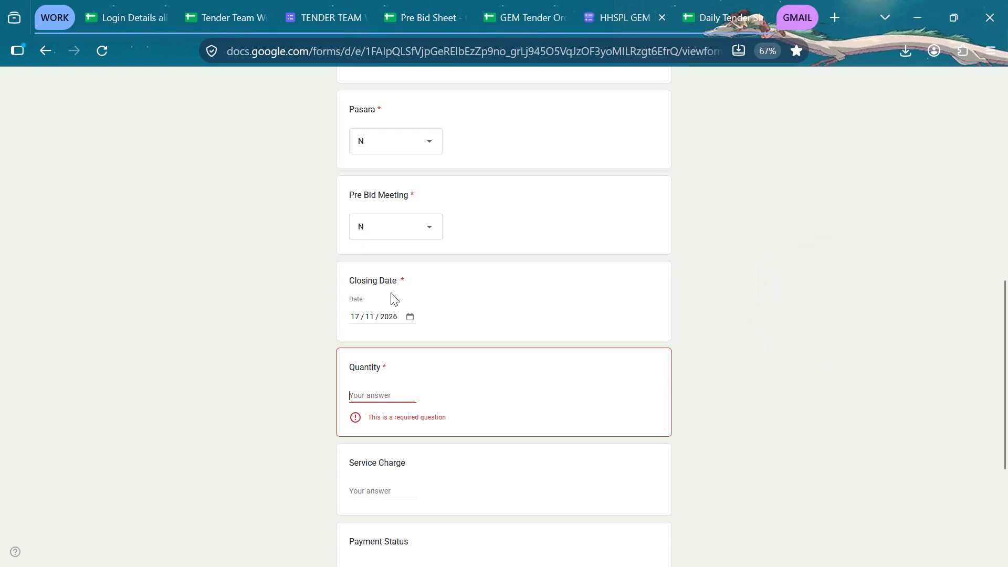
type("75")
scroll(391, 292, "down", 8)
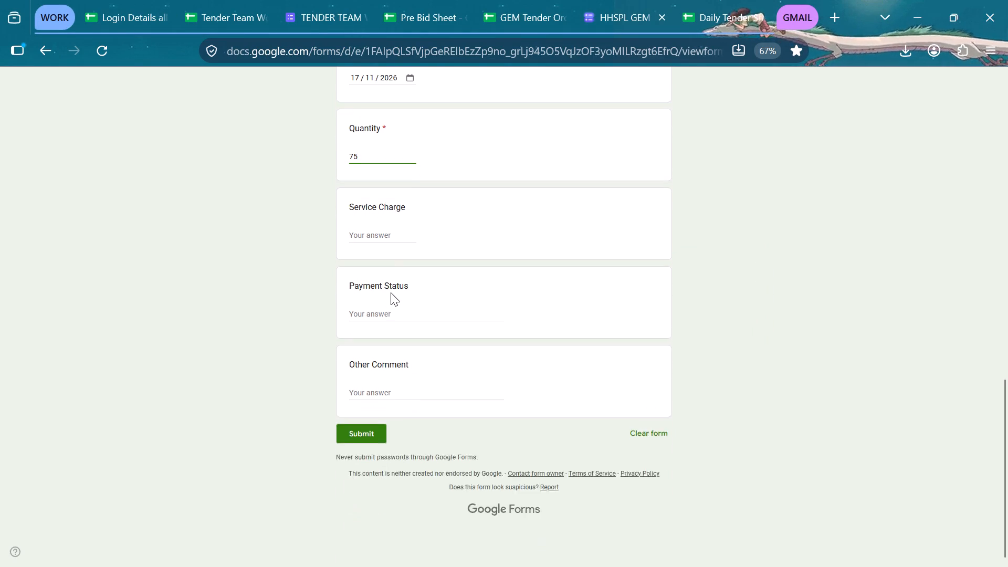
left_click(384, 472)
Switch to the GeM bid listing, open results page 20 and close the GeM-Bidding-10113187 PDF.
key("alt+Tab")
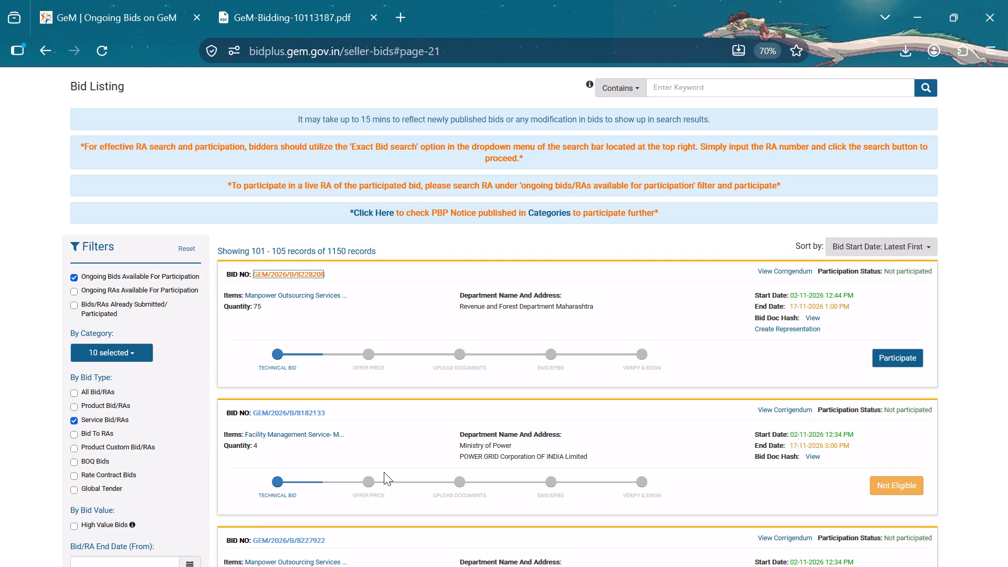
scroll(384, 472, "down", 6)
left_click(323, 317)
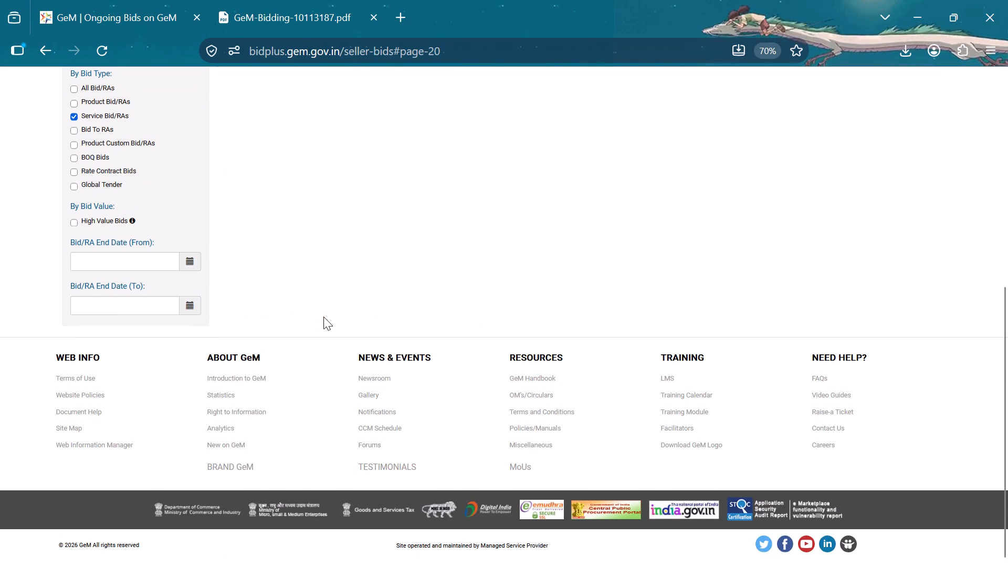
left_click(371, 17)
Switch to the Brave browser and check the Personal chats in Telegram.
key("alt+Tab")
key("alt+Tab")
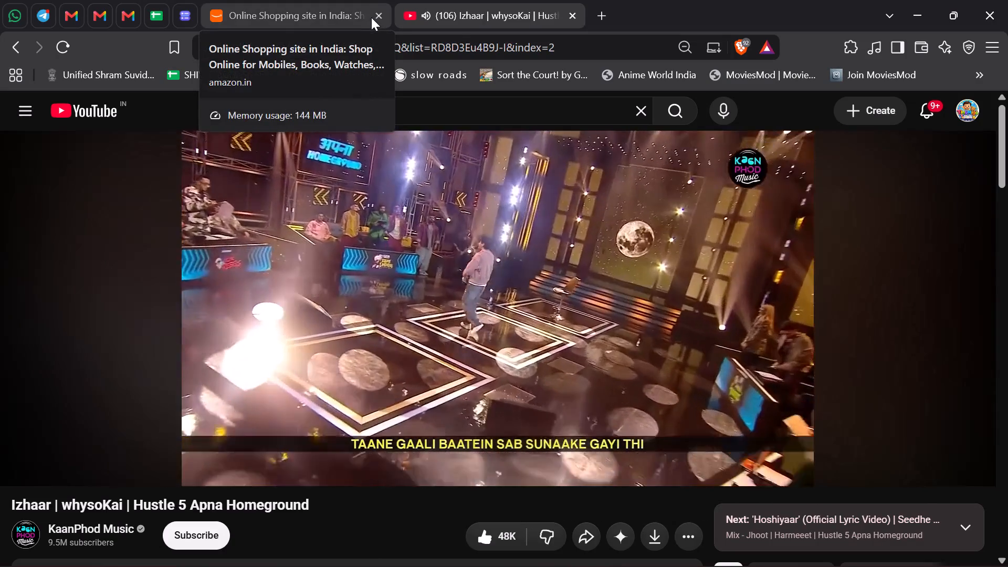
left_click(51, 0)
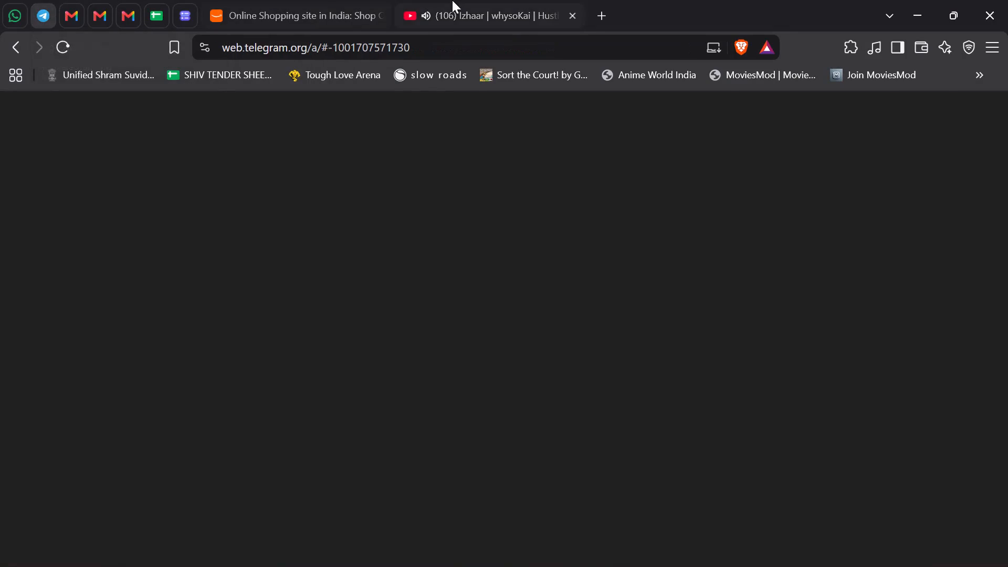
left_click(225, 178)
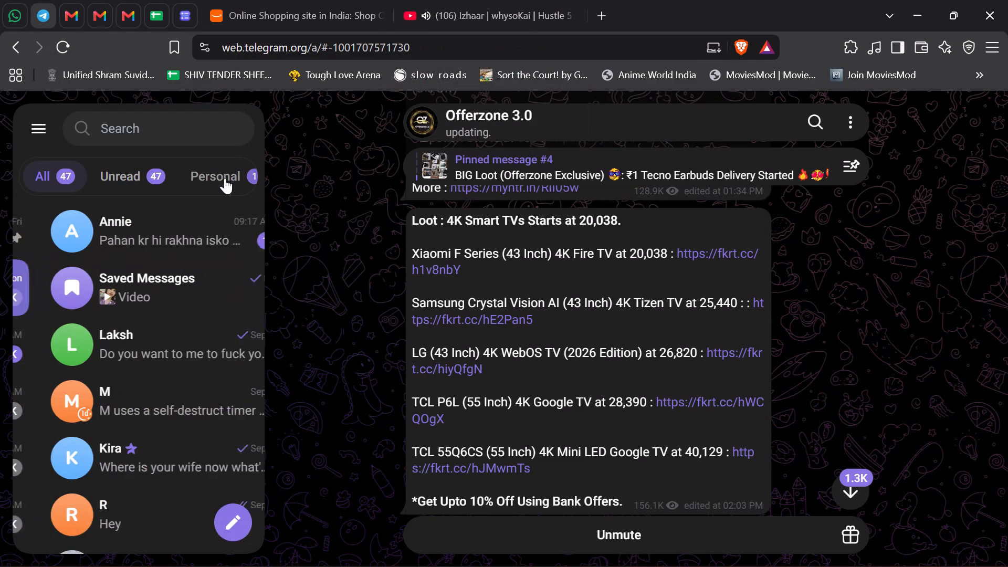
Return to the playing YouTube video Izhaar and turn the player's volume up to full.
left_click(494, 5)
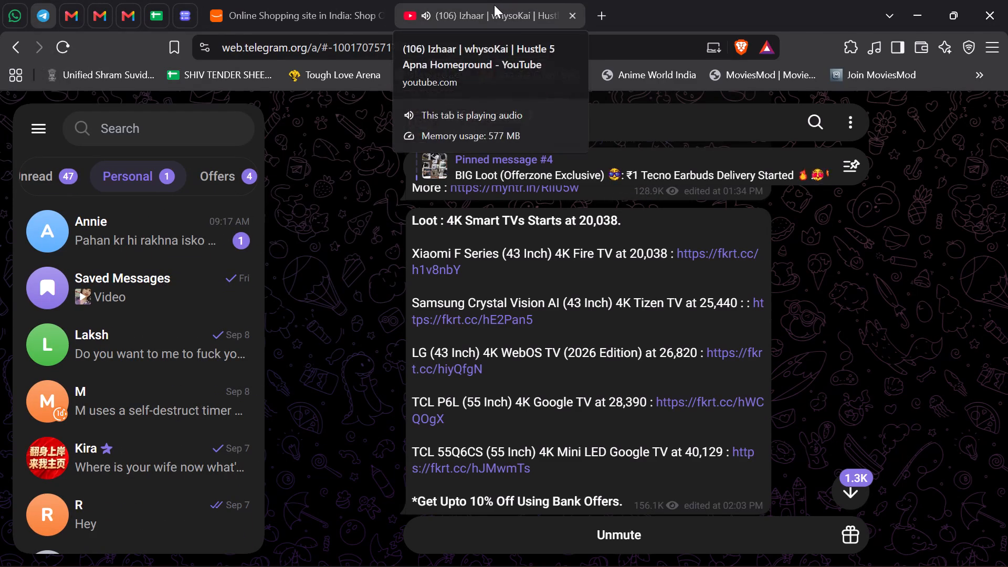
left_click_drag(494, 5, 450, 269)
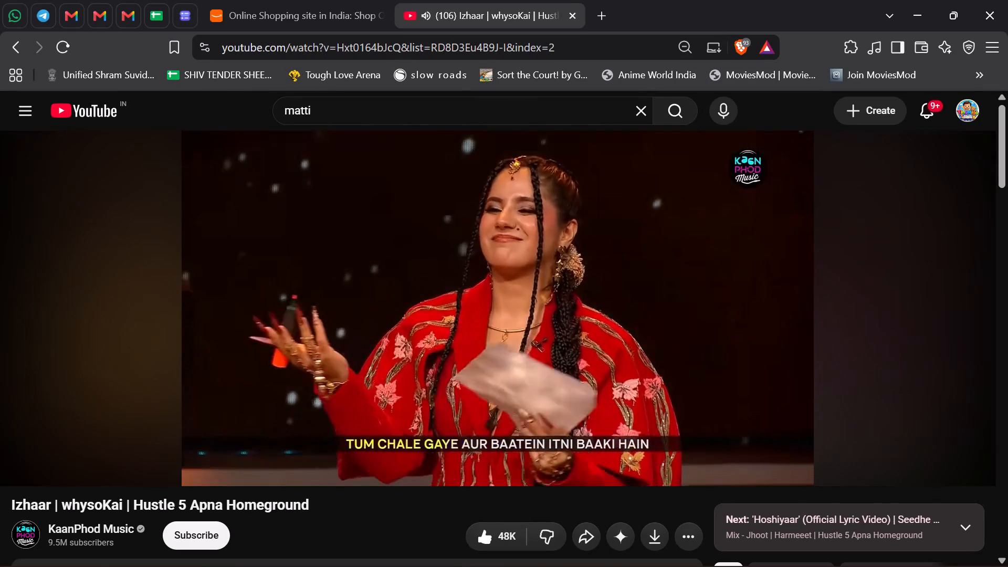
left_click_drag(182, 470, 215, 466)
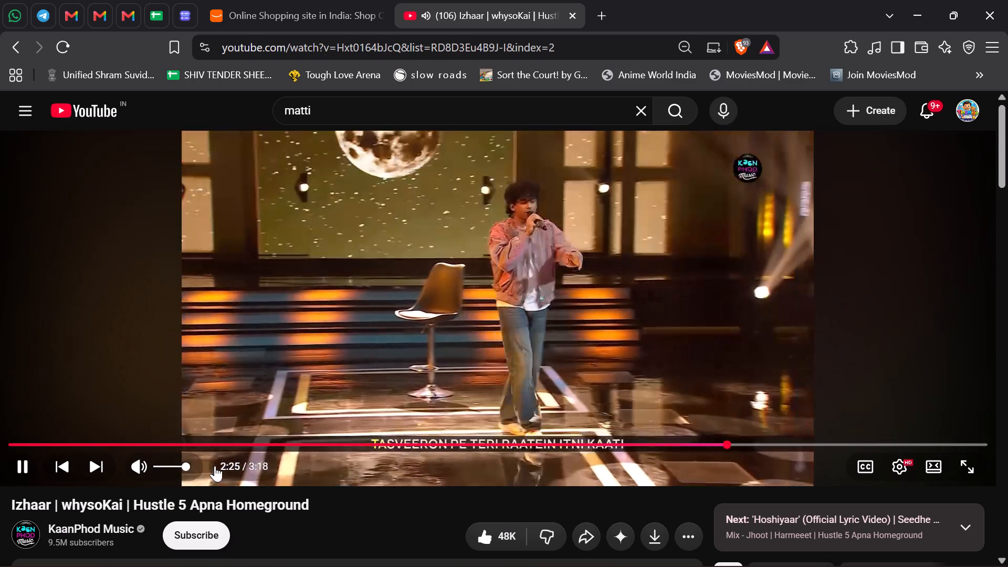
key("alt+Tab")
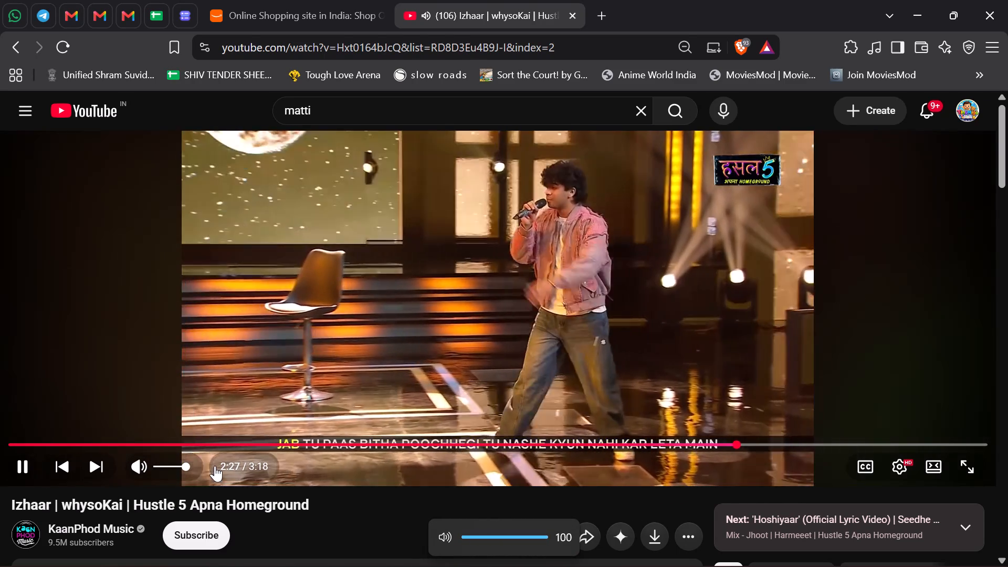
Open the bid document of GEM/2026/B/8228217 from page 20 of the ongoing bids listing.
scroll(240, 441, "down", 2)
scroll(365, 251, "up", 1)
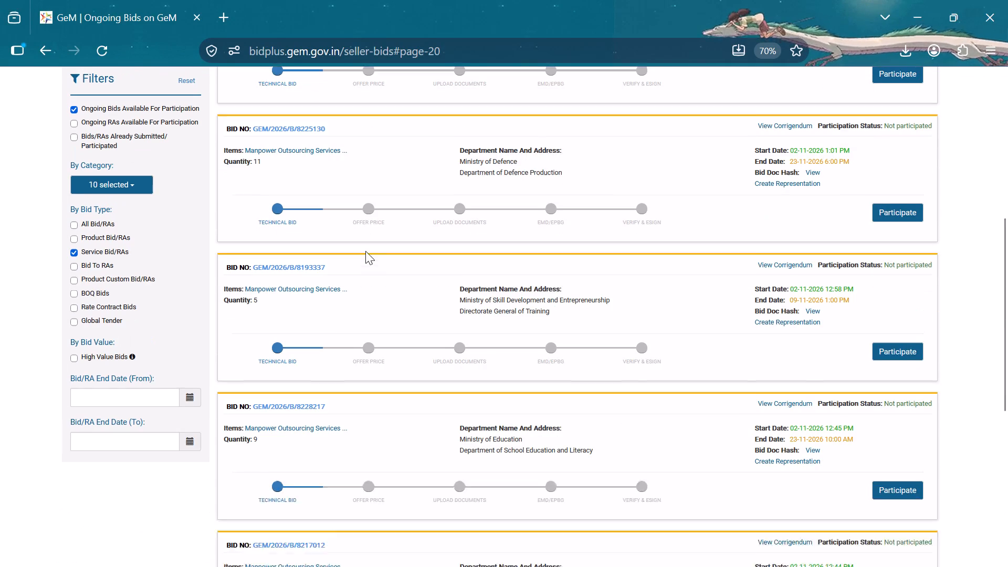
scroll(365, 251, "up", 1)
left_click(303, 425)
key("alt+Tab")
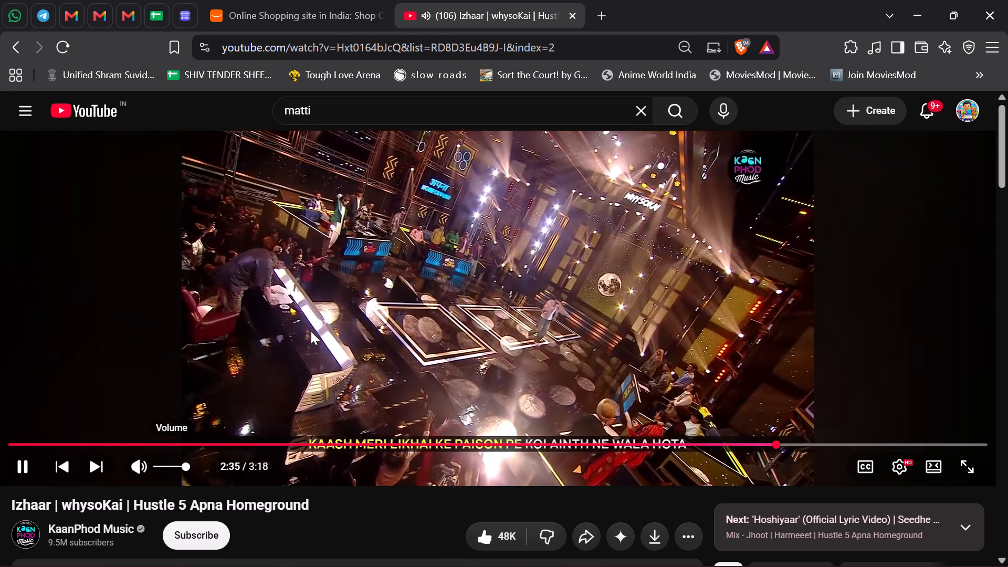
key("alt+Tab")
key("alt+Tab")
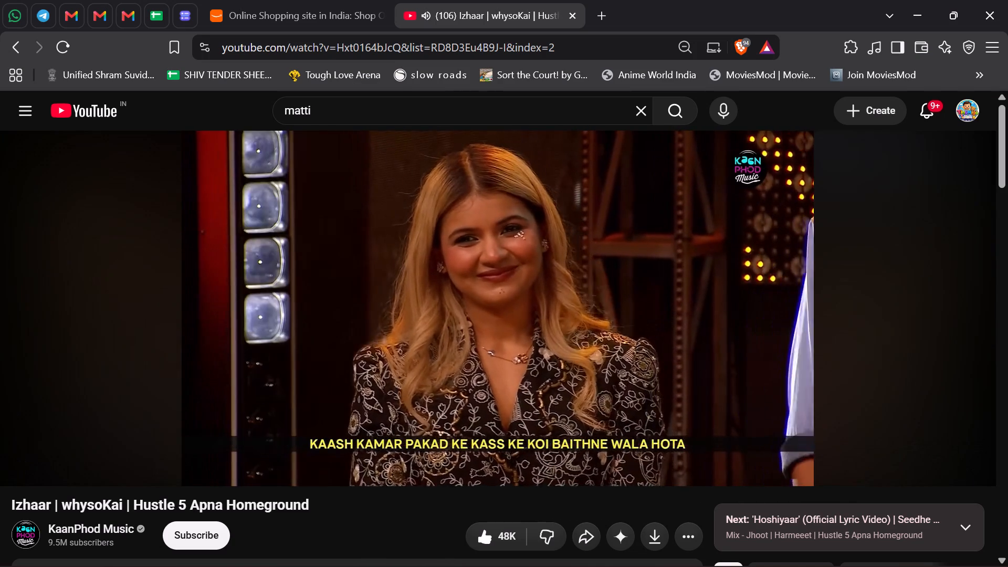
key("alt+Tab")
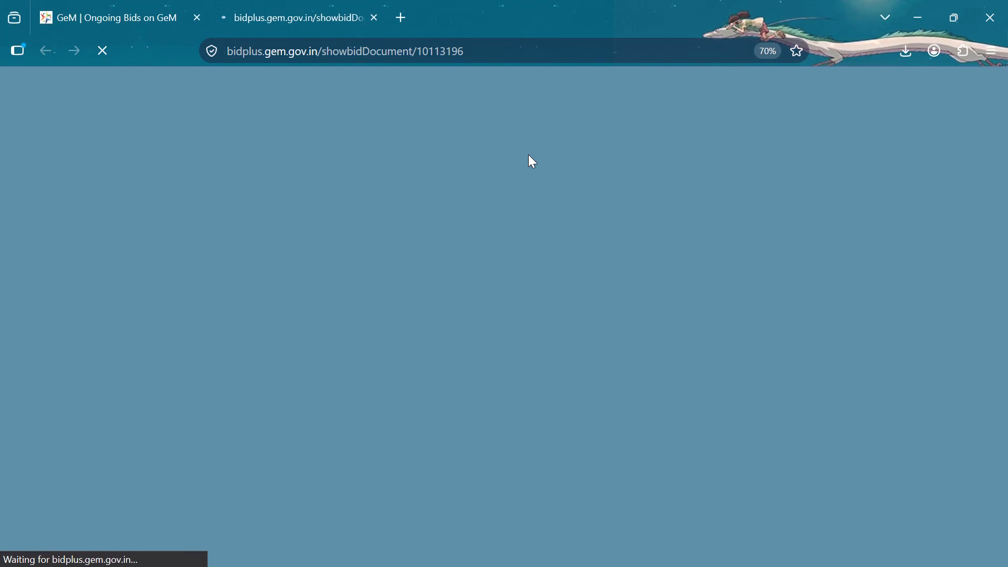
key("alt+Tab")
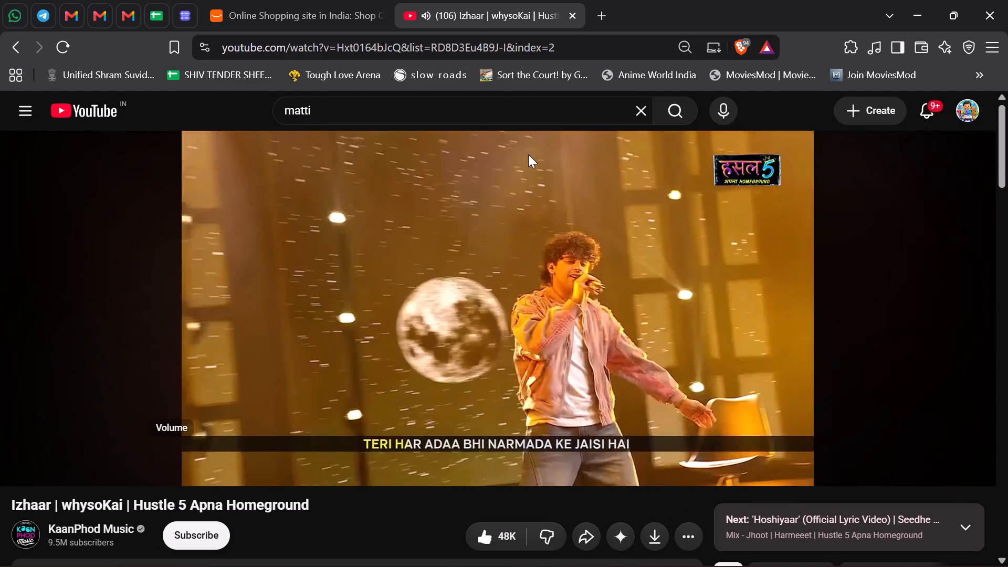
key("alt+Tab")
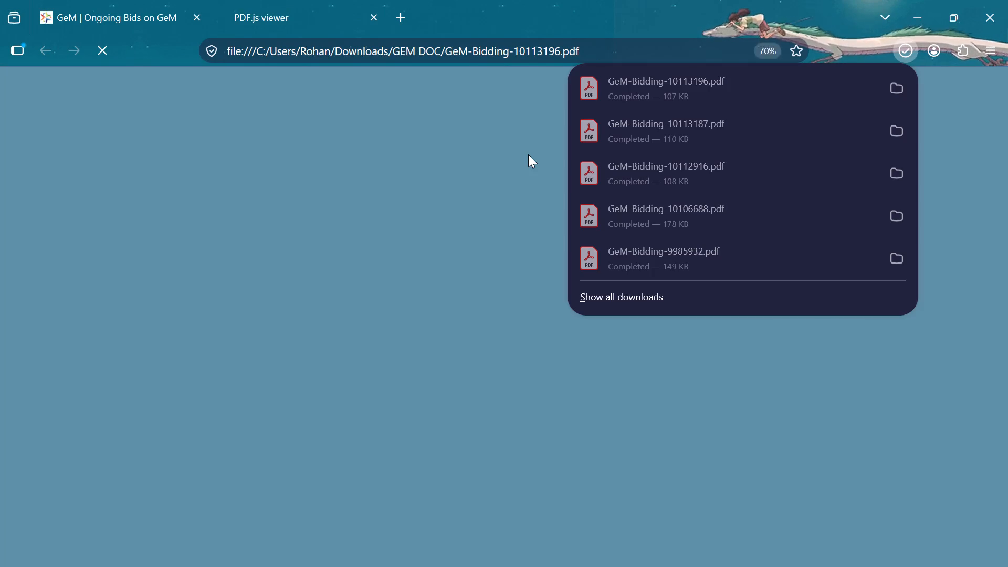
Copy the bid number GEM/2026/B/8228217 from the bid document.
left_click(499, 202)
double_click(802, 200)
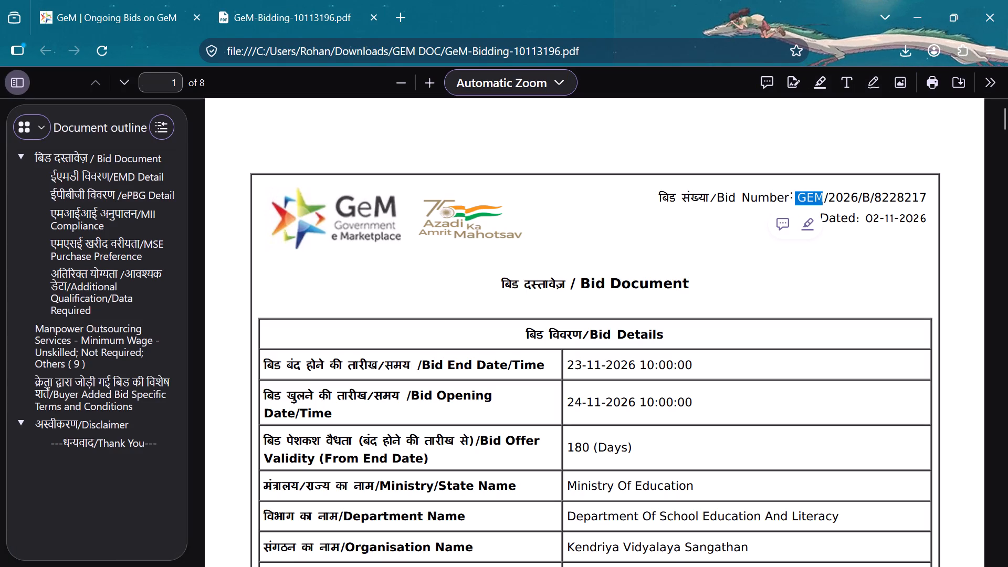
key("ctrl+shift+Right")
key("ctrl+shift+Right")
key("ctrl+shift+Right")
key("ctrl+c")
Examine the bid document's details, eligibility criteria and consignee table with location and number of resources.
scroll(618, 415, "down", 9)
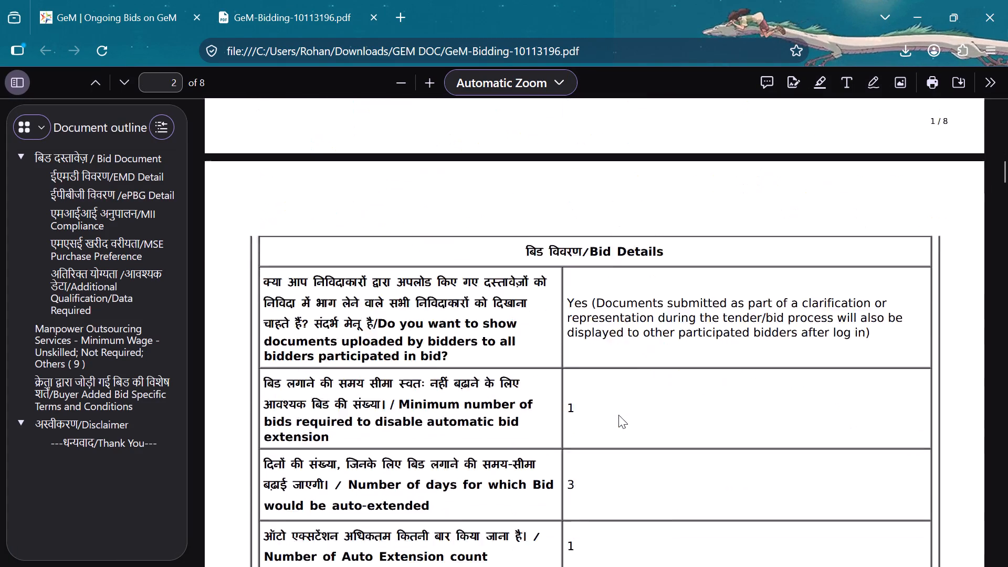
scroll(618, 415, "down", 4)
key("alt+Tab")
key("alt+Tab")
scroll(618, 415, "up", 8)
scroll(618, 415, "down", 6)
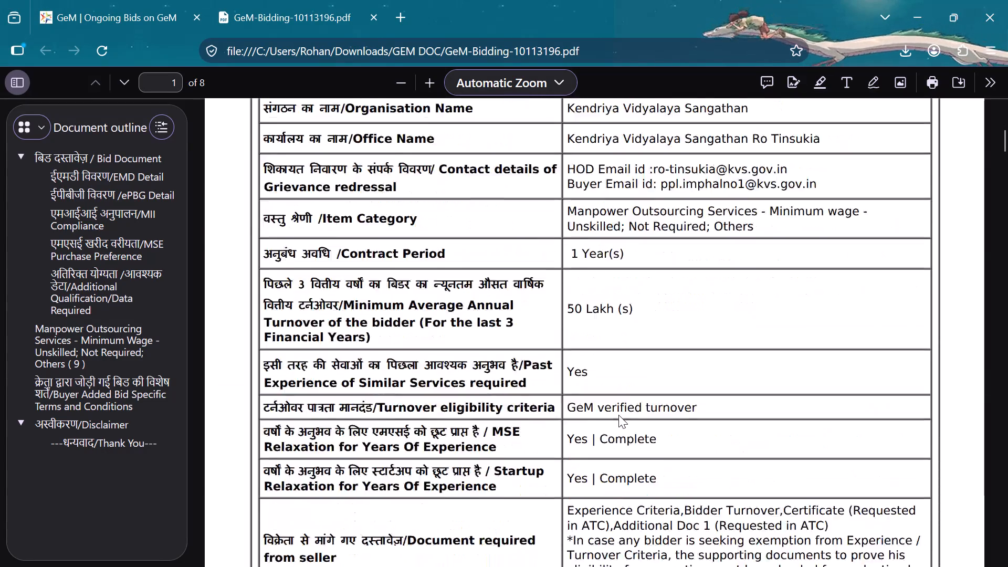
scroll(618, 415, "down", 3)
scroll(618, 415, "down", 20)
scroll(618, 415, "down", 5)
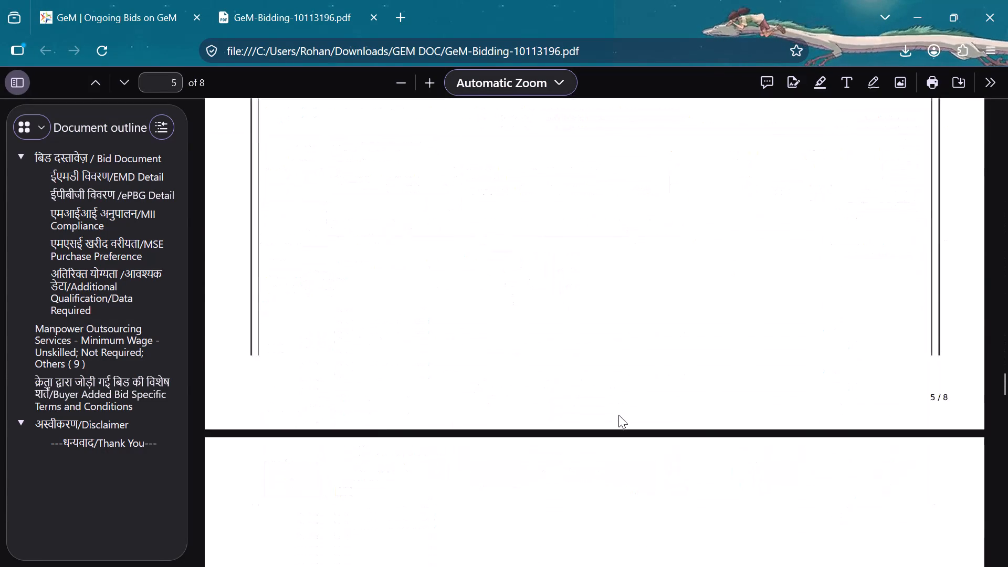
scroll(618, 415, "down", 3)
key("alt+Tab")
key("alt+Tab")
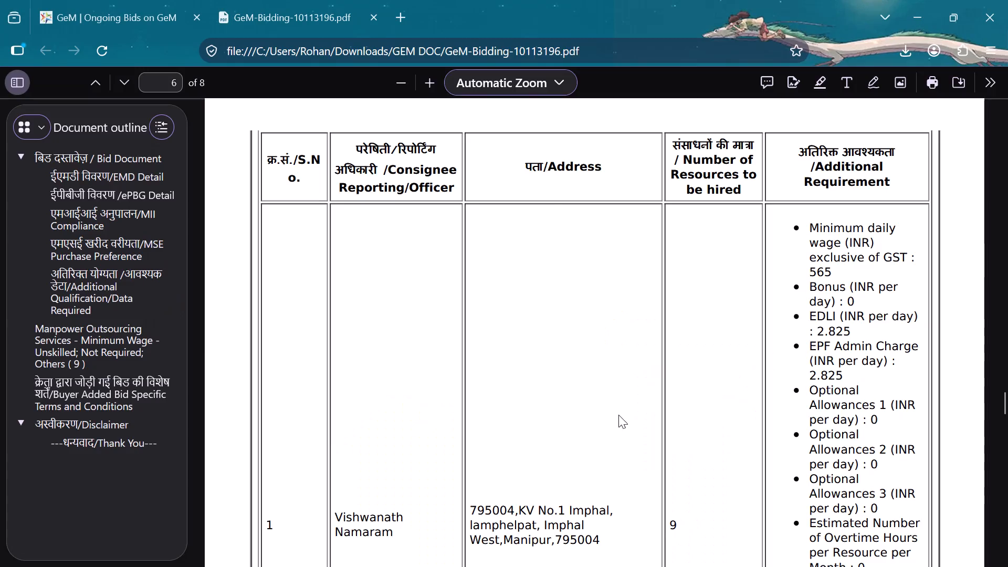
Open the bid document of GEM/2026/B/8225130 from the page 20 listing and close the previous bid's document.
left_click(142, 0)
scroll(356, 201, "up", 1)
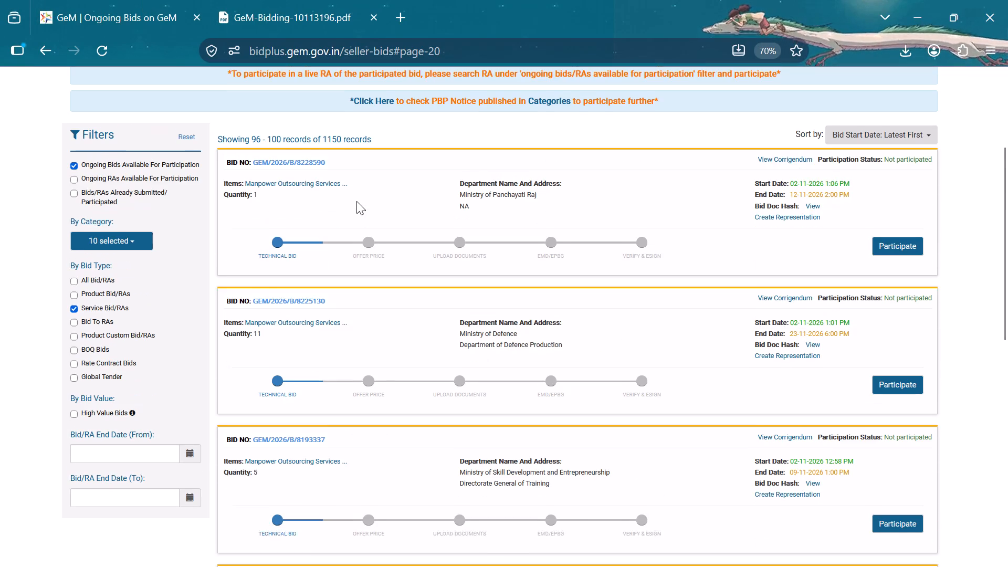
left_click(291, 302)
left_click(535, 3)
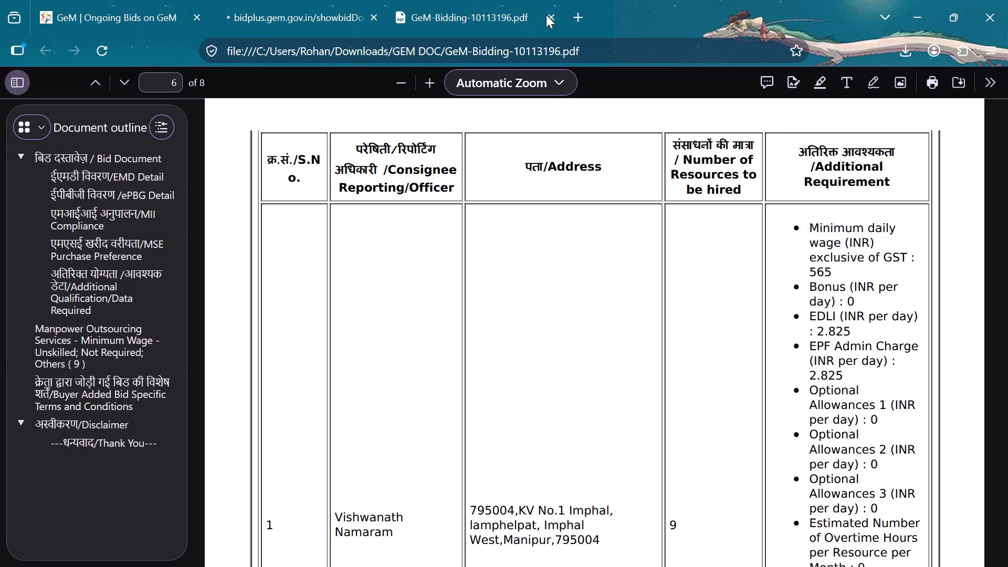
left_click(552, 16)
Switch to YouTube, start the suggested video "Kitaab | DHADKAN | Hustle 5 Apna Homeground", and return to the loading bid document.
key("alt+Tab")
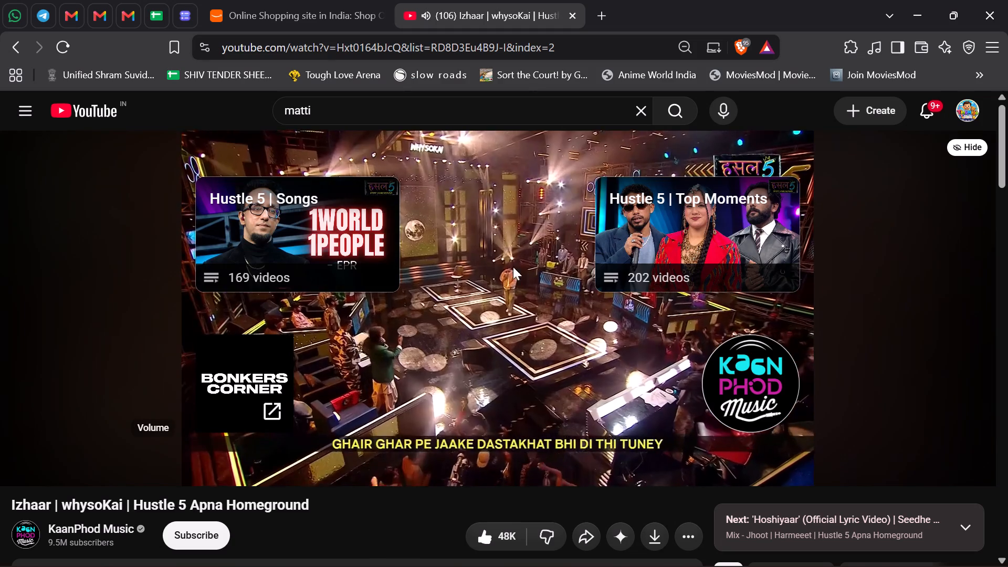
scroll(375, 346, "down", 2)
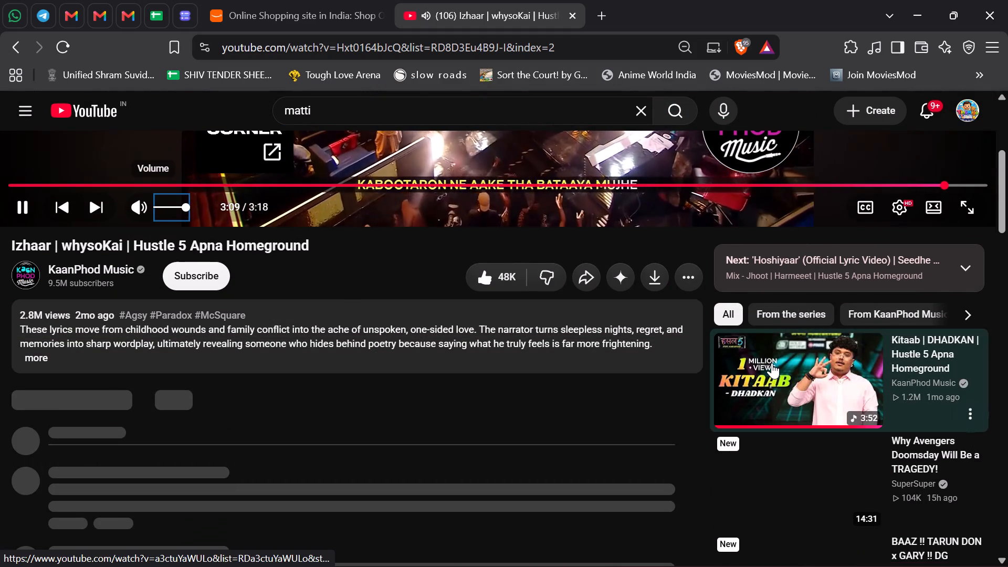
left_click(772, 363)
scroll(580, 345, "up", 3)
key("alt+Tab")
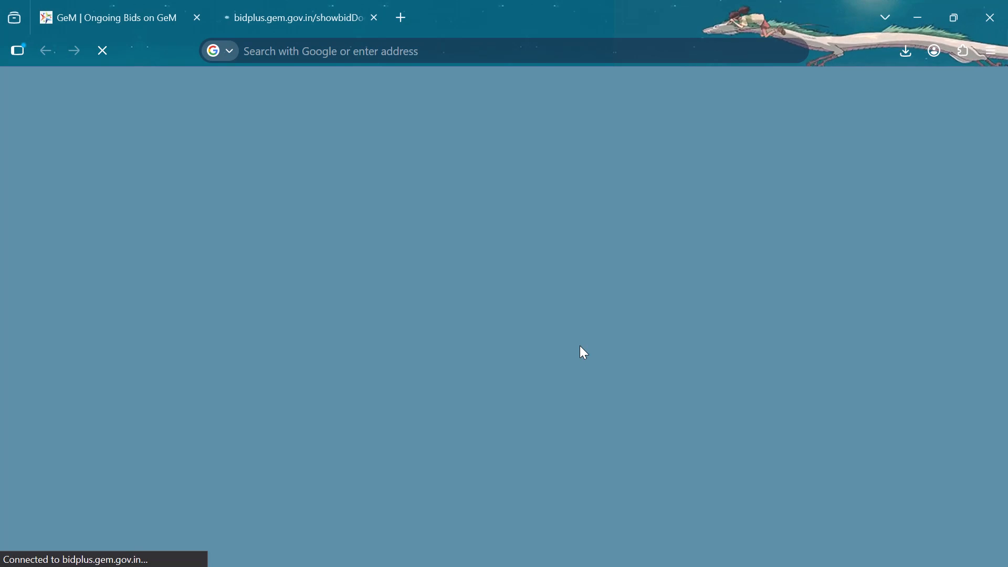
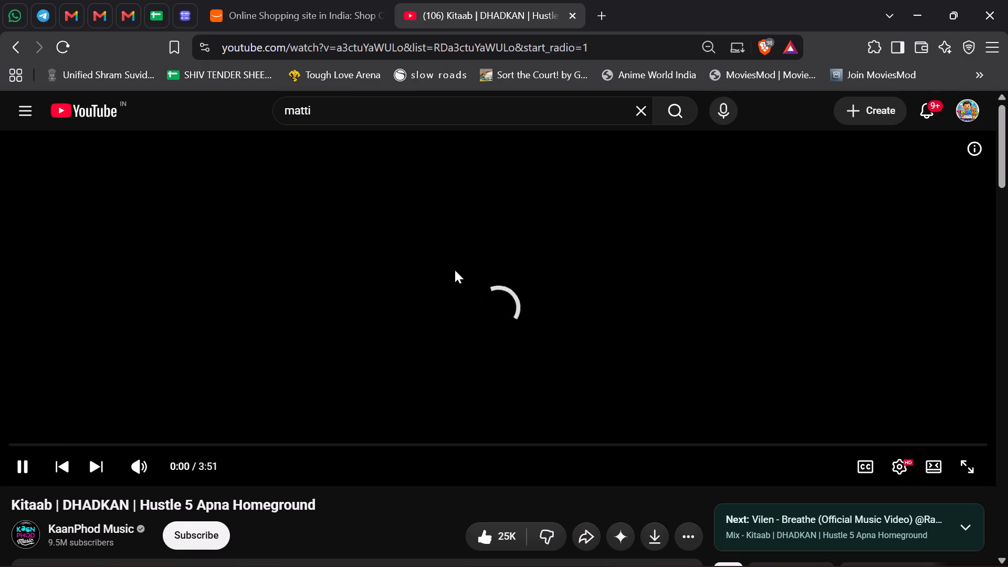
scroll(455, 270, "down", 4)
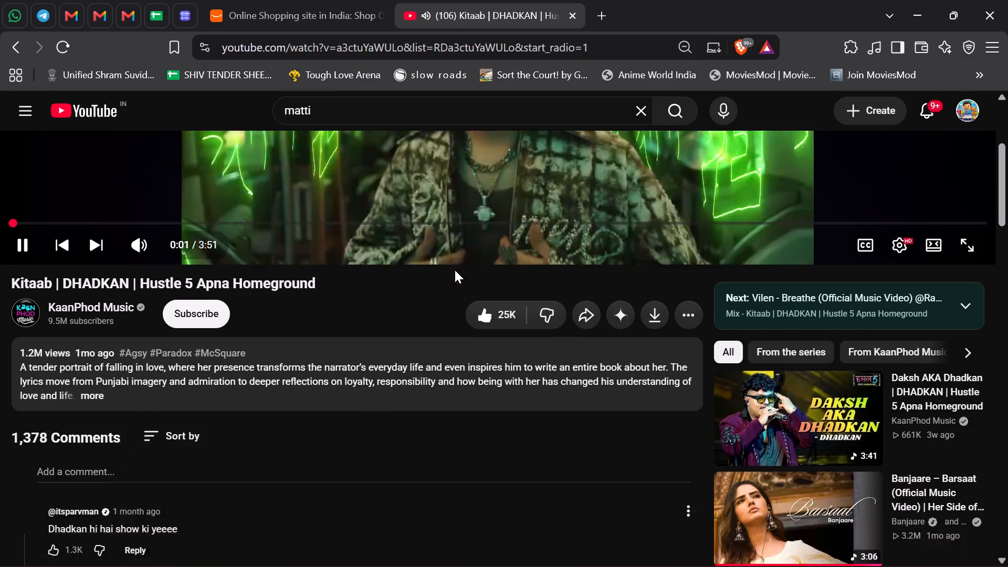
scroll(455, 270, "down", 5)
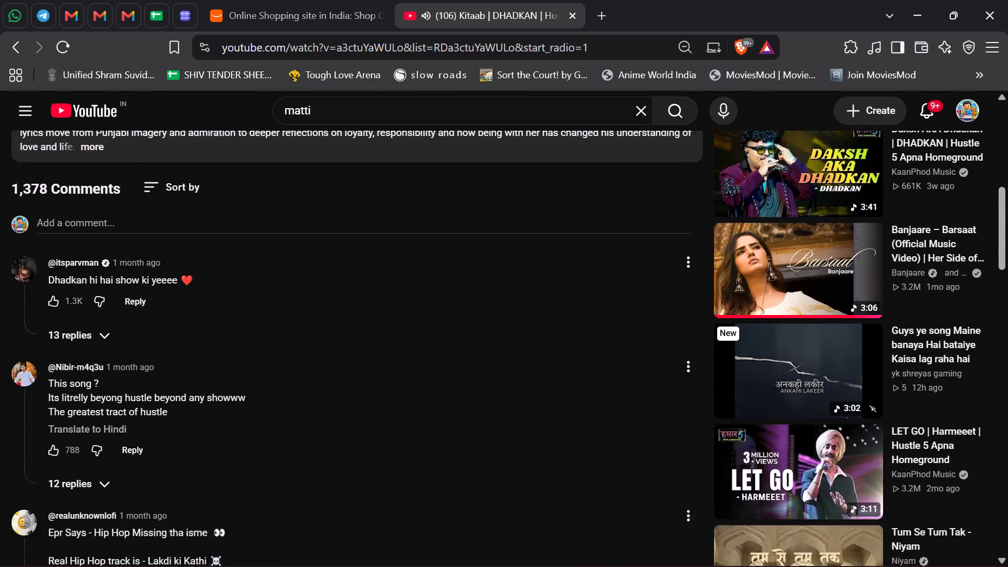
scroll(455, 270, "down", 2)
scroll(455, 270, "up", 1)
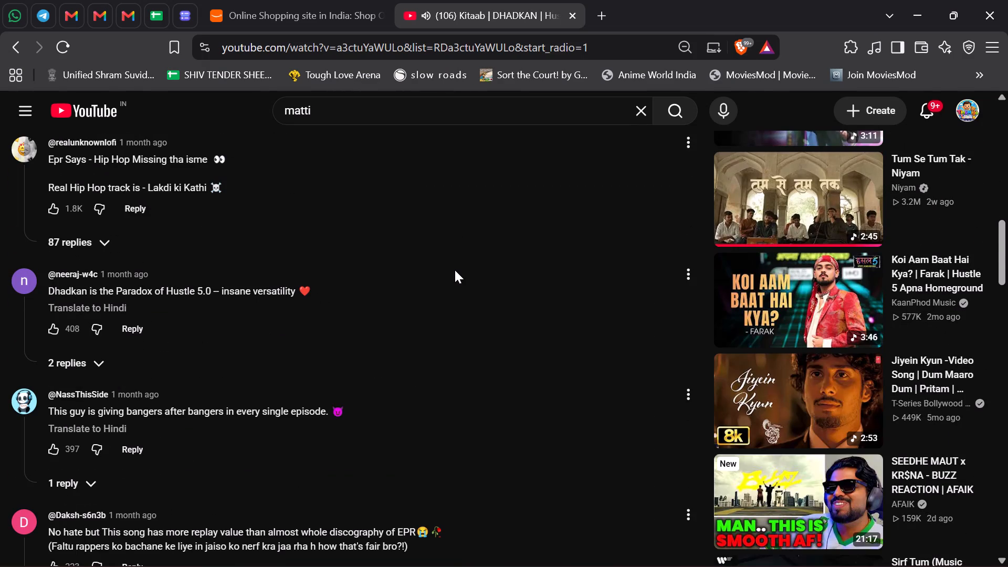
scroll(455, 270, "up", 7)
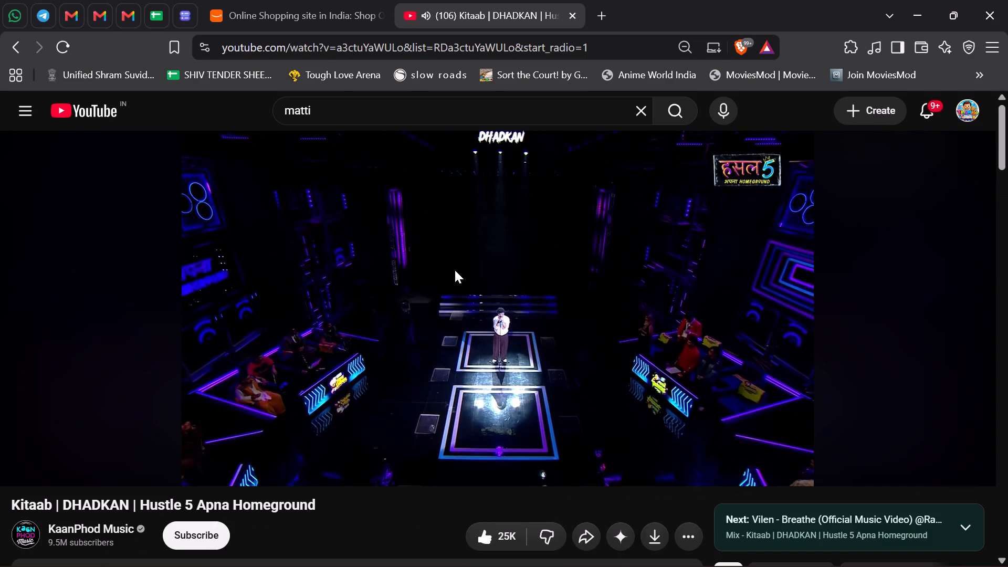
Switch to the open bid document and copy its bid number GEM/2026/B/8225130.
key("alt+Tab")
left_click(799, 214)
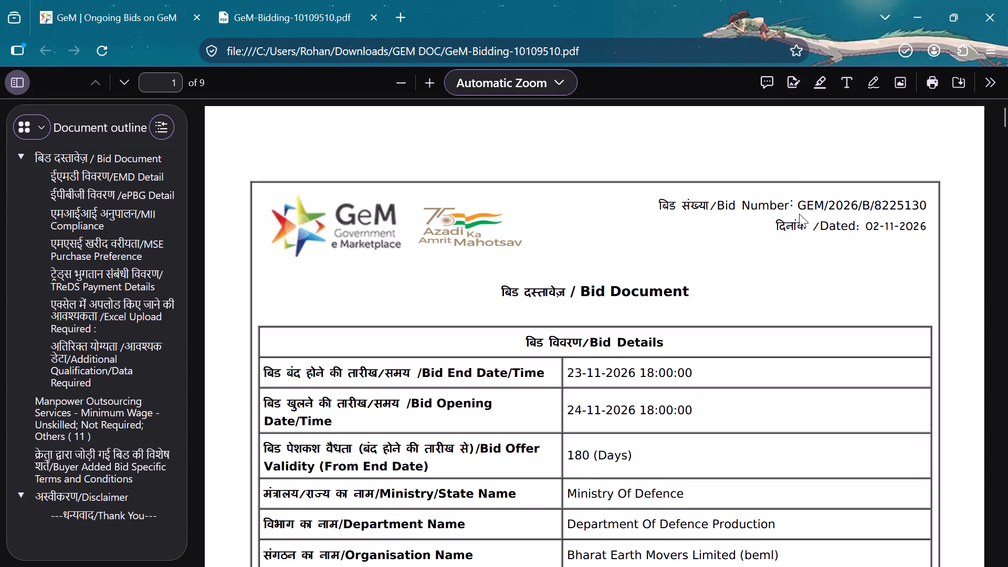
double_click(801, 206)
key("ctrl+shift+Right")
key("ctrl+shift+Right")
key("ctrl+shift+Right")
key("ctrl+c")
Skim the bid details, switch to the HHSPL GEM Tender form and start another response.
scroll(564, 391, "down", 6)
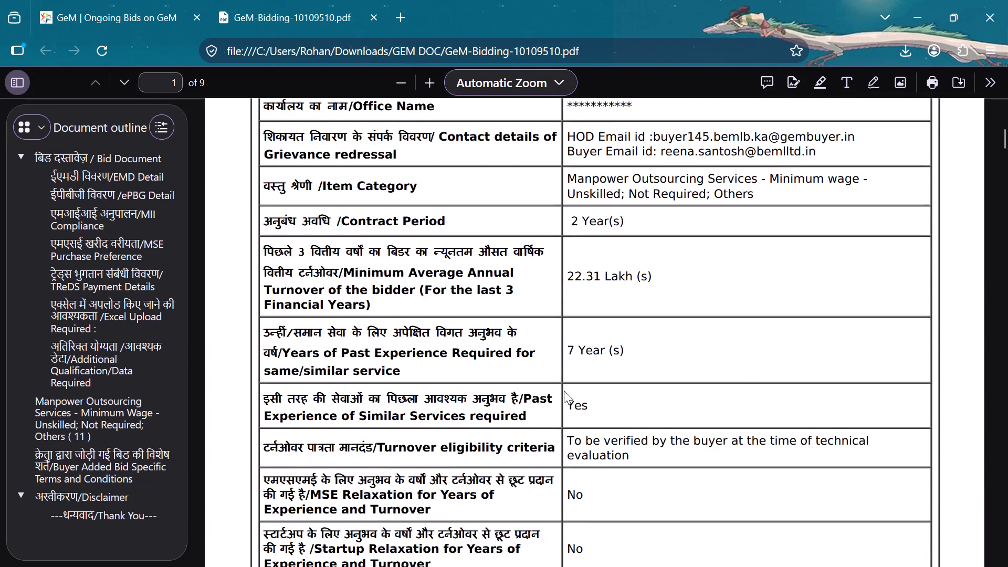
scroll(564, 391, "down", 6)
key("alt+Tab")
key("alt+Tab")
key("alt+Tab")
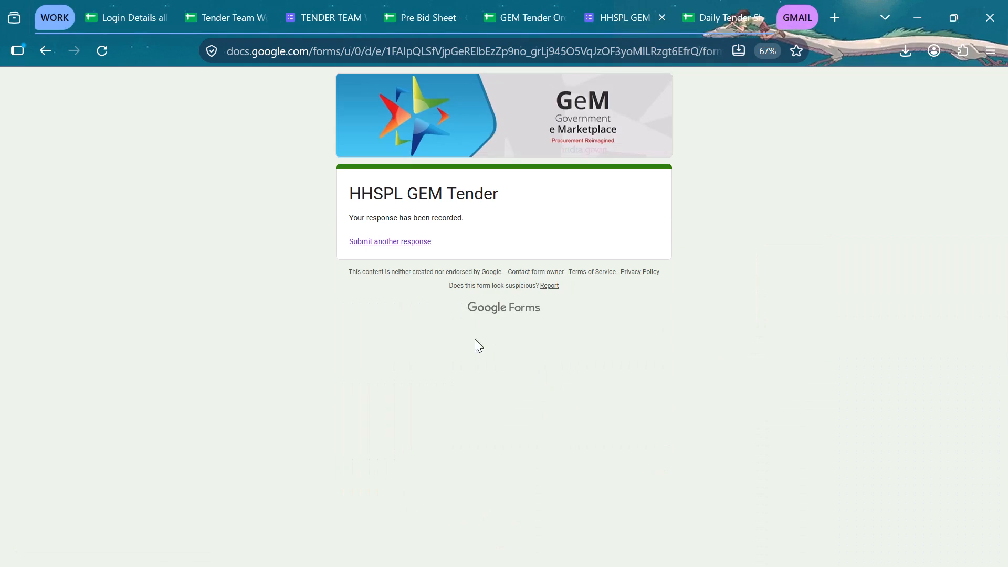
left_click(408, 240)
key("alt+Tab")
key("alt+Tab")
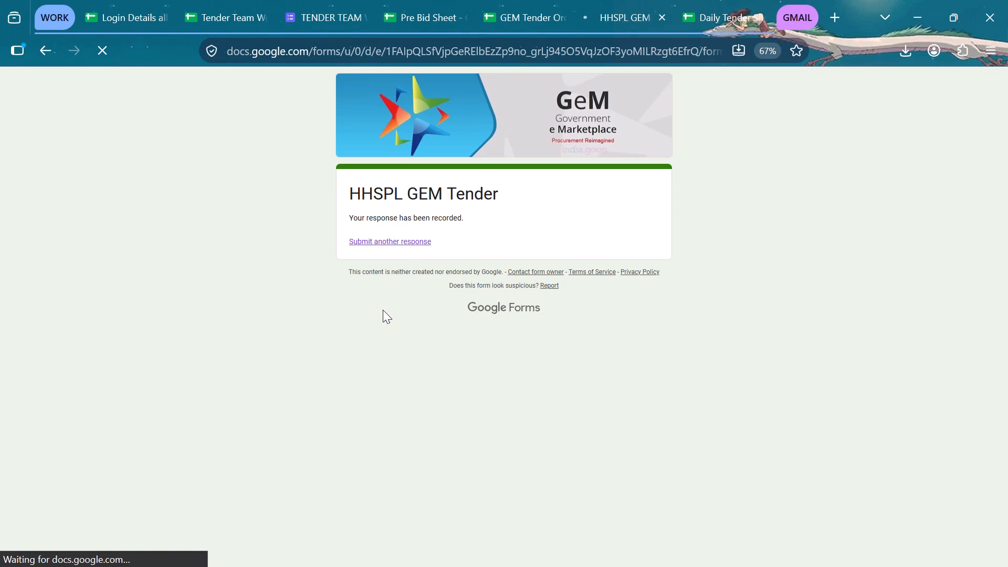
key("alt+Tab")
key("alt+Tab")
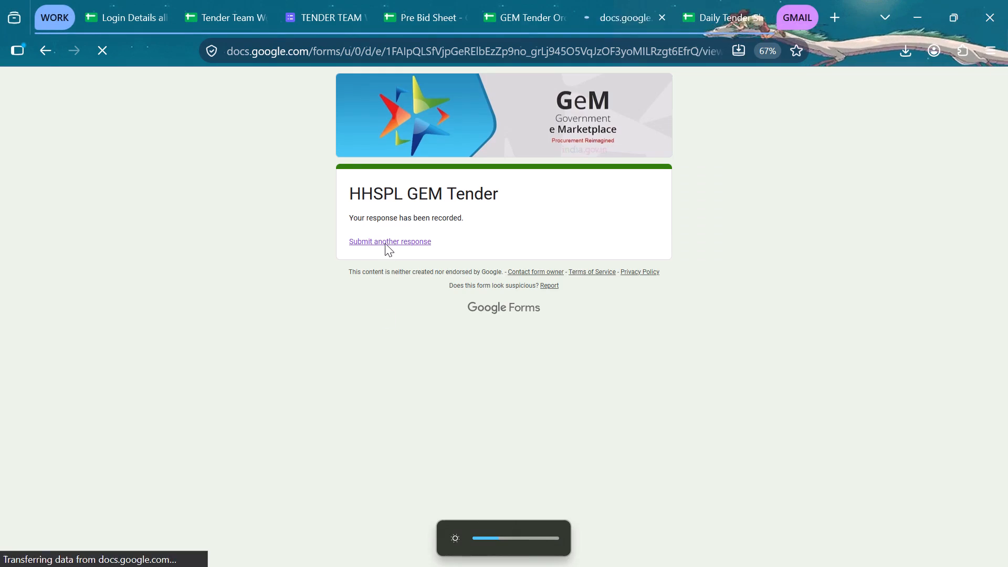
left_click(385, 243)
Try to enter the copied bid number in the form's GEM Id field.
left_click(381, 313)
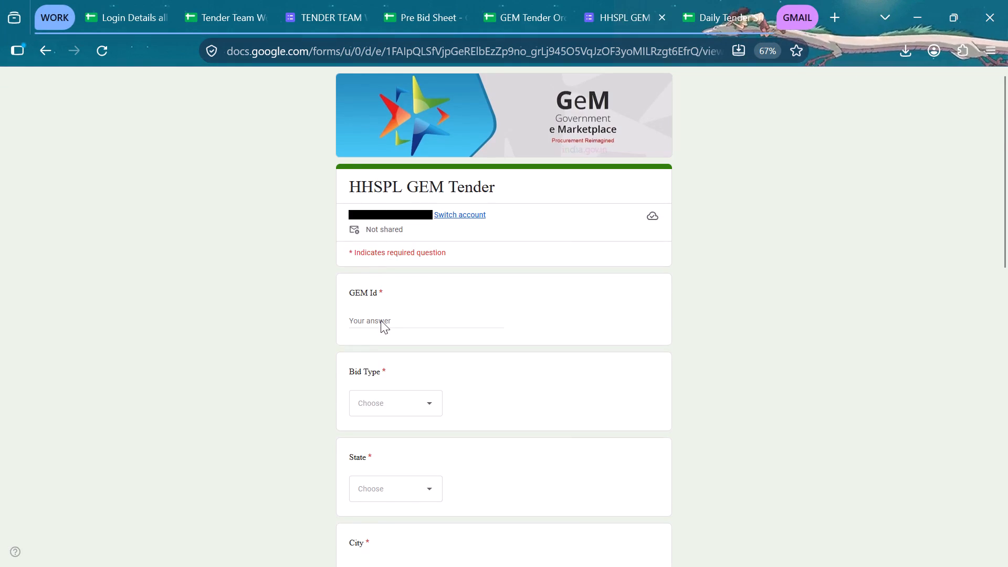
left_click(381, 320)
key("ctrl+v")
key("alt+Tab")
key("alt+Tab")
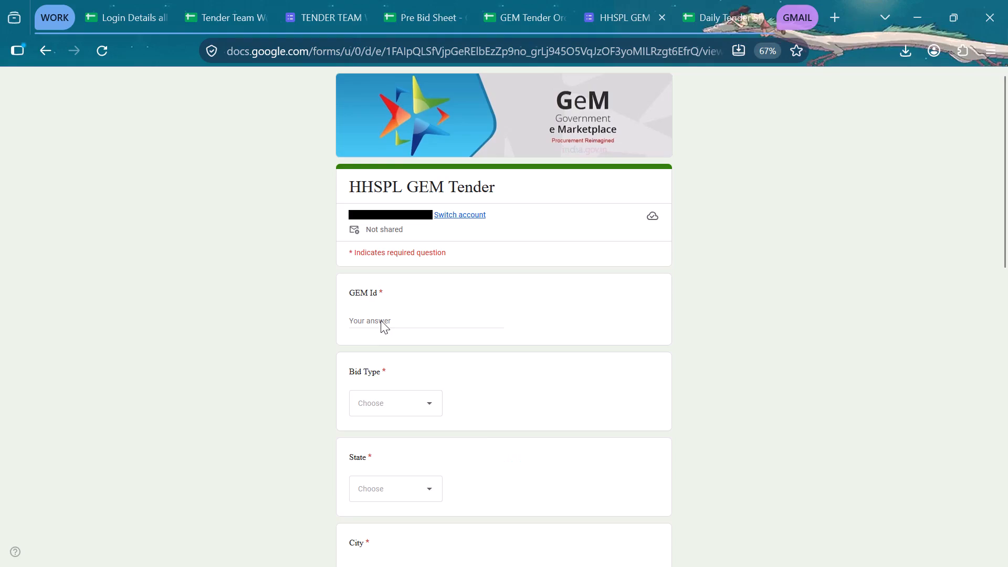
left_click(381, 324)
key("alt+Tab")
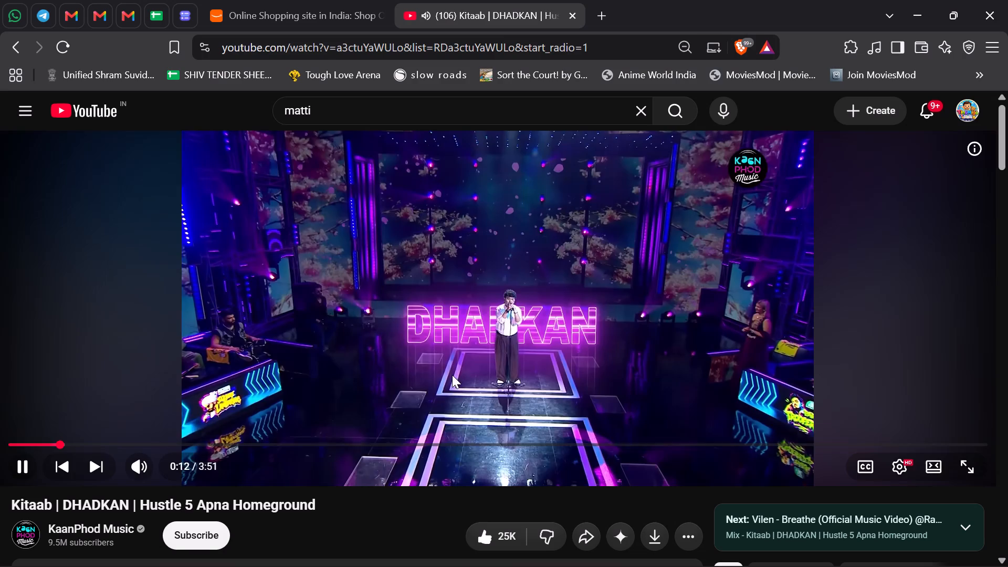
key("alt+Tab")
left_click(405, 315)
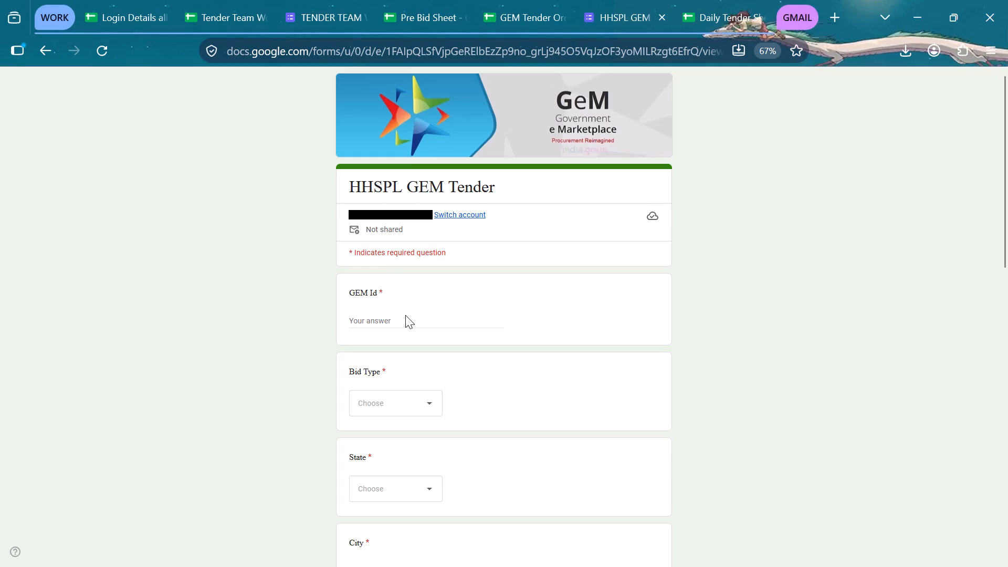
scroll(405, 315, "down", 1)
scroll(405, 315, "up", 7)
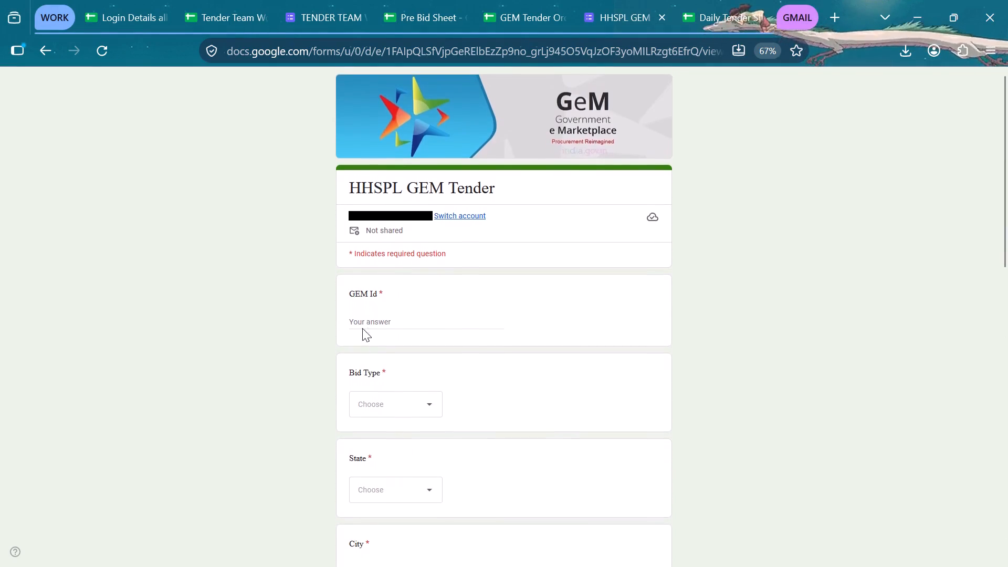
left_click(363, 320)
Reload the HHSPL GEM Tender form and return to its GEM Id field.
left_click(97, 46)
key("alt+Tab")
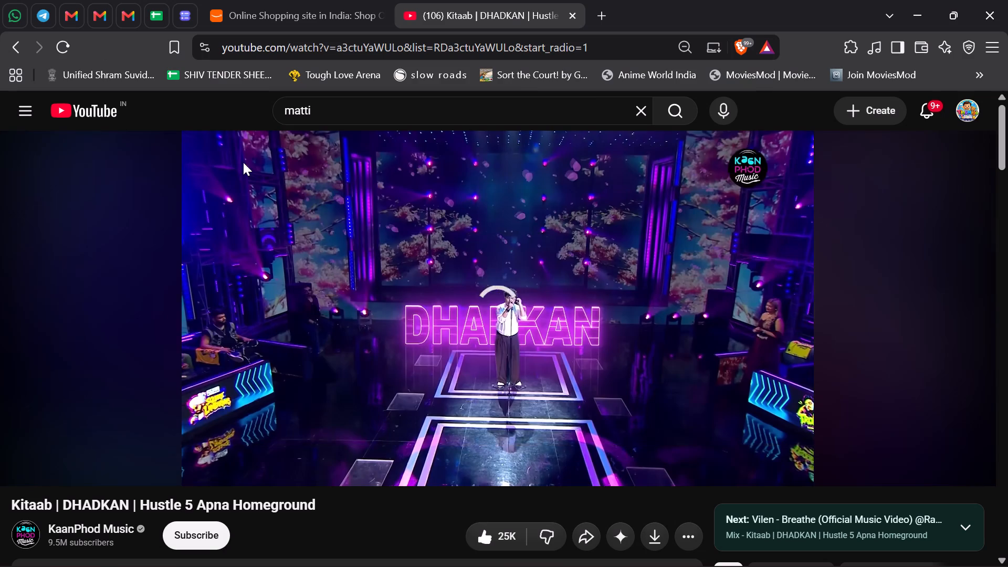
key("alt+Tab")
left_click(385, 318)
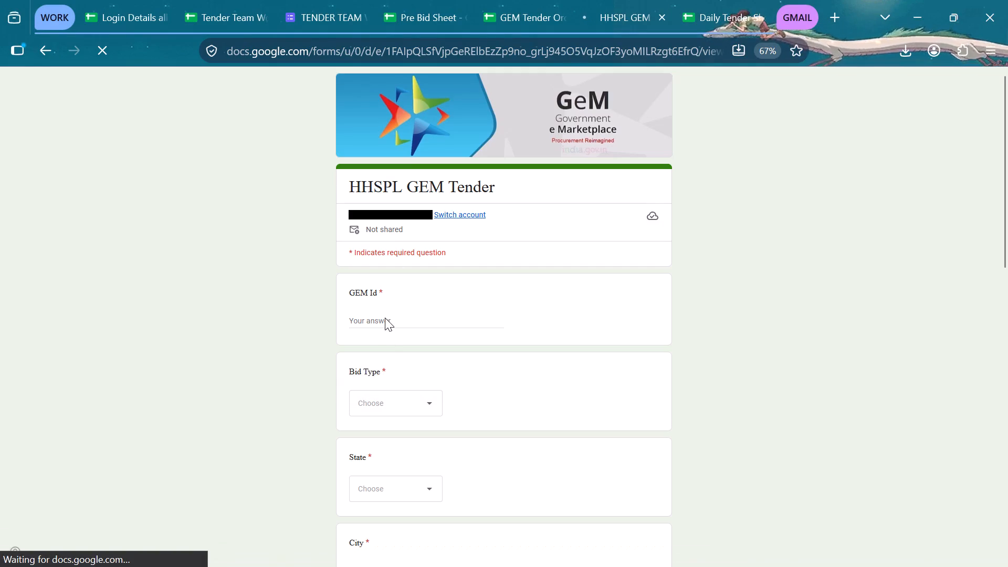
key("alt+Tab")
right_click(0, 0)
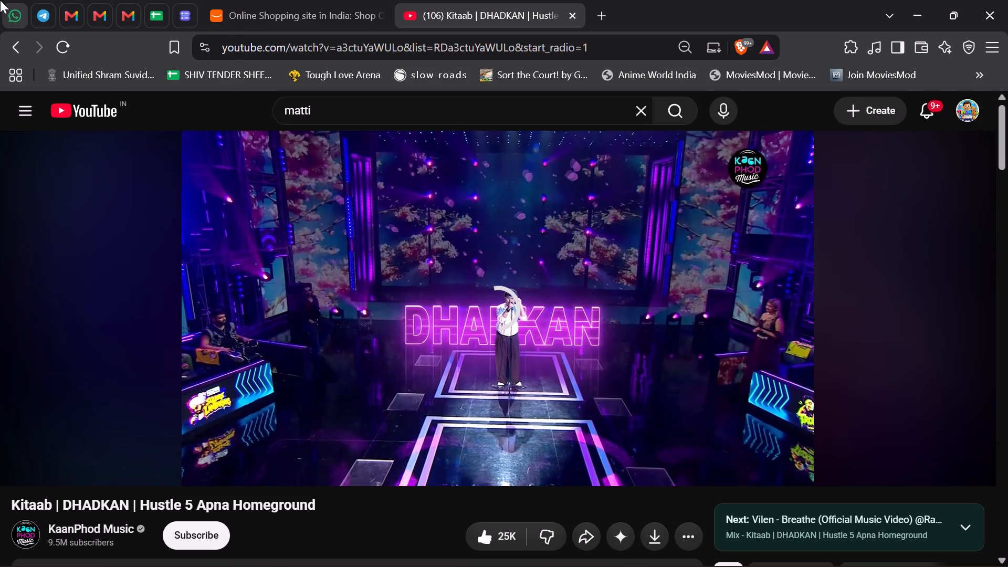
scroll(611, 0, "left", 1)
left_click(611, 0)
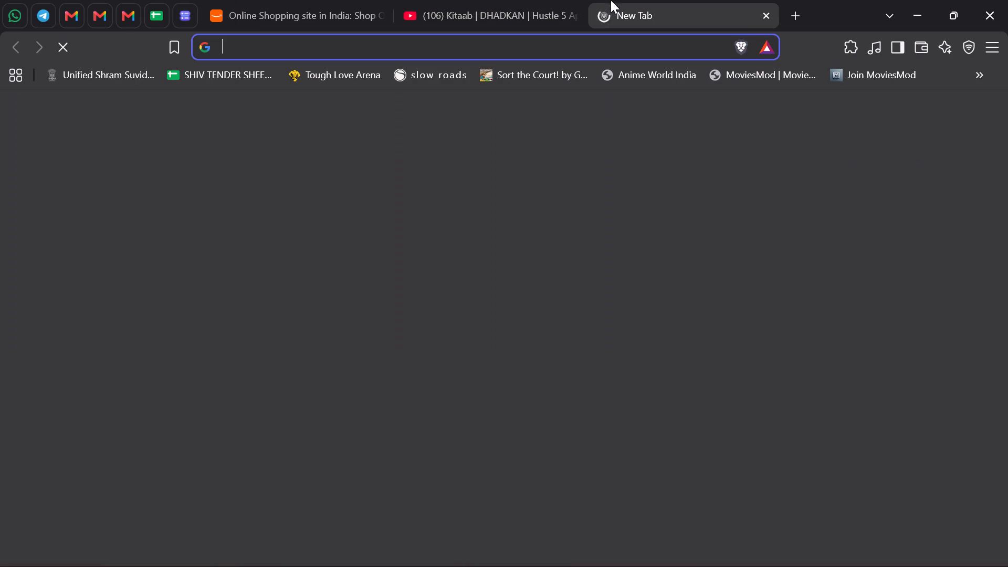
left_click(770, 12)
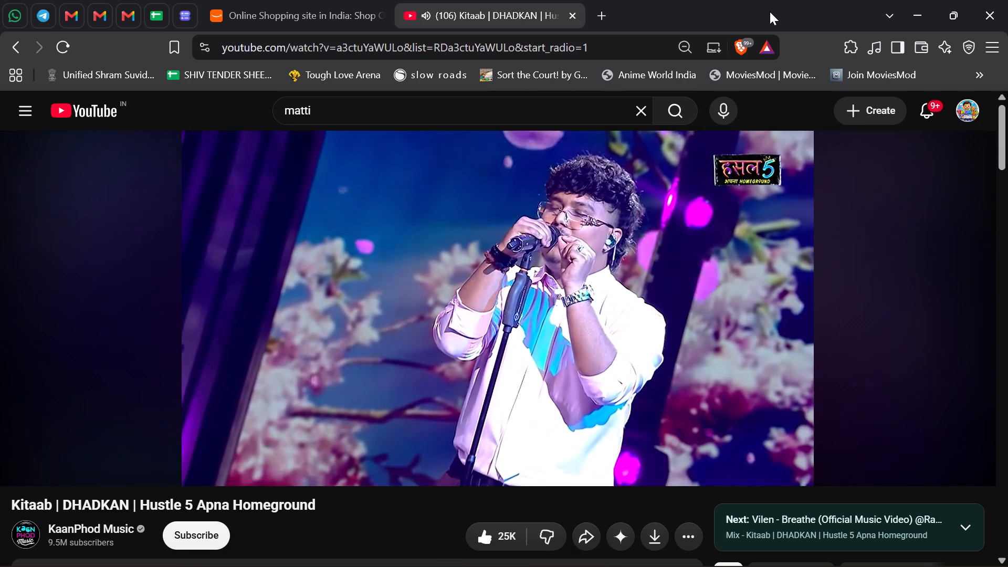
Pause the YouTube video and return to the HHSPL GEM Tender form.
key("space")
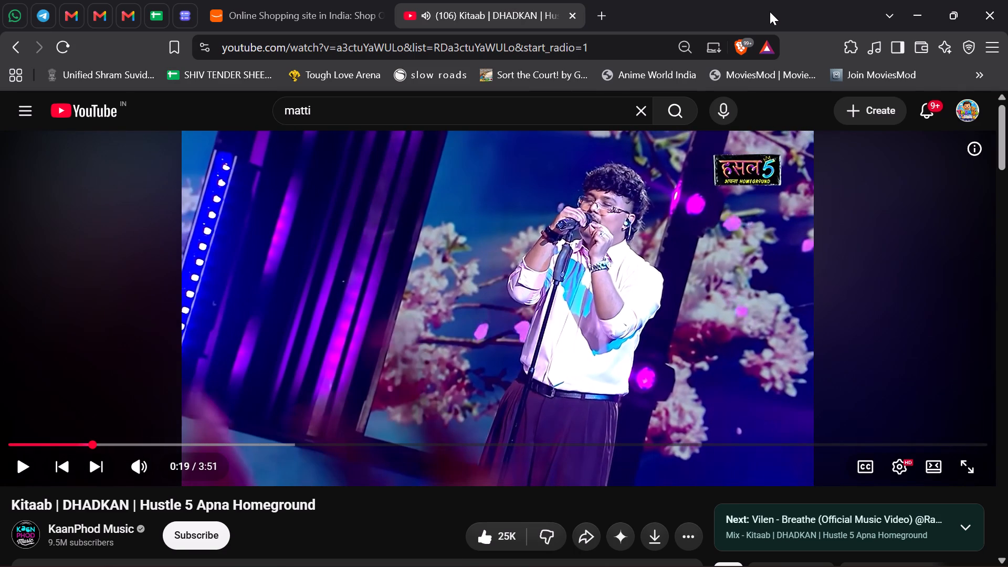
key("alt+Tab")
key("alt+Tab")
key("alt+Tab")
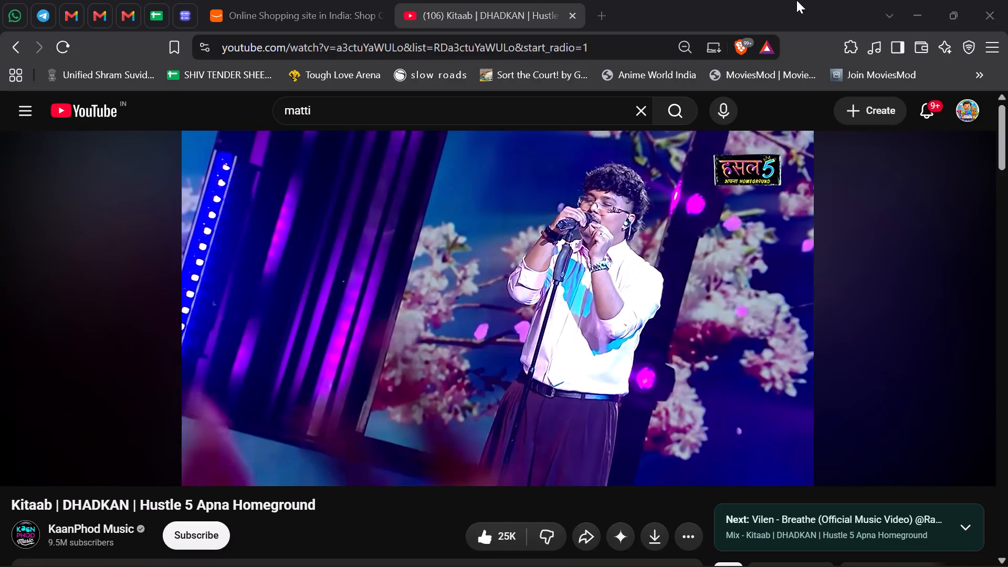
Enter GEM/2026/B/8225130 as the GEM Id and set the Bid Type to M.
left_click(398, 324)
key("ctrl+v")
key("Tab")
key("alt+Tab")
key("alt+Tab")
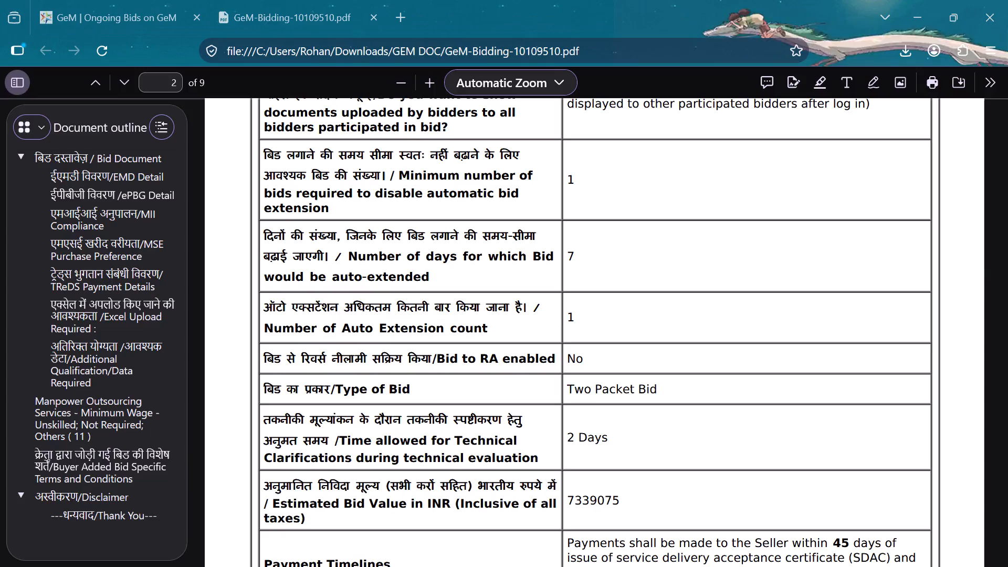
key("alt+Tab")
key("m")
key("Tab")
key("Tab")
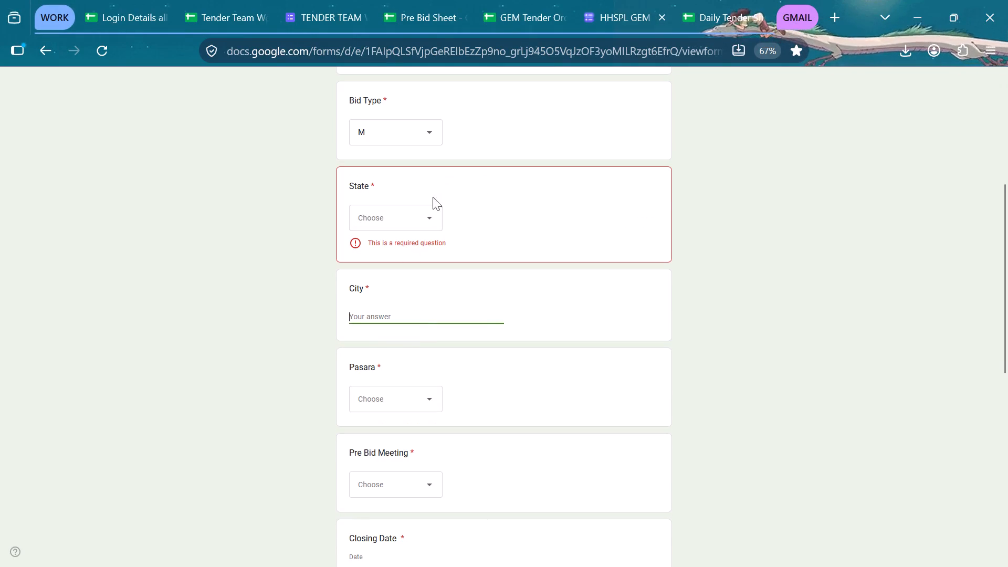
left_click(472, 129)
key("Tab")
key("Tab")
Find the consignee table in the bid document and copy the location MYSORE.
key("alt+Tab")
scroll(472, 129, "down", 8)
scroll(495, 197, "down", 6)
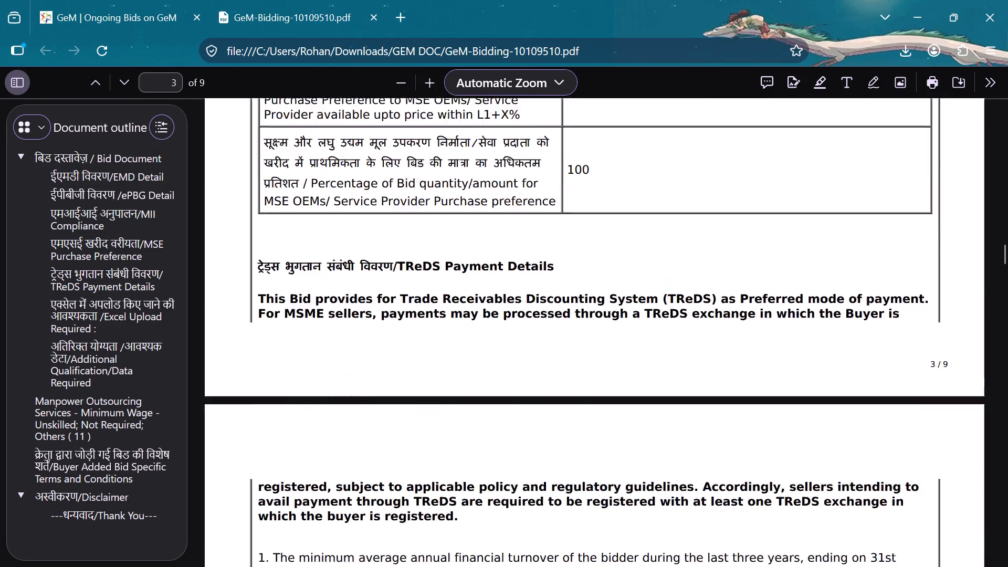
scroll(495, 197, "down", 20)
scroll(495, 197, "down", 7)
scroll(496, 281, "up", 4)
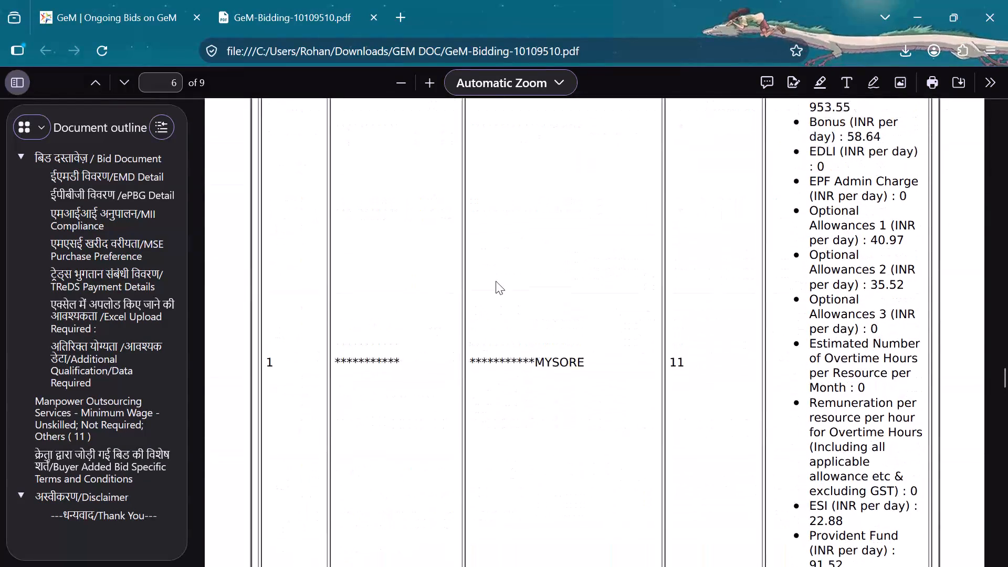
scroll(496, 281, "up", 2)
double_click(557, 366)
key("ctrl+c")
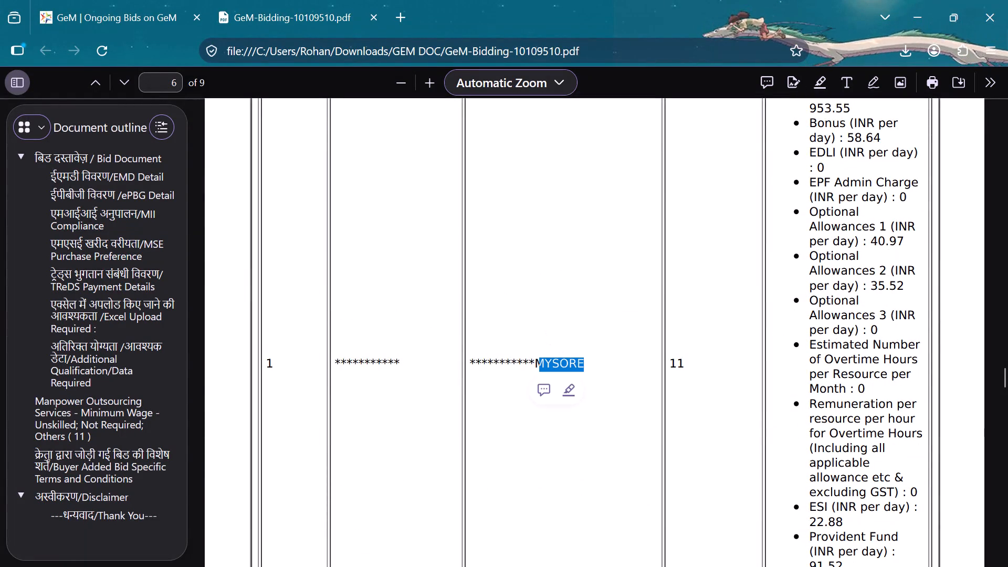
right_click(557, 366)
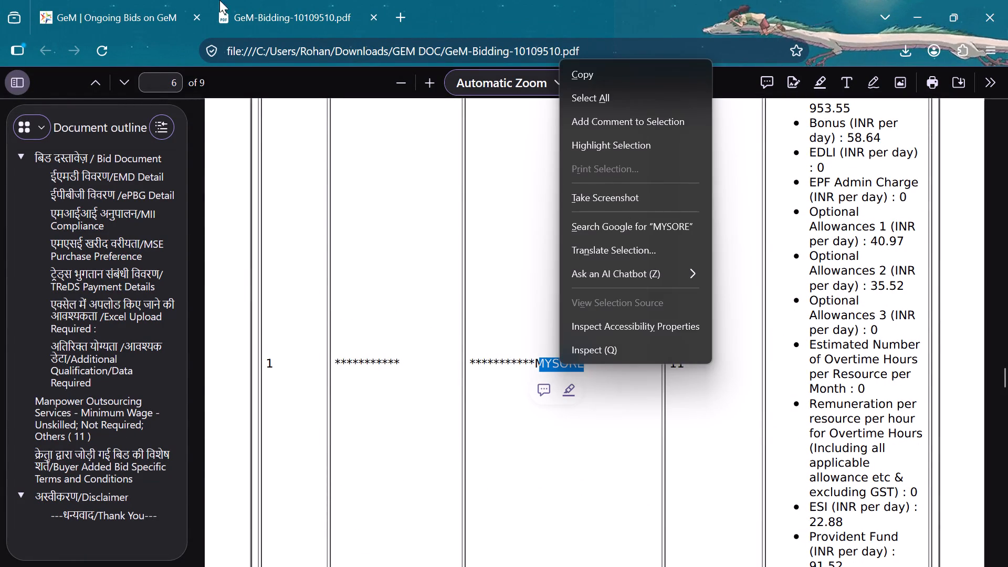
Go to page 19 of the ongoing bids listing and close the previous bid's document.
left_click(150, 0)
scroll(319, 209, "down", 8)
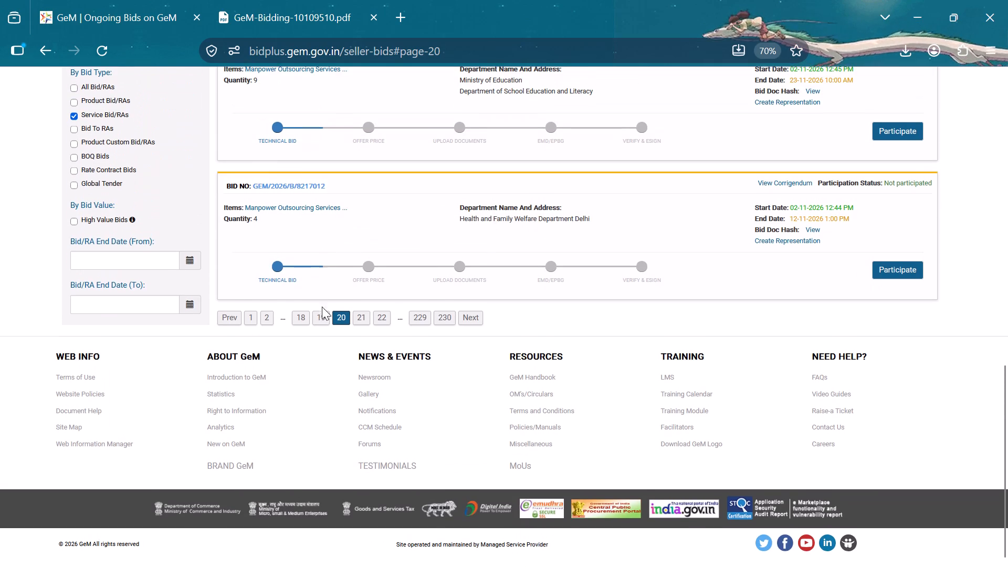
left_click(321, 331)
left_click(321, 329)
left_click(321, 328)
left_click(323, 317)
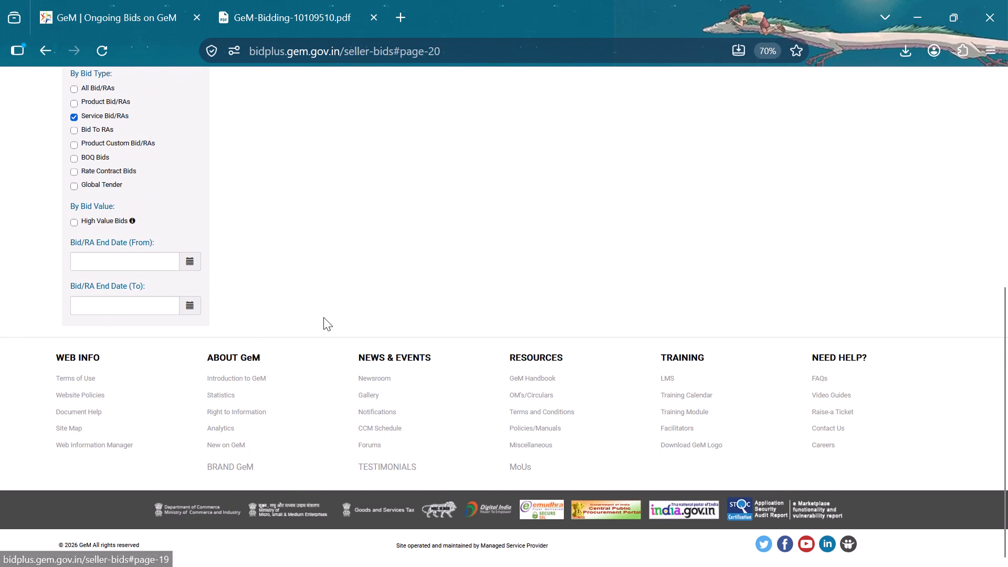
left_click(375, 19)
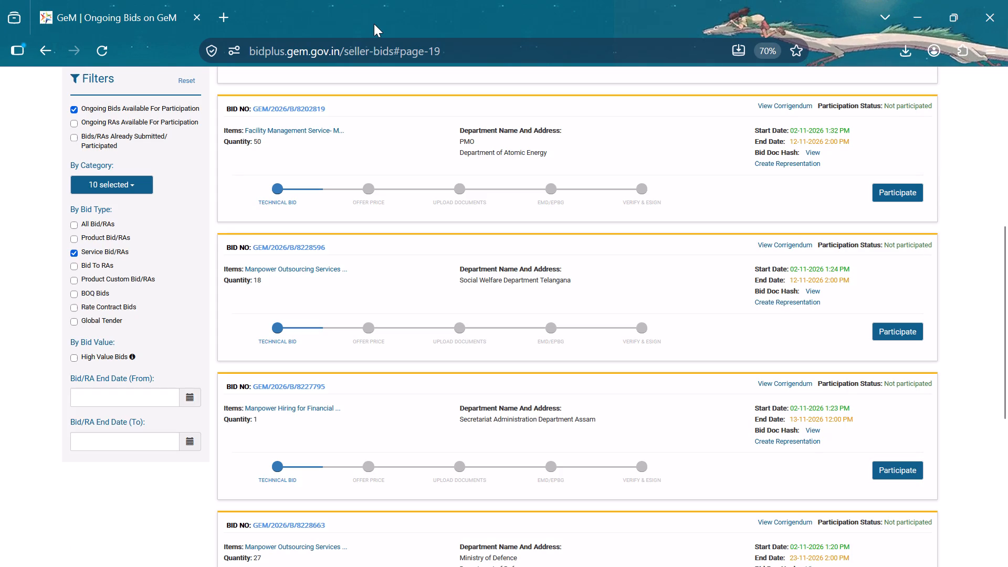
Open the bid document of GEM/2026/B/8228663 from the page 19 listing.
scroll(281, 314, "down", 2)
left_click(288, 260)
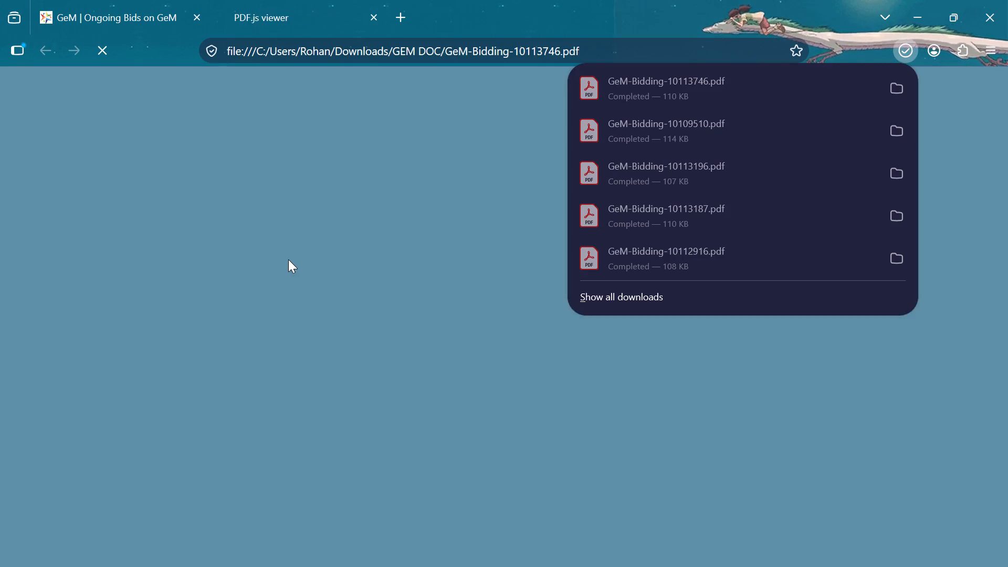
left_click(365, 288)
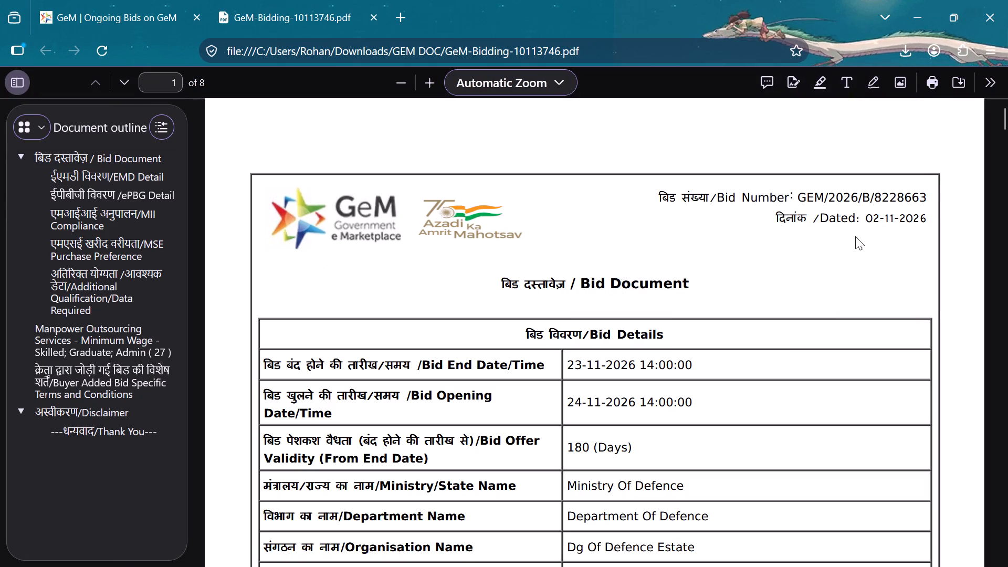
Copy the bid number GEM/2026/B/8228663 from the bid document.
double_click(814, 199)
key("ctrl+shift+Right")
key("ctrl+shift+Right")
key("ctrl+shift+Right")
key("ctrl+c")
key("ctrl+c")
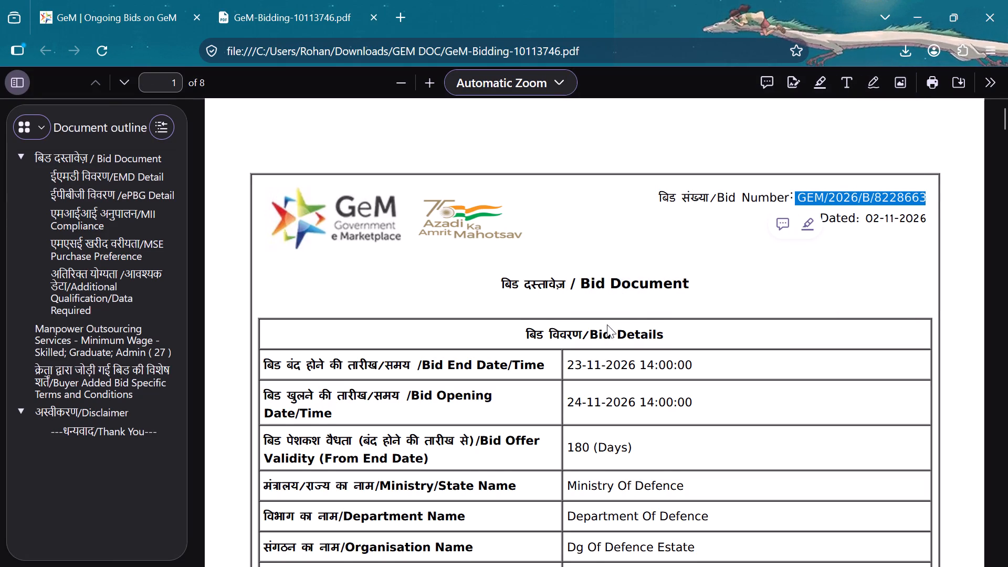
Replace the GEM Id in the HHSPL GEM Tender form with GEM/2026/B/8228663.
scroll(607, 324, "down", 13)
key("alt+Tab")
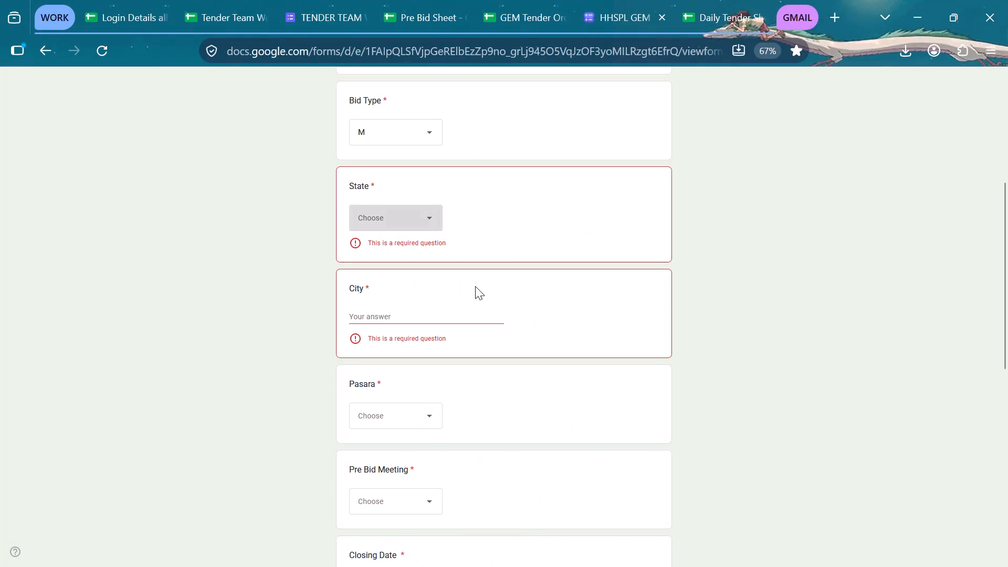
scroll(438, 279, "up", 8)
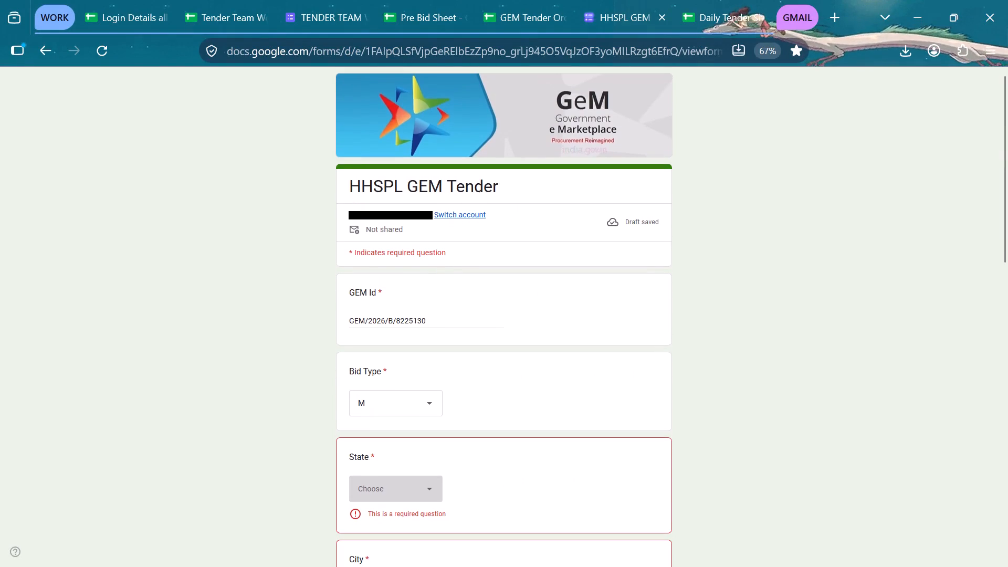
left_click(435, 319)
key("a")
key("ctrl+v")
key("ctrl+a")
key("ctrl+v")
key("Tab")
Check the bid terms in the bid document and set the form's Bid Type to M.
key("alt+Tab")
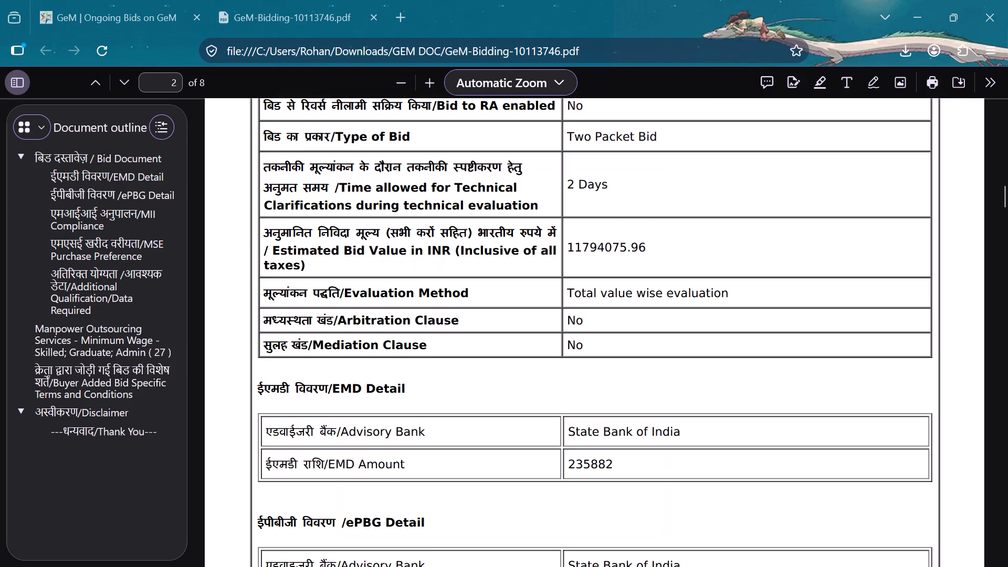
scroll(435, 319, "down", 6)
scroll(435, 319, "up", 4)
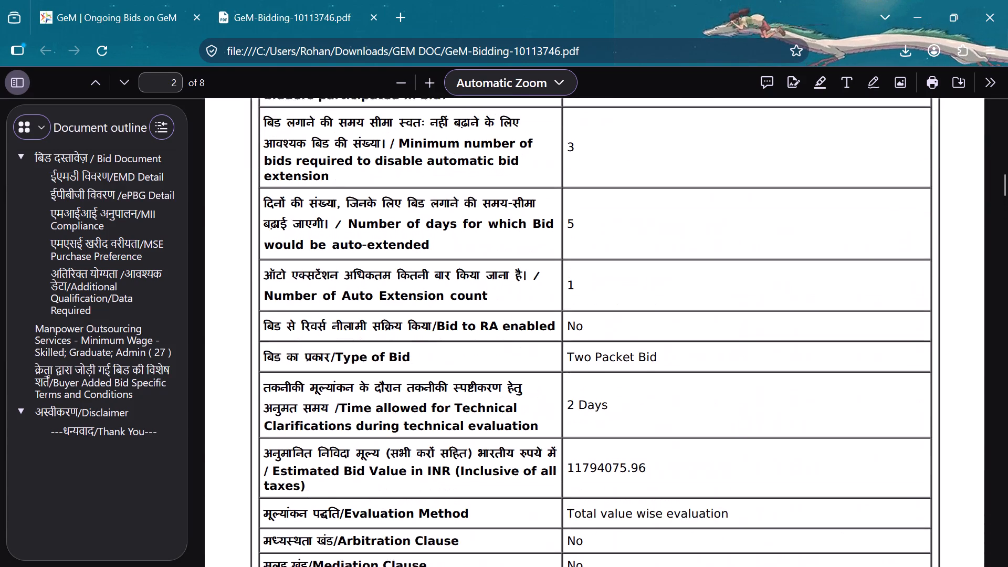
scroll(435, 319, "up", 1)
key("alt+Tab")
key("m")
key("Tab")
Find the consignee table in the bid document and copy the location KANPUR.
key("alt+Tab")
scroll(435, 319, "down", 15)
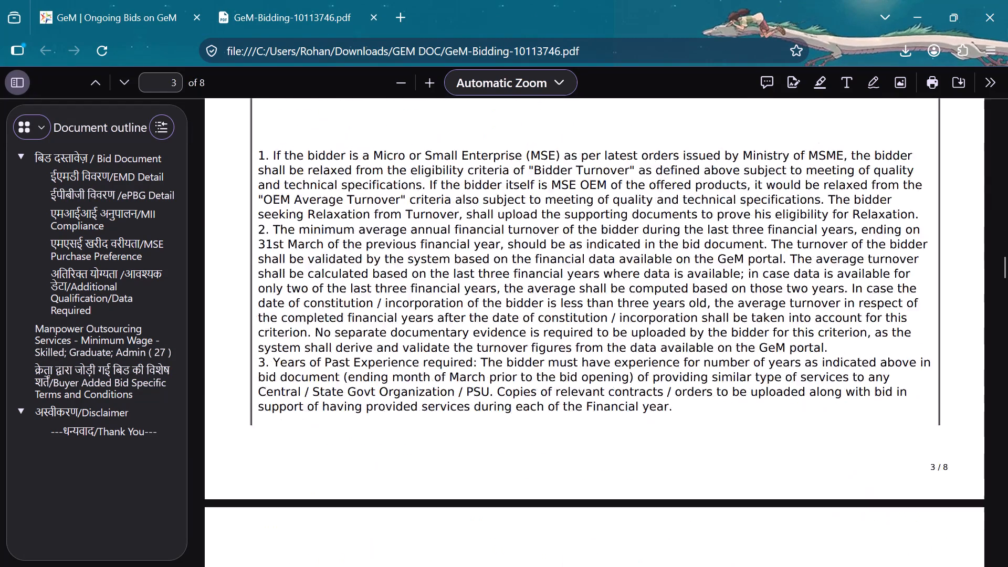
scroll(435, 319, "down", 17)
scroll(530, 414, "down", 2)
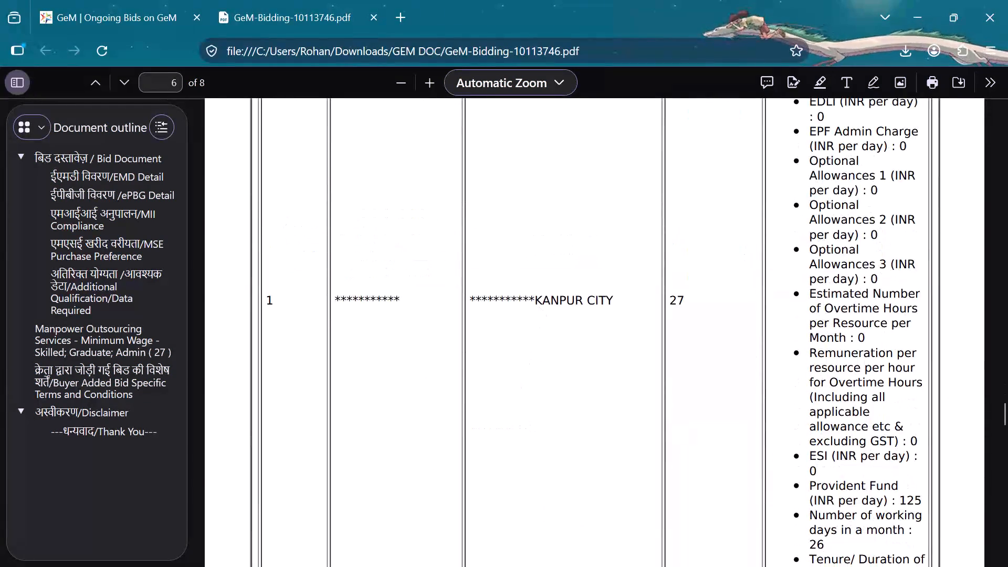
double_click(545, 297)
key("ctrl+c")
Set the form's State to UP and City to KANPUR.
key("alt+Tab")
type("up")
key("Tab")
key("ctrl+v")
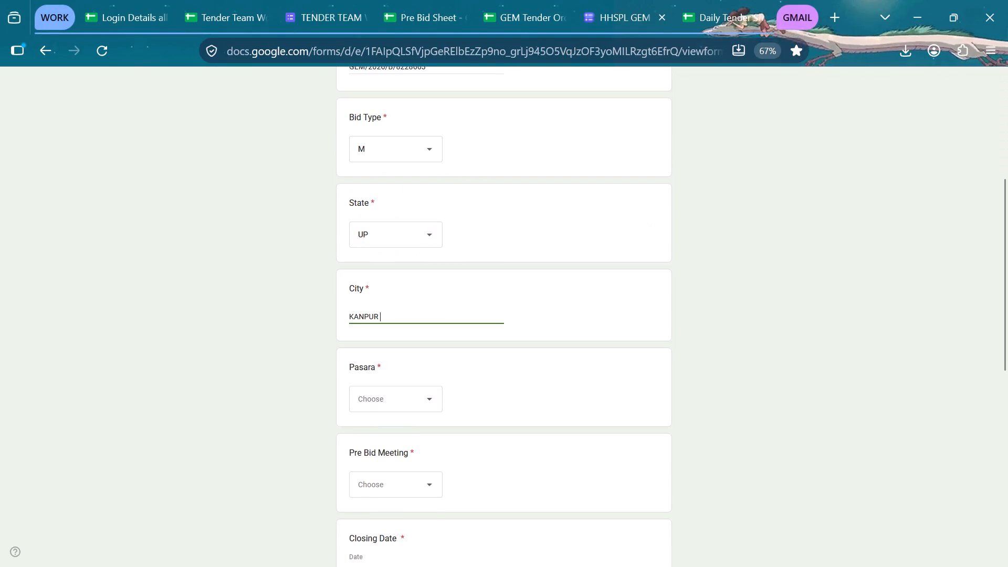
Set both Pasara and Pre Bid Meeting to N in the form.
key("Tab")
key("n")
key("Tab")
key("n")
Check the bid's end date in the ongoing bids listing and set the form's Closing Date to 23/11/2026.
key("alt+Tab")
left_click(79, 0)
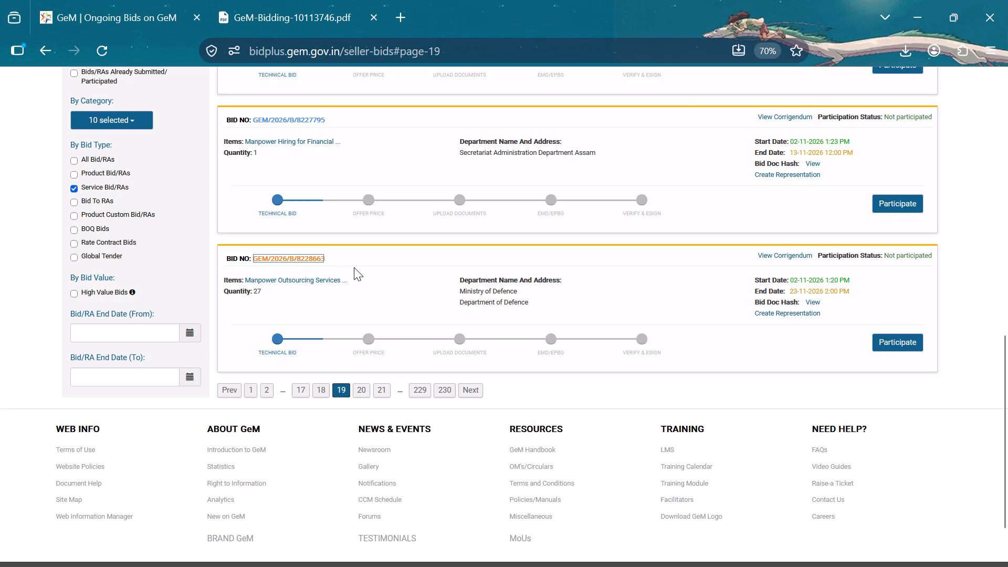
key("alt+Tab")
key("Tab")
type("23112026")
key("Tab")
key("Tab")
Set the Quantity to 27 and submit the form.
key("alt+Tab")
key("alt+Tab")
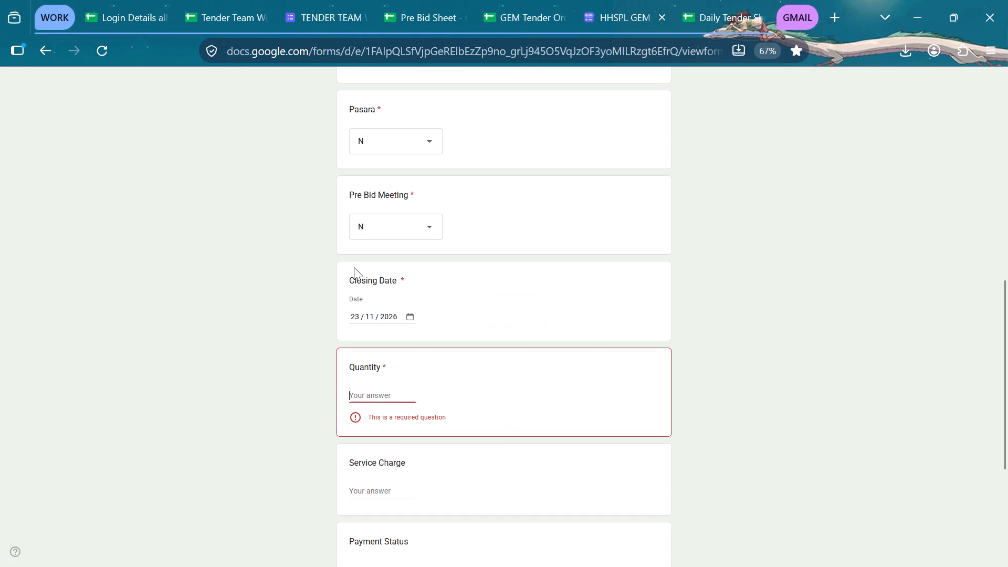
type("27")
scroll(354, 267, "down", 9)
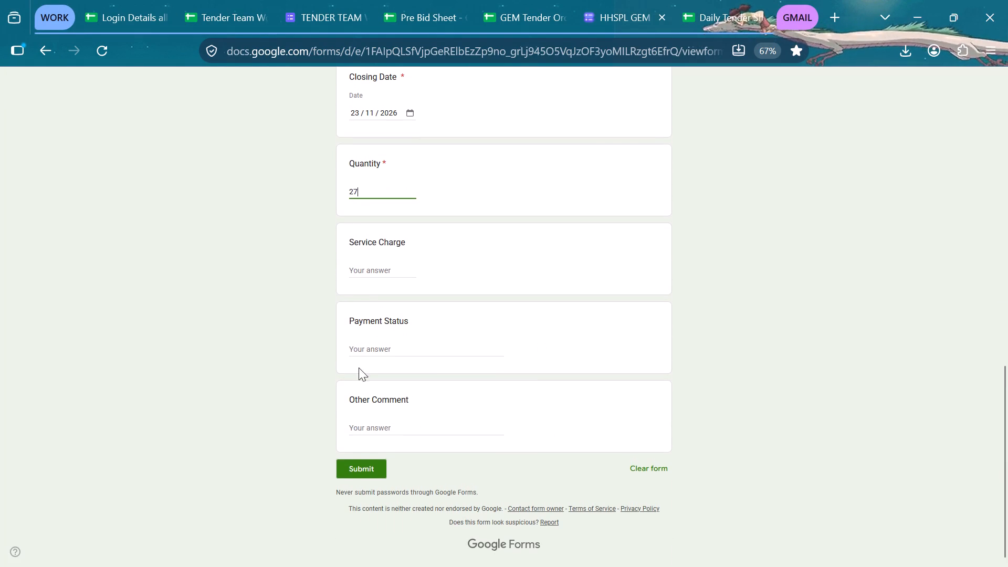
left_click(353, 477)
Return to the page 19 listing and close the bid document of GEM/2026/B/8228663.
key("alt+Tab")
scroll(374, 205, "up", 4)
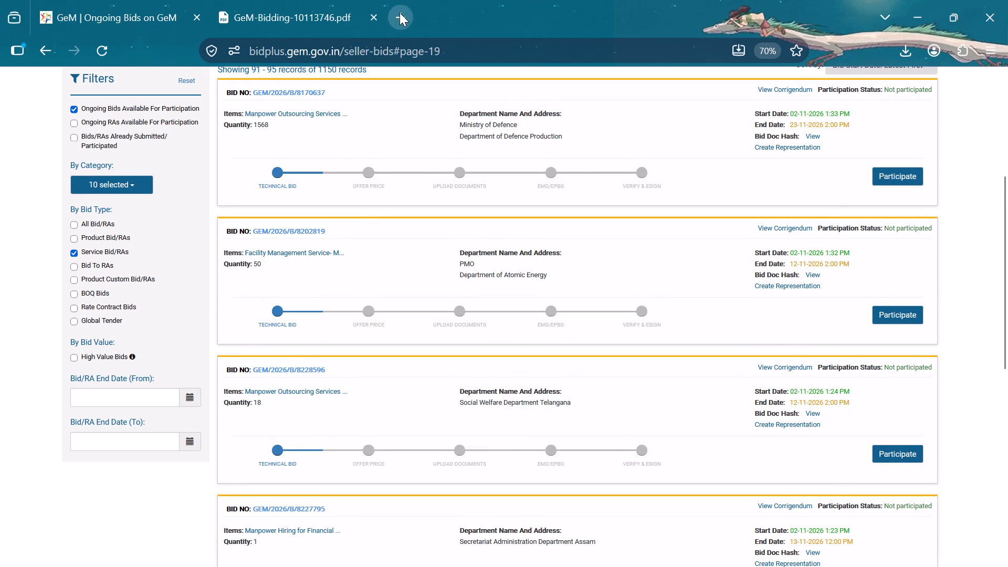
left_click(376, 15)
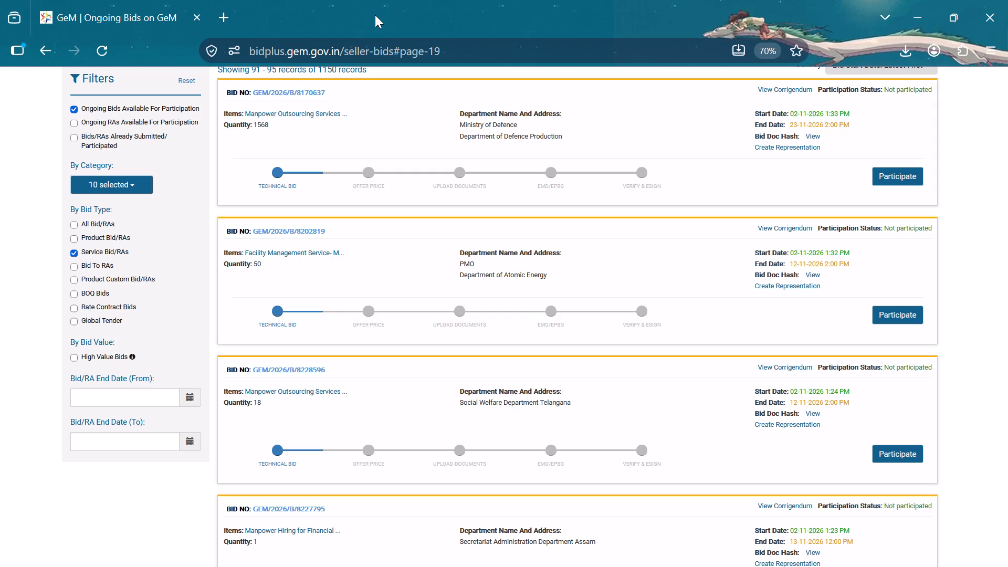
Look over the remaining page 19 bids and open the bid document of GEM/2026/B/8170637.
scroll(313, 235, "down", 1)
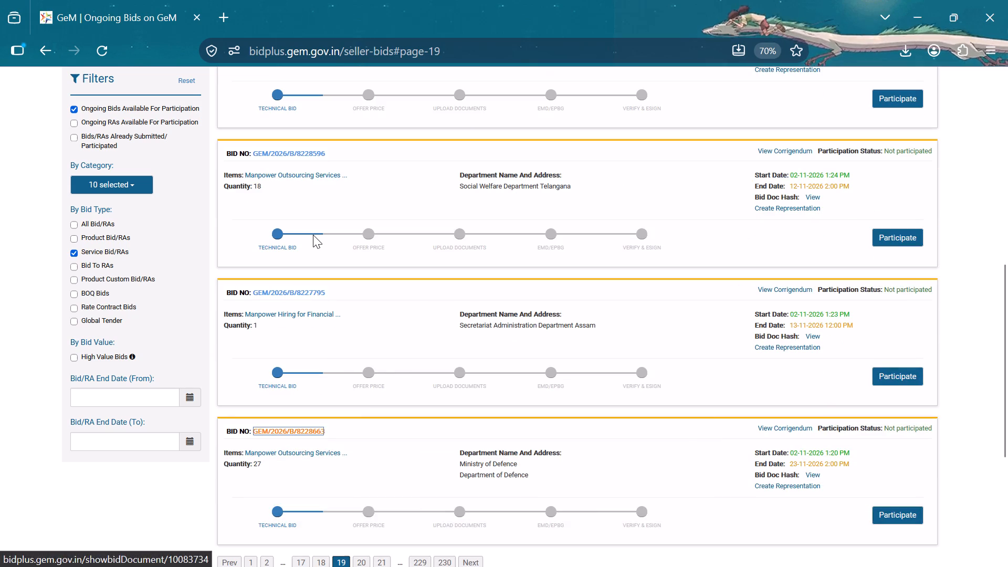
scroll(309, 248, "up", 1)
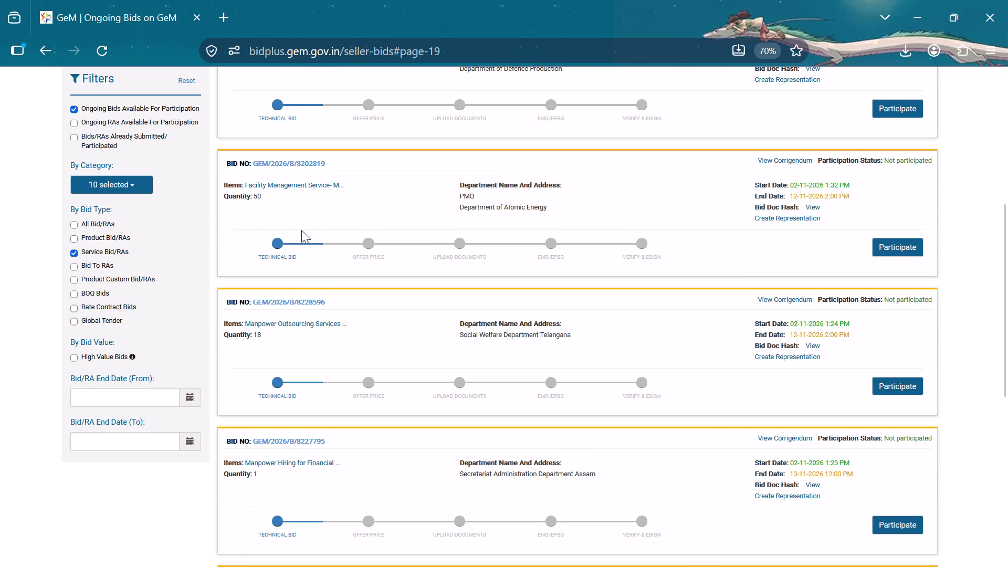
scroll(301, 230, "up", 1)
left_click(300, 156)
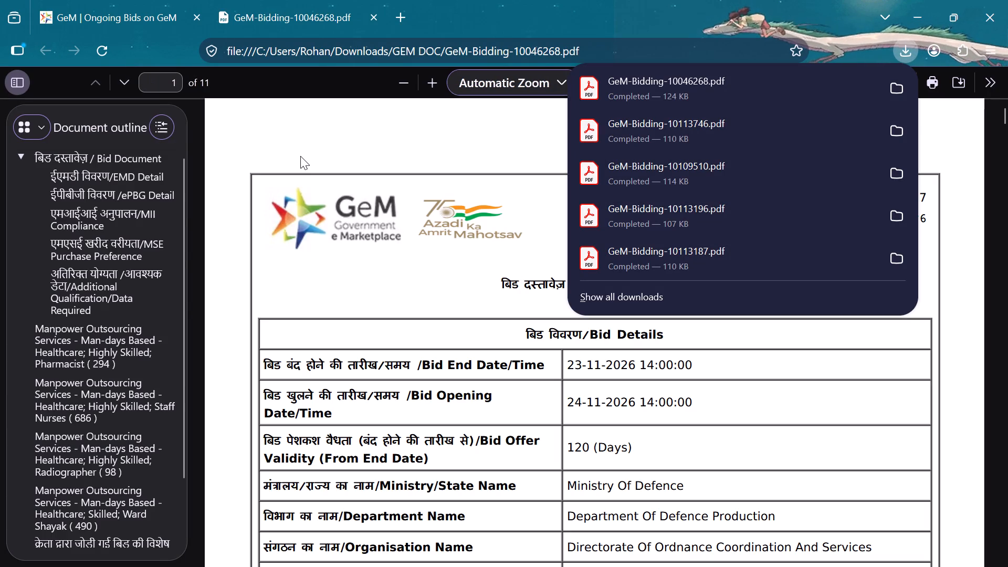
left_click(352, 213)
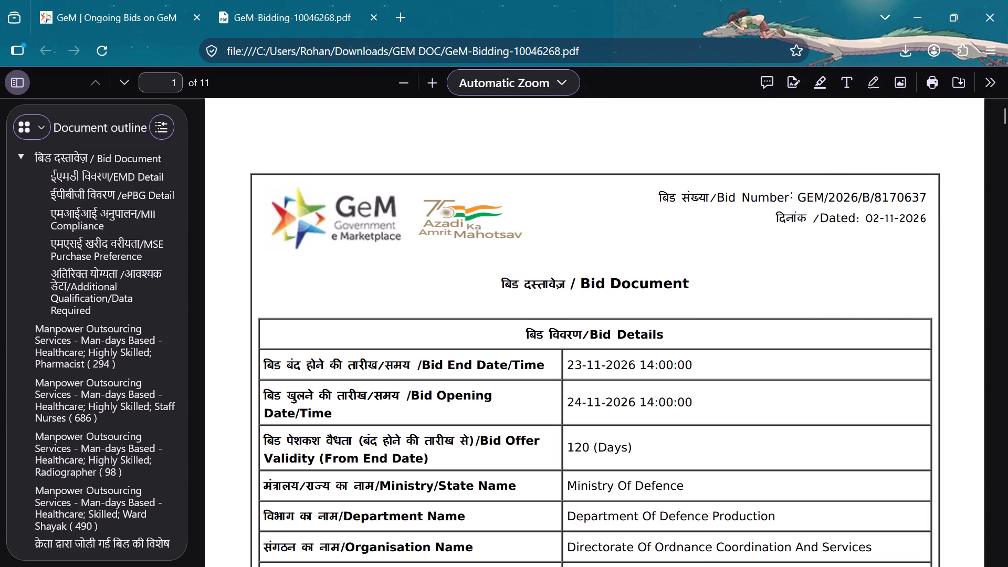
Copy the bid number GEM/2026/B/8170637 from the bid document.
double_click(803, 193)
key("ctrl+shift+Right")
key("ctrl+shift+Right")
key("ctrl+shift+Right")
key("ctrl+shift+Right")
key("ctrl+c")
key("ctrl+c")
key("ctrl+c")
Check the bid terms in the bid document and start another response in the HHSPL GEM Tender form.
scroll(543, 311, "down", 8)
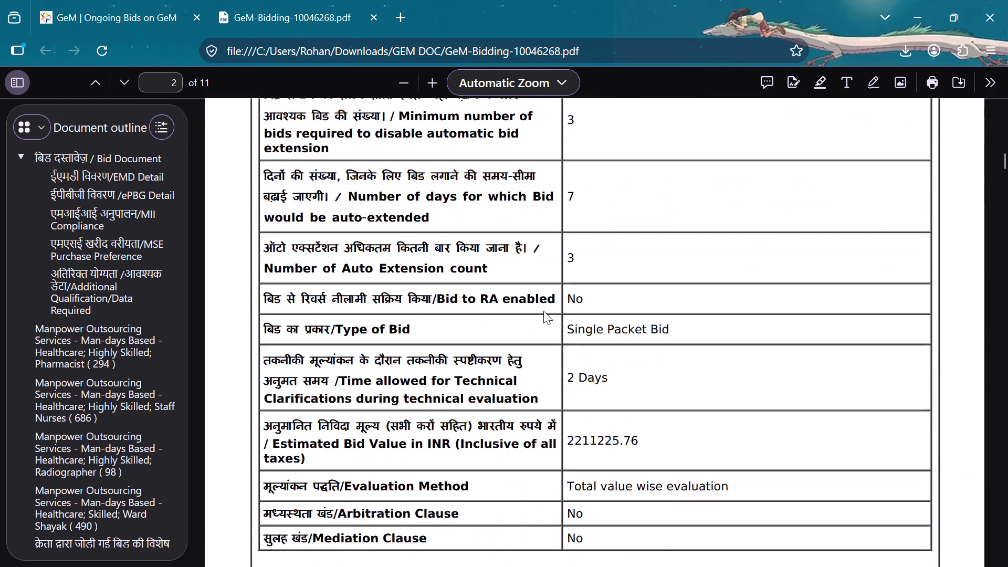
scroll(543, 311, "down", 1)
key("alt+Tab")
left_click(413, 239)
key("alt+Tab")
key("alt+Tab")
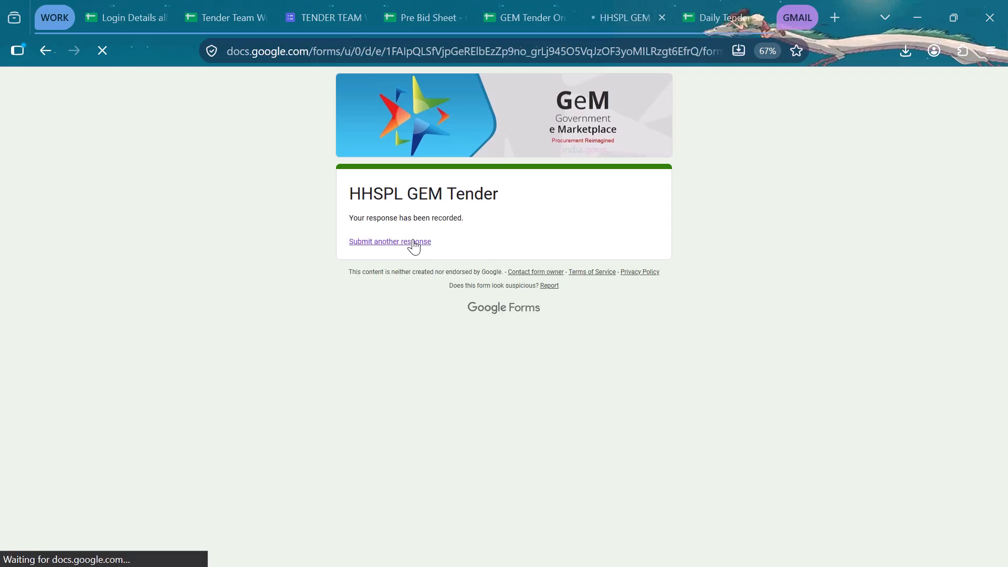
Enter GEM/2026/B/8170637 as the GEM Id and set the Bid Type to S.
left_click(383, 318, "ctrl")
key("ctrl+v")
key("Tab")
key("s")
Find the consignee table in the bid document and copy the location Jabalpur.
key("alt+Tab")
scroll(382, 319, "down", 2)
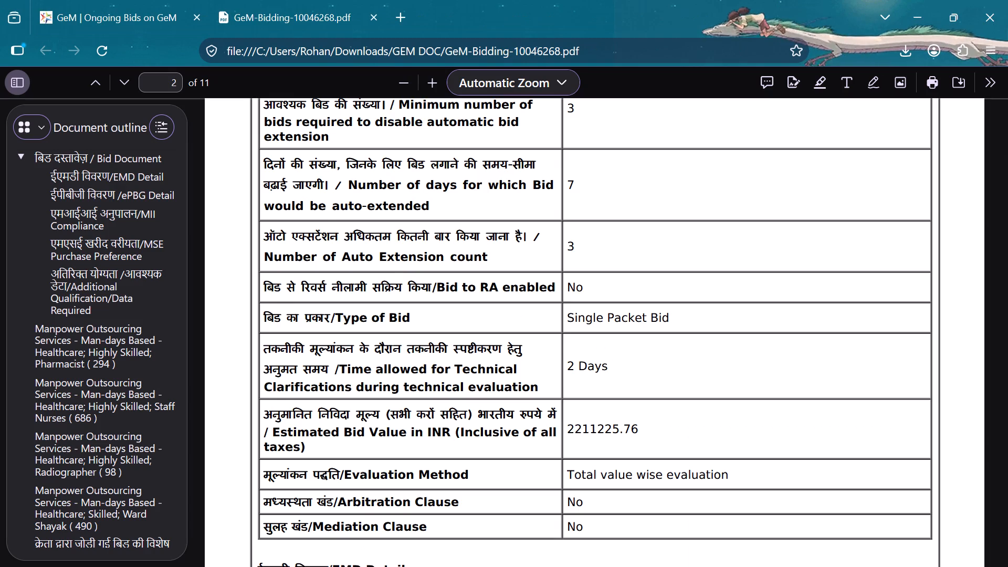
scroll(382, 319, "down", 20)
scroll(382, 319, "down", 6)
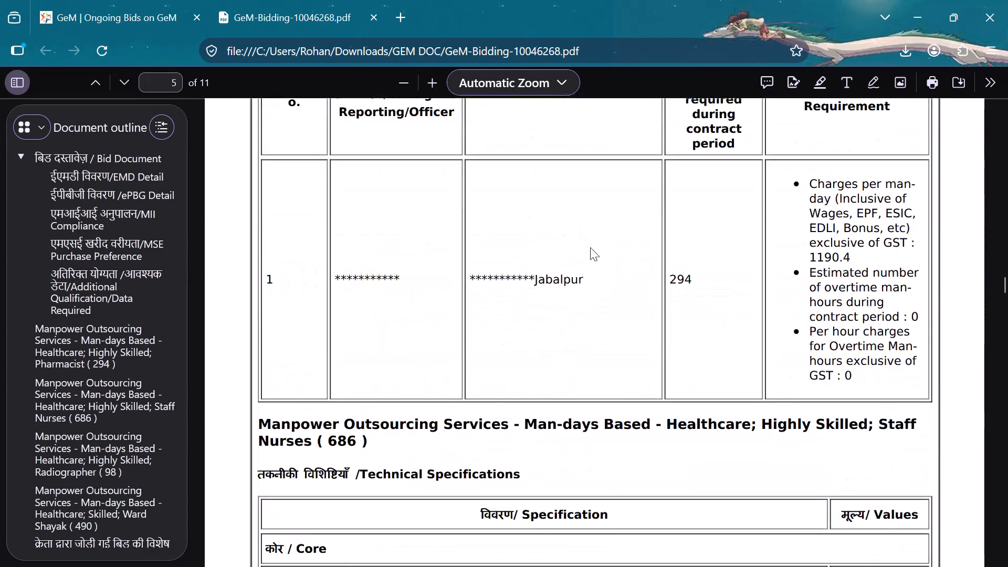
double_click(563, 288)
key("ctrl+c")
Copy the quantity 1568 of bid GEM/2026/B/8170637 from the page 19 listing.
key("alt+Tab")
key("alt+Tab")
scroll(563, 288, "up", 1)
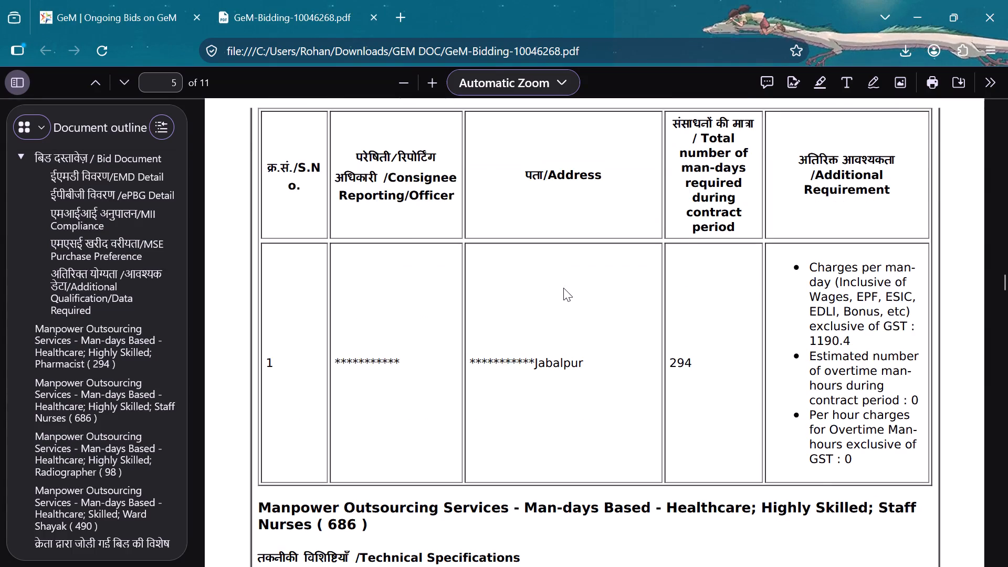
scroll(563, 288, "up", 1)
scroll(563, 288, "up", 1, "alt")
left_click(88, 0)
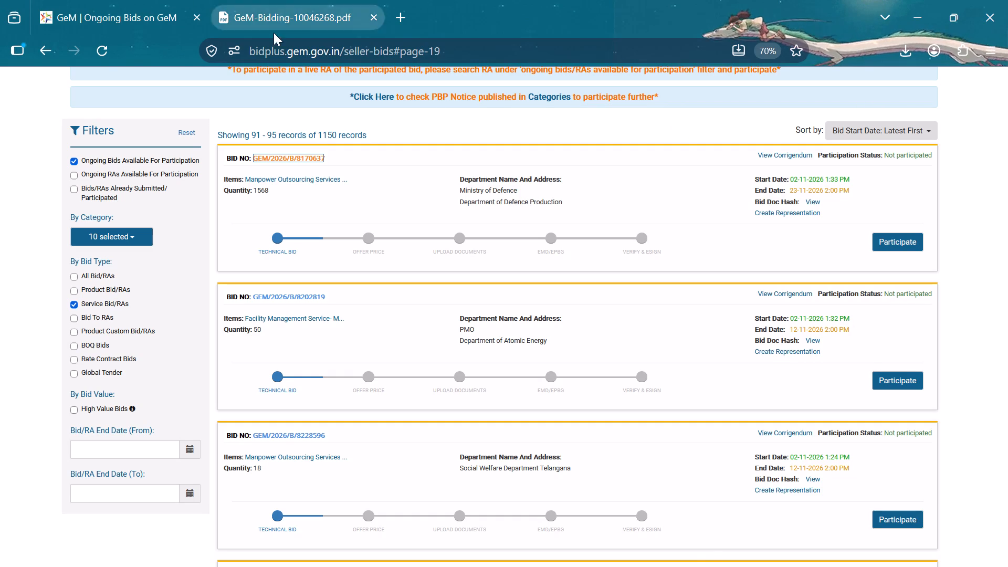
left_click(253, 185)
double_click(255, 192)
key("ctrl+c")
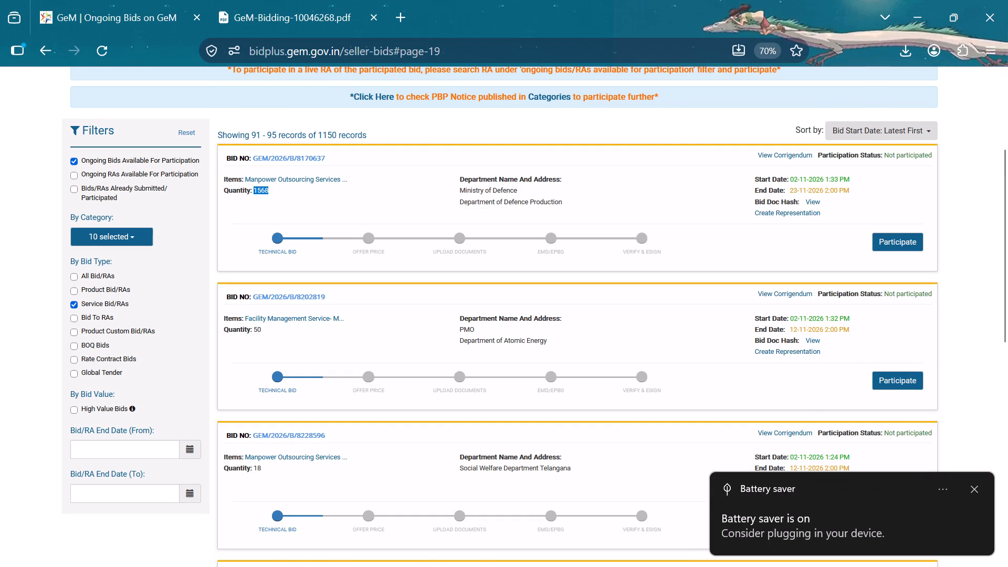
Review the item category and contract period in the bid document of GEM/2026/B/8170637 and close it.
left_click(331, 0)
key("ctrl+Up")
scroll(394, 104, "down", 3)
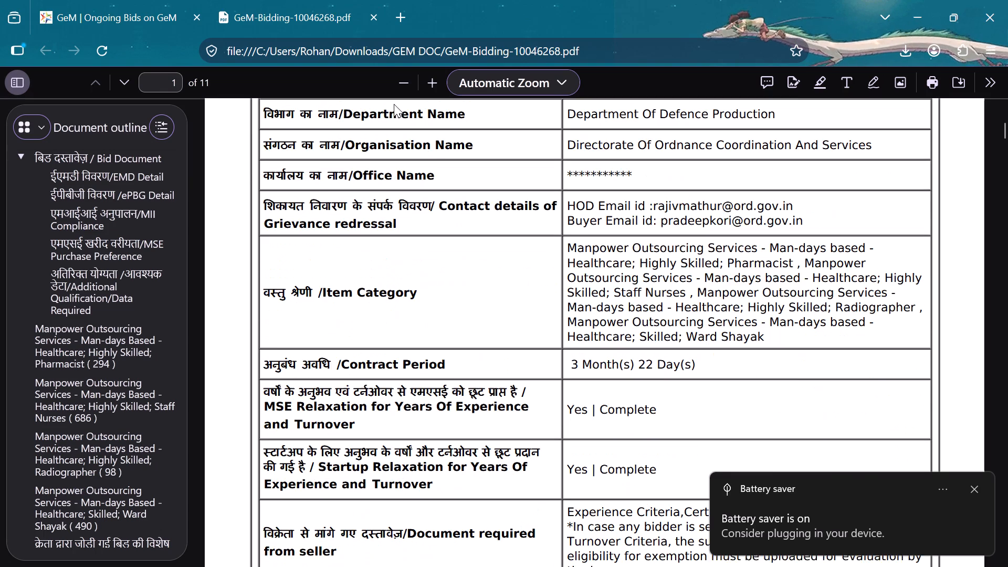
scroll(394, 104, "down", 1)
left_click(385, 16)
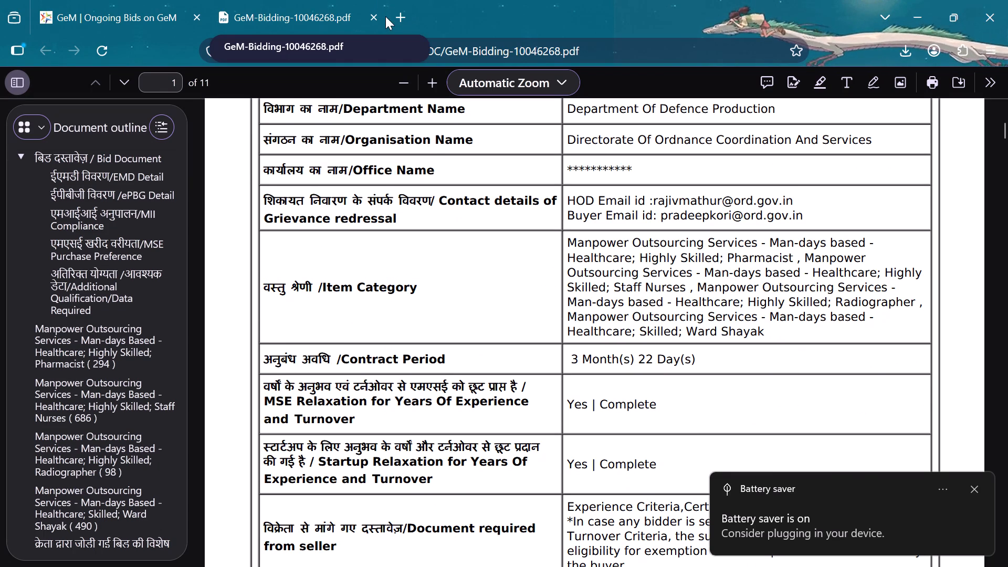
left_click(366, 13)
left_click(375, 18)
Look over the remaining page 19 bids and go to page 18 of the listing.
scroll(377, 118, "down", 5)
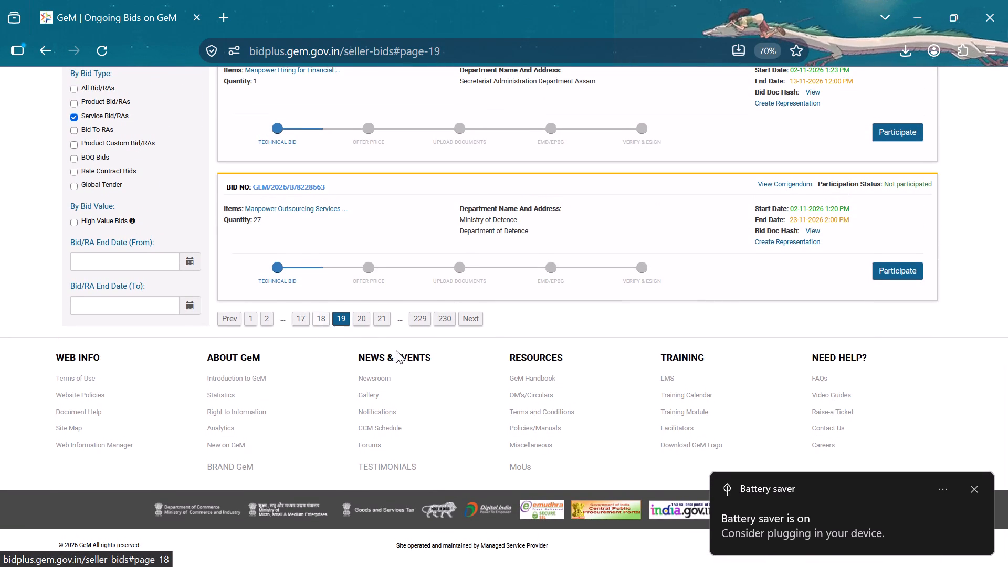
scroll(350, 282, "up", 1)
scroll(311, 323, "up", 4)
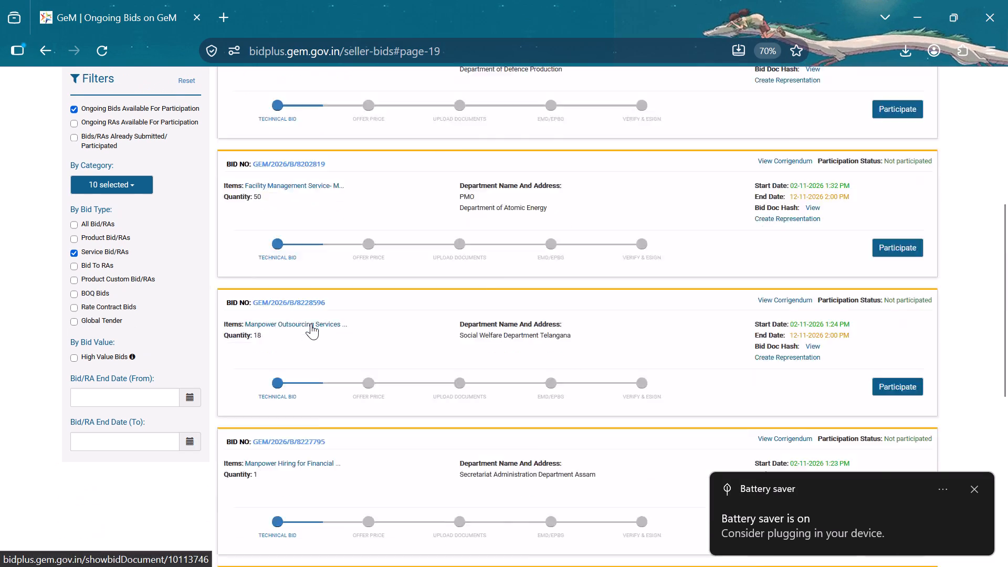
scroll(311, 323, "up", 1)
scroll(311, 323, "down", 8)
left_click(319, 318)
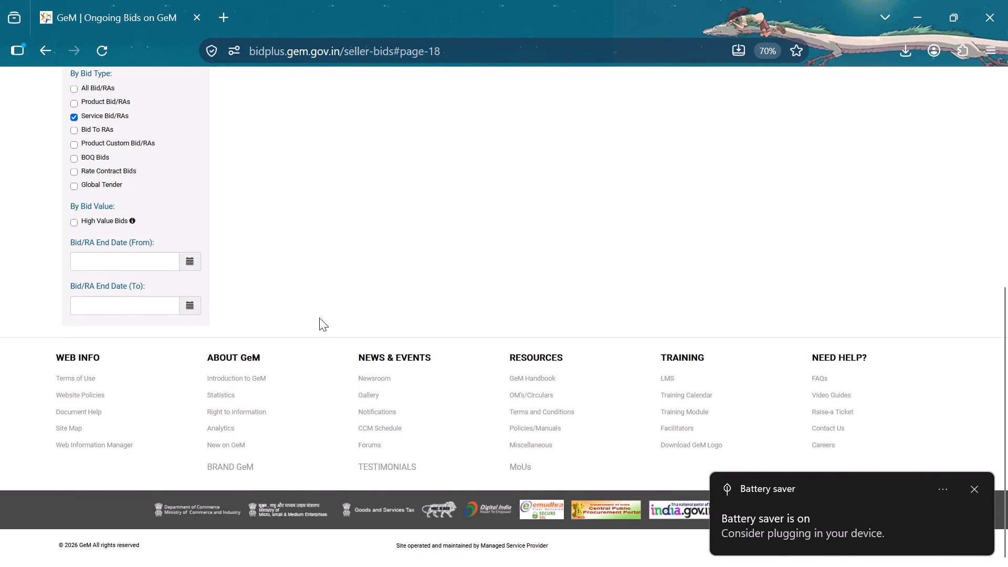
Open the bid document of GEM/2026/B/8228782 from the page 18 listing.
scroll(319, 318, "down", 1)
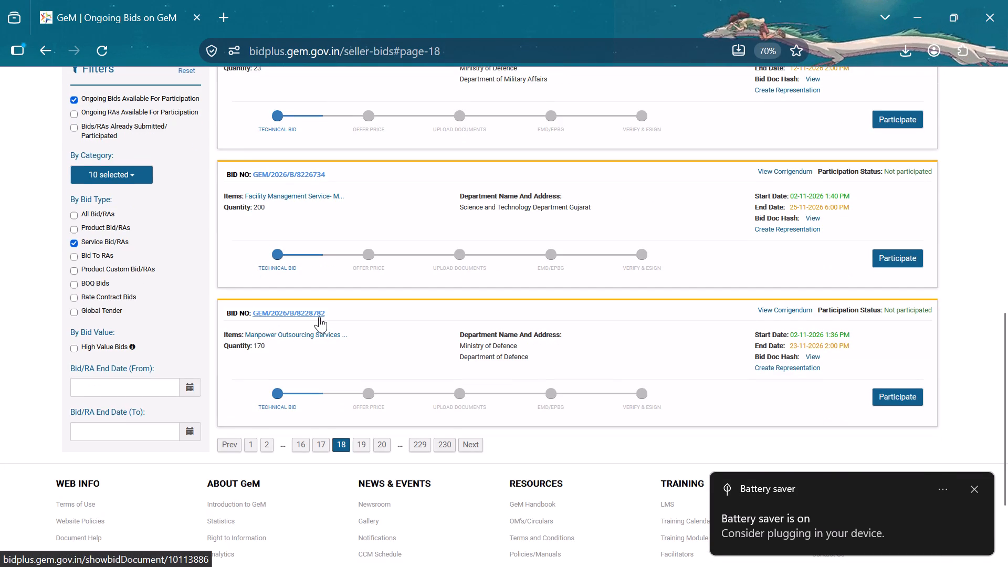
left_click(319, 317)
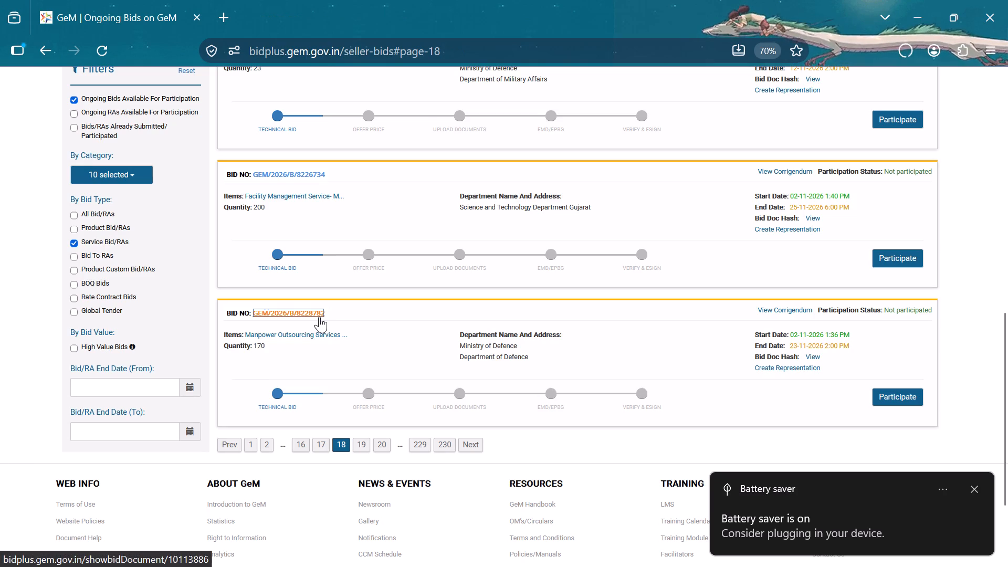
left_click(373, 311)
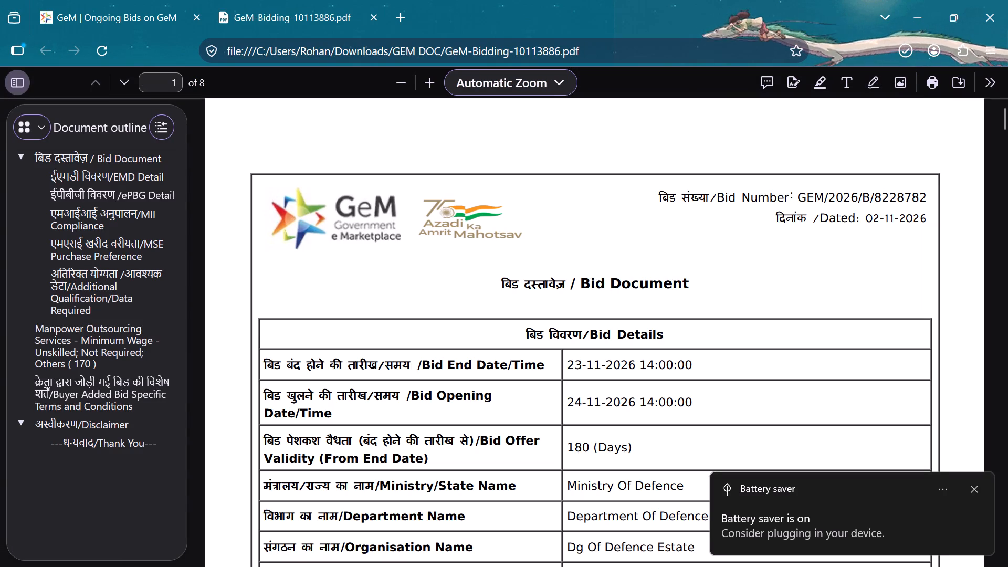
Copy the bid number GEM/2026/B/8228782 from the bid document.
double_click(800, 198)
key("ctrl+shift+Right")
key("ctrl+shift+Right")
key("ctrl+shift+Right")
key("ctrl+c")
key("ctrl+c")
Check the bid terms in the document and replace the form's GEM Id with GEM/2026/B/8228782.
scroll(665, 355, "down", 2)
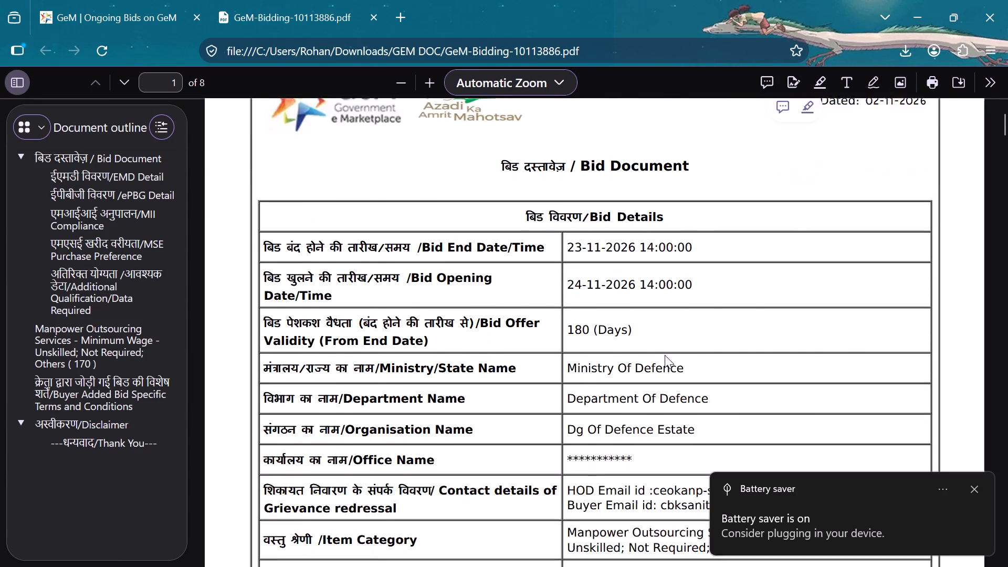
scroll(665, 355, "down", 9)
scroll(665, 355, "up", 5)
scroll(665, 355, "down", 1)
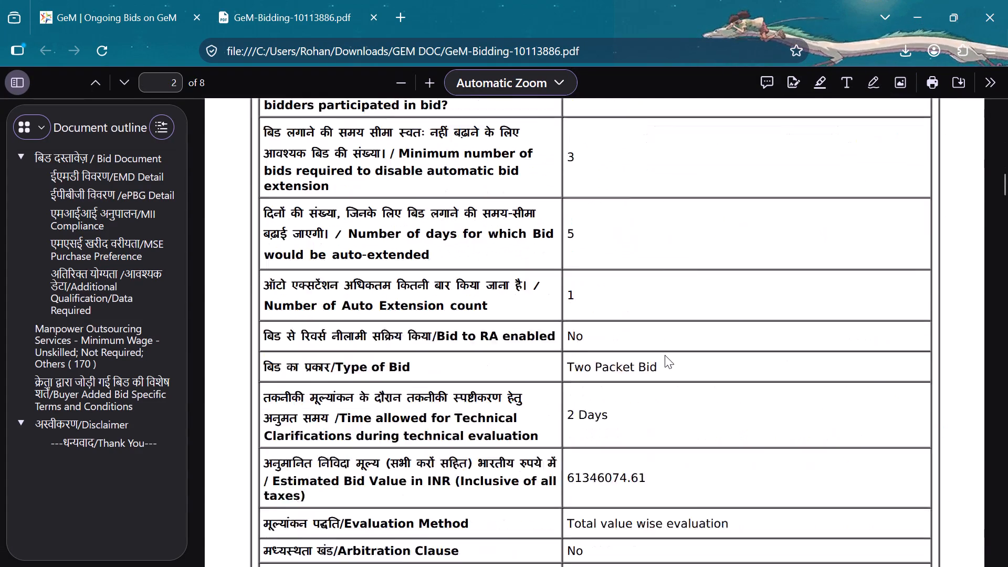
scroll(665, 355, "down", 1)
key("alt+Tab")
left_click(434, 319)
key("ctrl+a")
key("ctrl+v")
key("Tab")
Set the form's Bid Type to M for this bid.
key("alt+Tab")
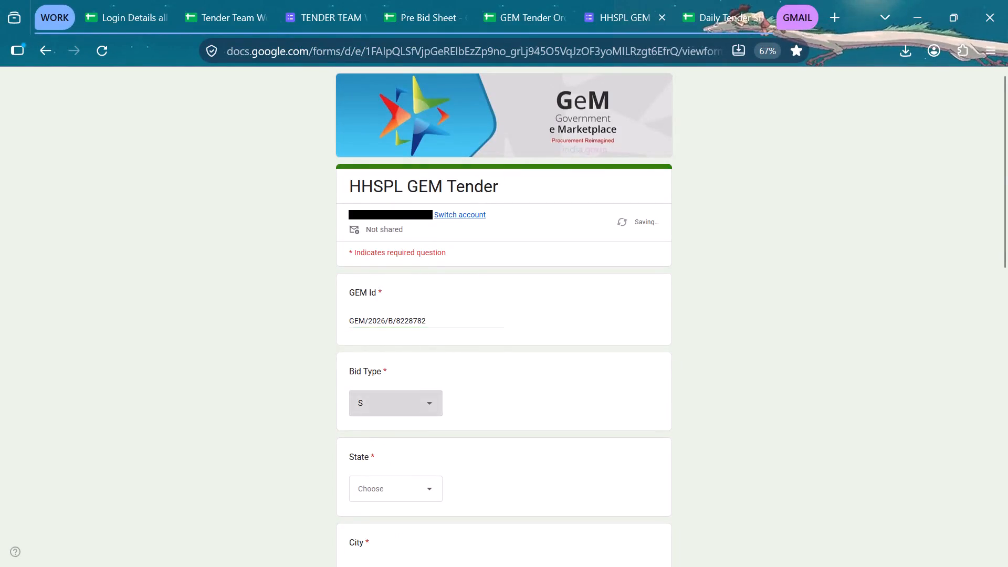
key("alt+Tab")
key("m")
key("Tab")
Find the consignee location in the bid document for GEM/2026/B/8228782 and set the form's State to UP.
key("alt+Tab")
scroll(434, 319, "down", 17)
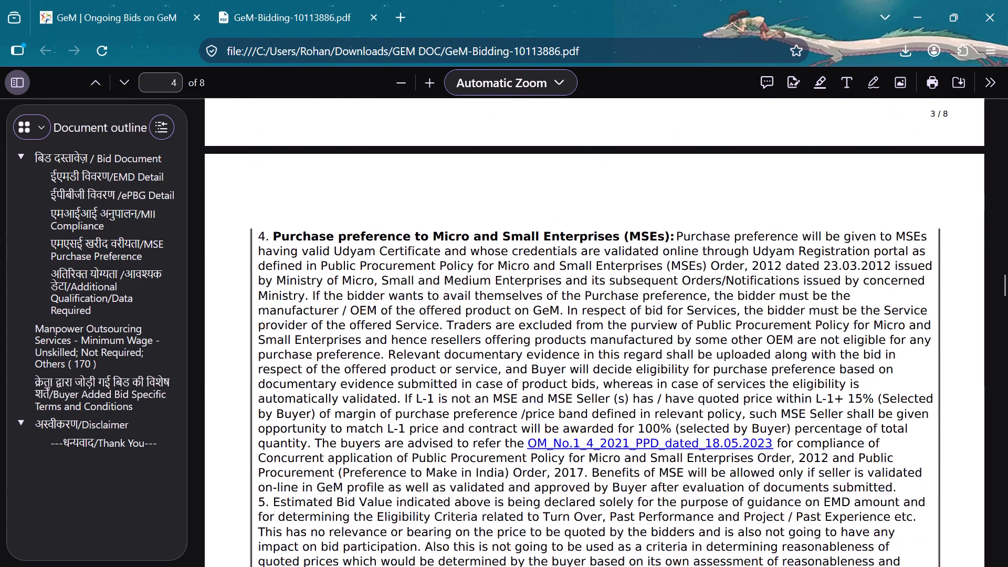
scroll(434, 319, "down", 1)
scroll(513, 390, "down", 14)
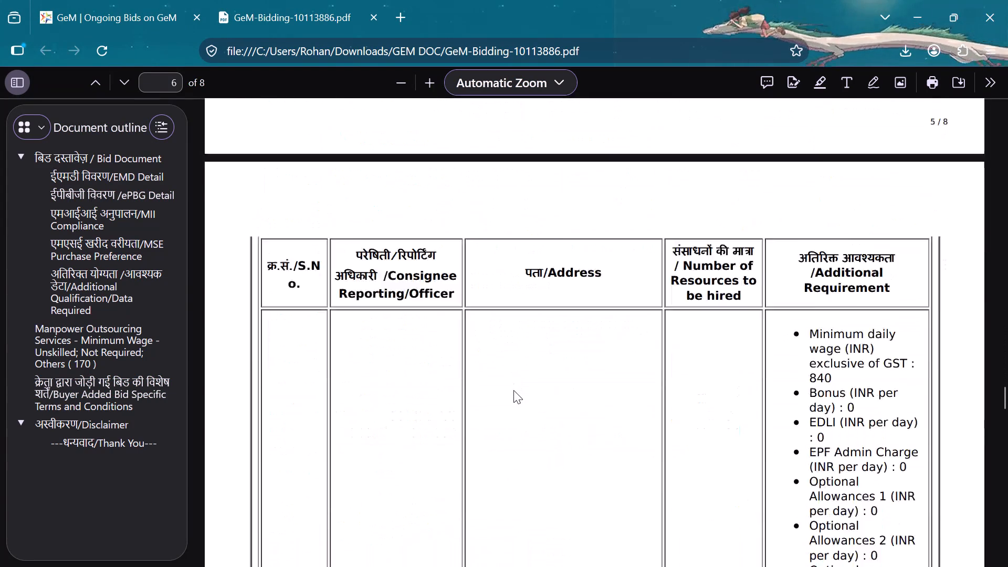
scroll(513, 390, "down", 2)
key("alt+Tab")
key("alt+Tab")
scroll(560, 353, "up", 2)
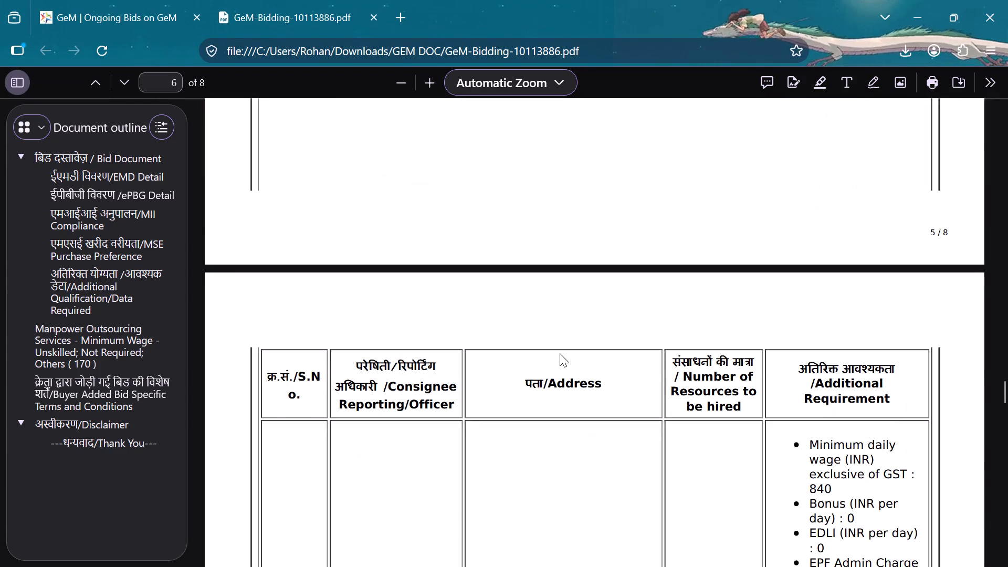
scroll(560, 353, "up", 1)
key("alt+Tab")
key("alt+Tab")
scroll(560, 353, "down", 2)
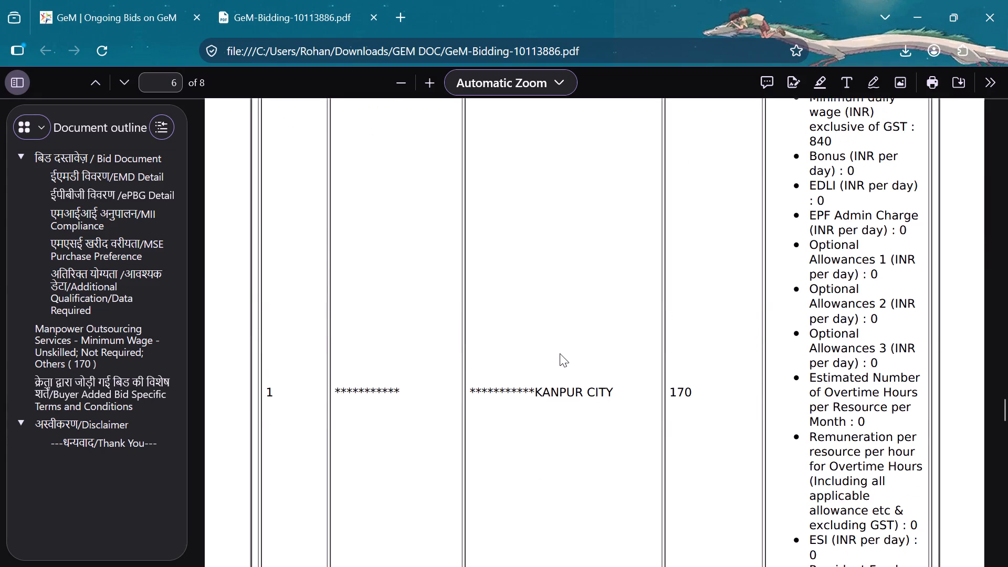
key("alt+Tab")
type("up")
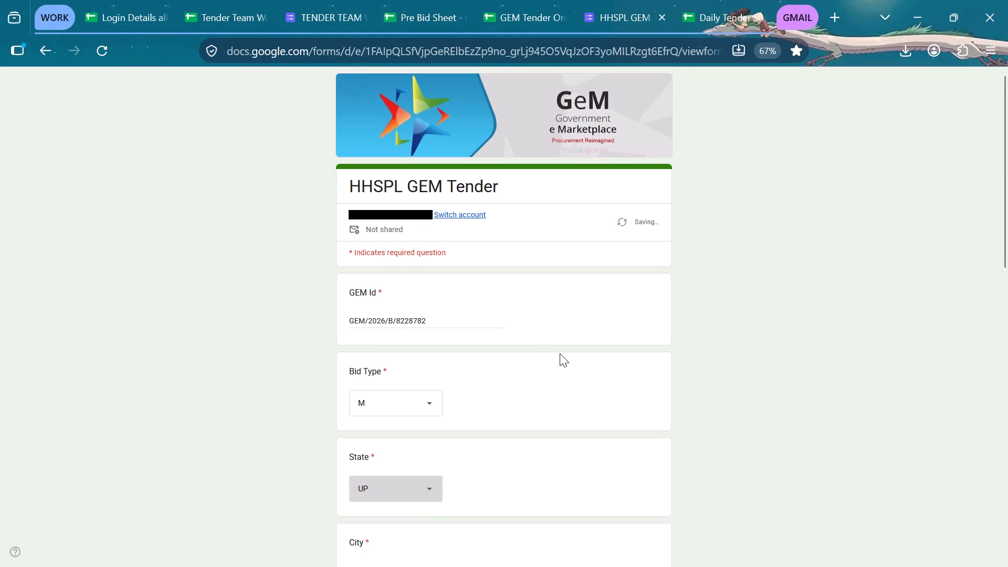
Enter Kanpur as the City and answer N in each of the two fields that follow it.
key("Tab")
type("Kan")
type("pur")
key("Tab")
key("n")
key("Tab")
key("n")
Look up the bid's end date in the listing and set the Closing Date to 23/11/2026.
key("alt+Tab")
left_click(184, 0)
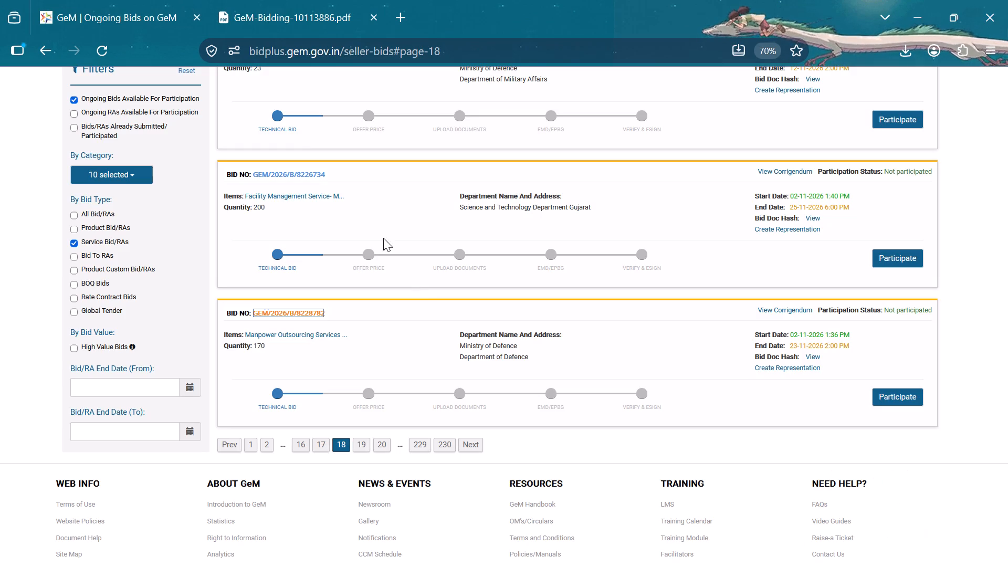
key("alt+Tab")
key("Tab")
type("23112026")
Look up the bid's quantity in the listing, enter 170 as the Quantity, and submit the form.
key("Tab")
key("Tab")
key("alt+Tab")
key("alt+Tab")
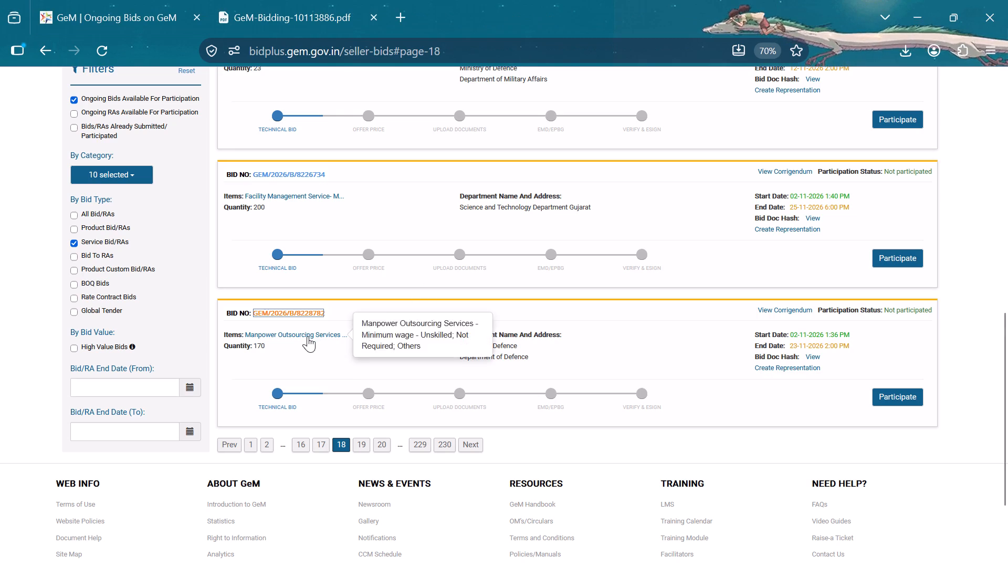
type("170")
scroll(310, 331, "down", 5)
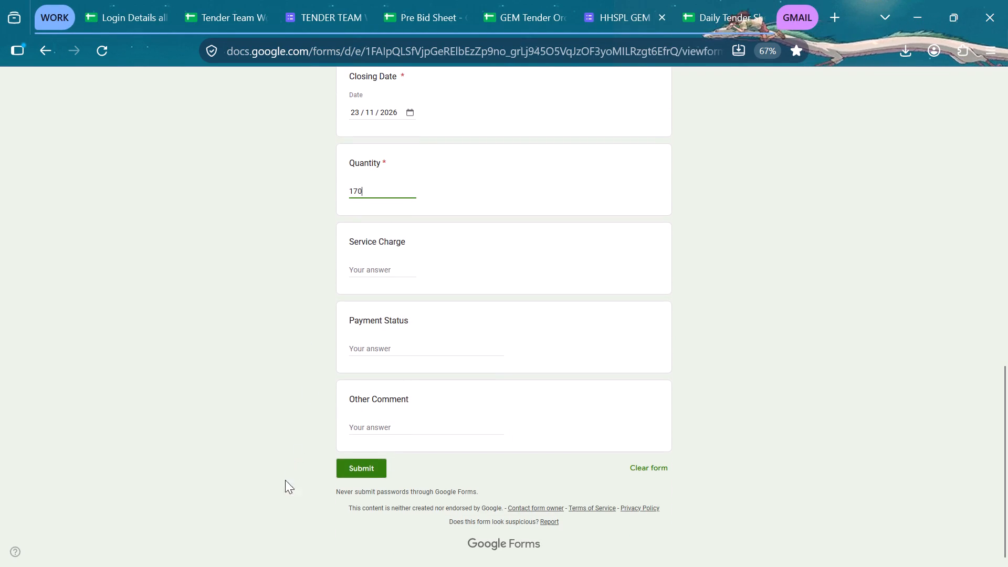
left_click(351, 467)
Open the bid document of GEM/2026/B/8226734 from the page 18 listing and close the previous bid document.
key("alt+Tab")
scroll(361, 298, "up", 2)
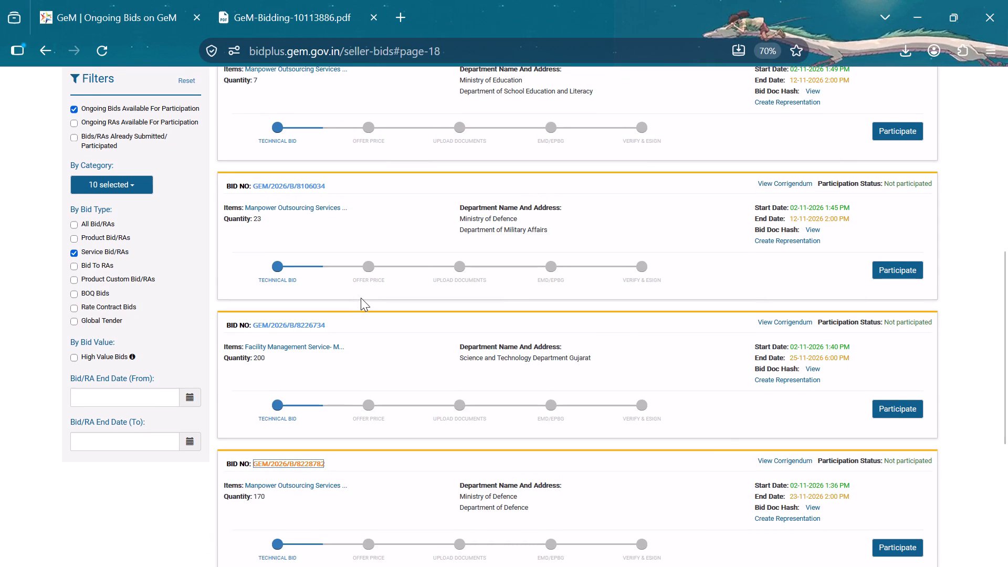
left_click(302, 333)
left_click(302, 324)
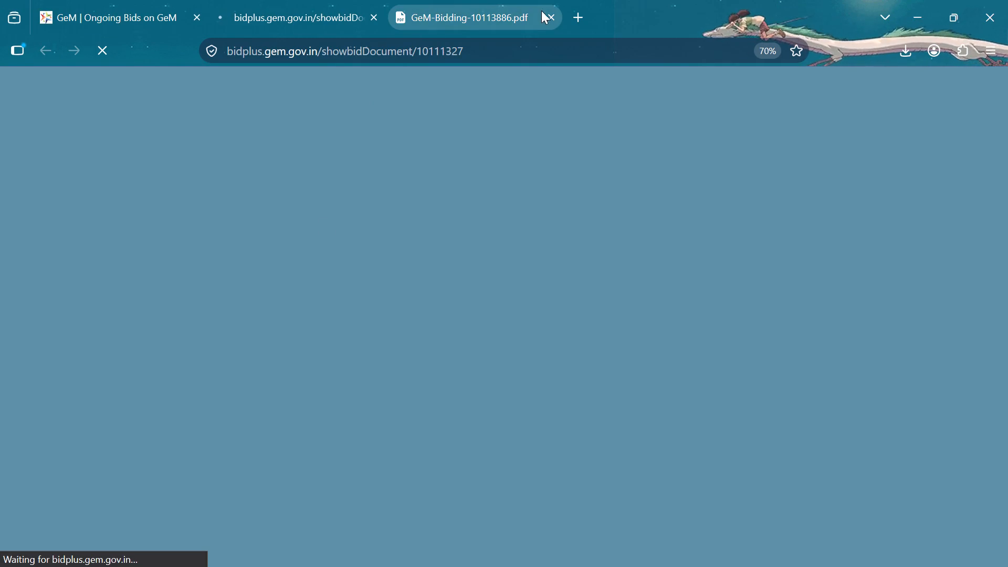
left_click(552, 19)
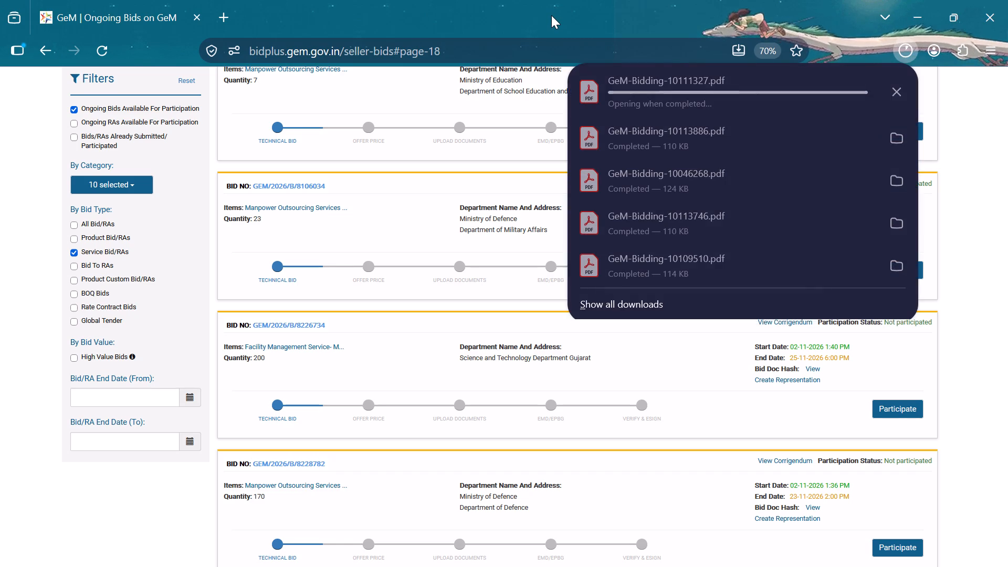
left_click(528, 205)
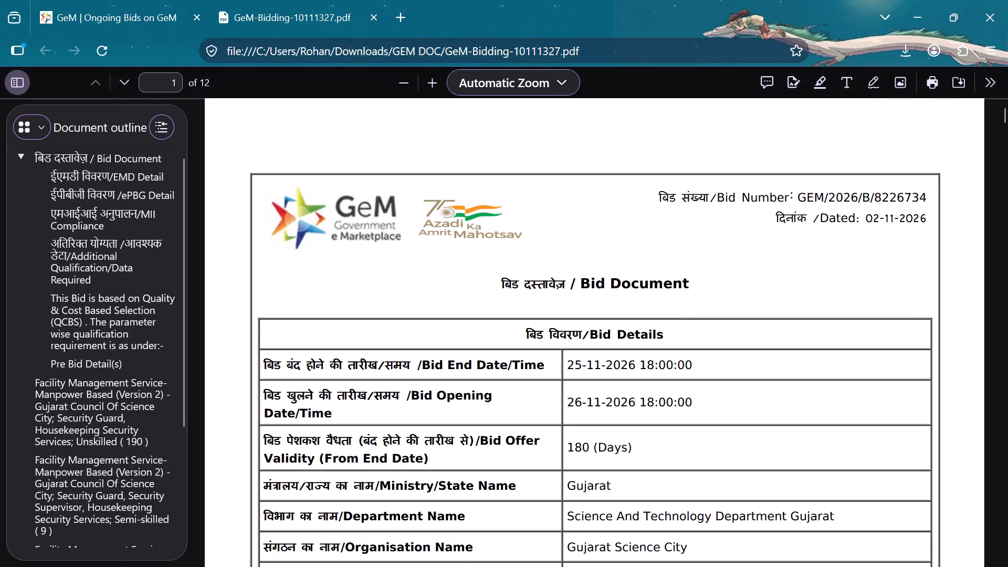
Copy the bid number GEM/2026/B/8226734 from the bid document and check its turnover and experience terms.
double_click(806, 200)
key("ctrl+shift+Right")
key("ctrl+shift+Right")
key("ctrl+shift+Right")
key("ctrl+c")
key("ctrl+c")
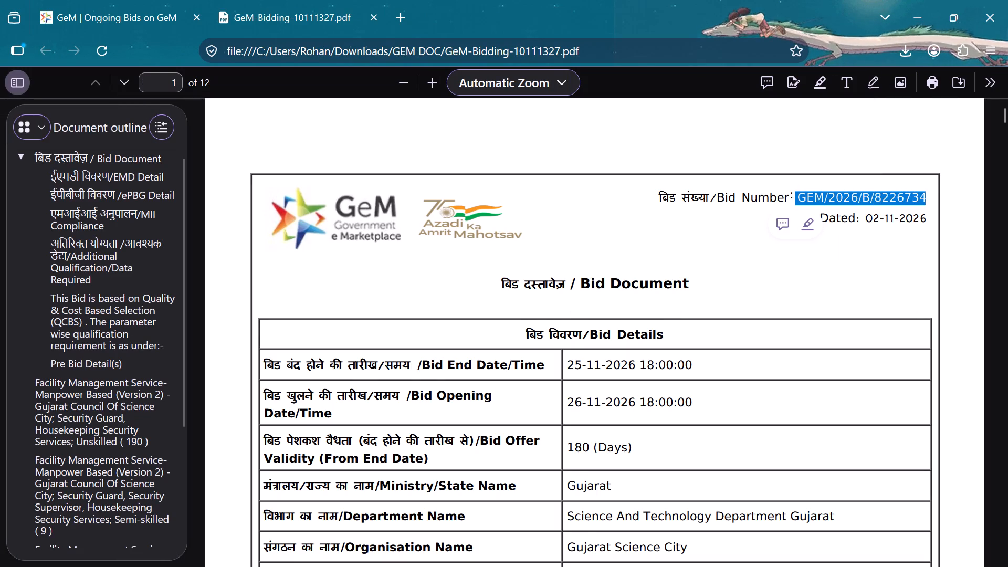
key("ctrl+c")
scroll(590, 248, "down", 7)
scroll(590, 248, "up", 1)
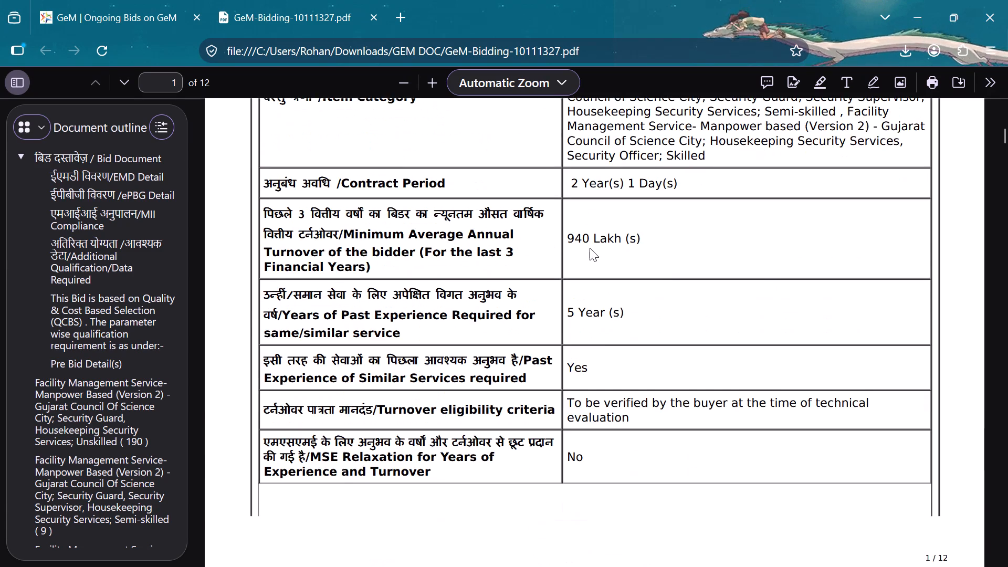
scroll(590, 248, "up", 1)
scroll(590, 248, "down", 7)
Start another response in the HHSPL GEM Tender form.
key("alt+Tab")
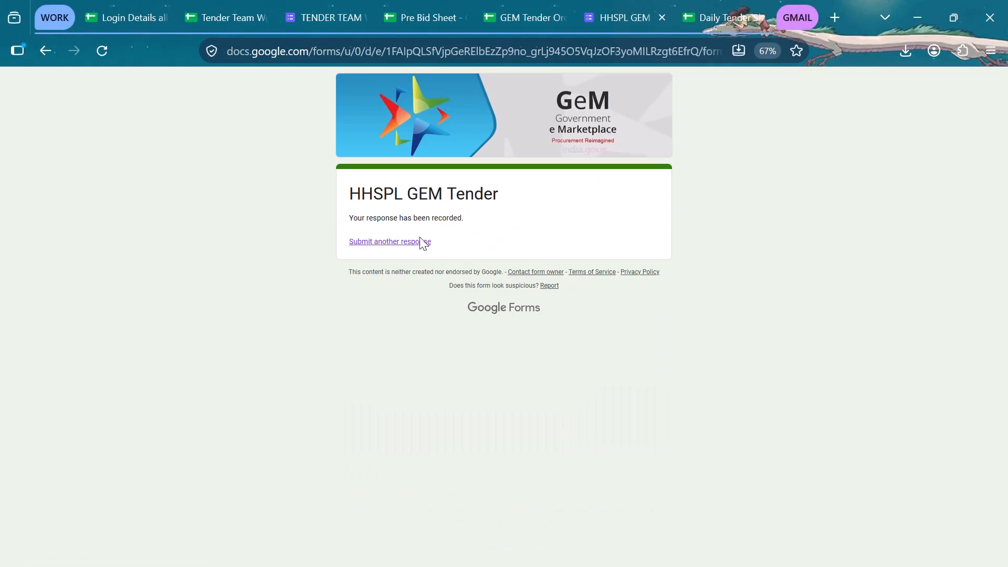
left_click(416, 240)
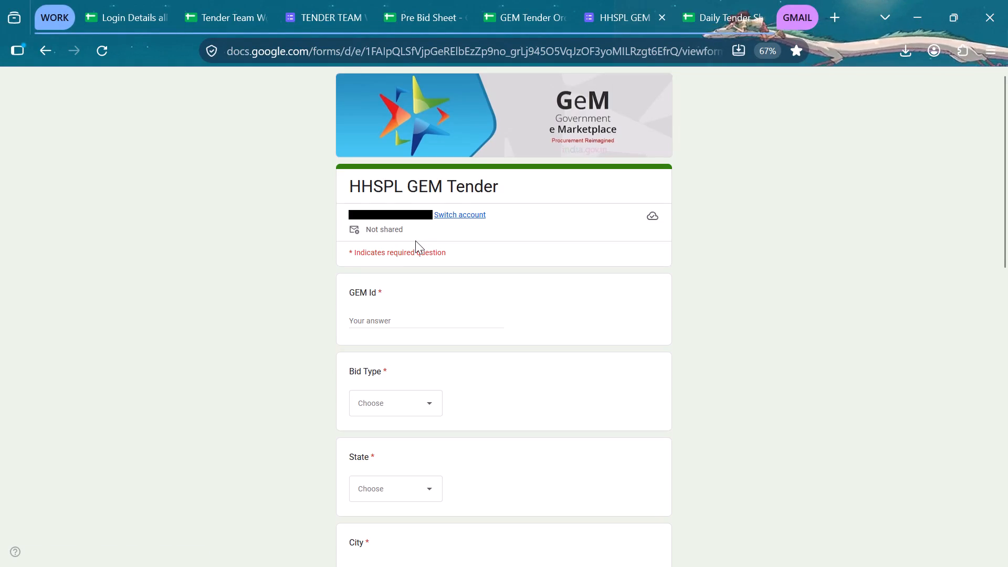
left_click(415, 240)
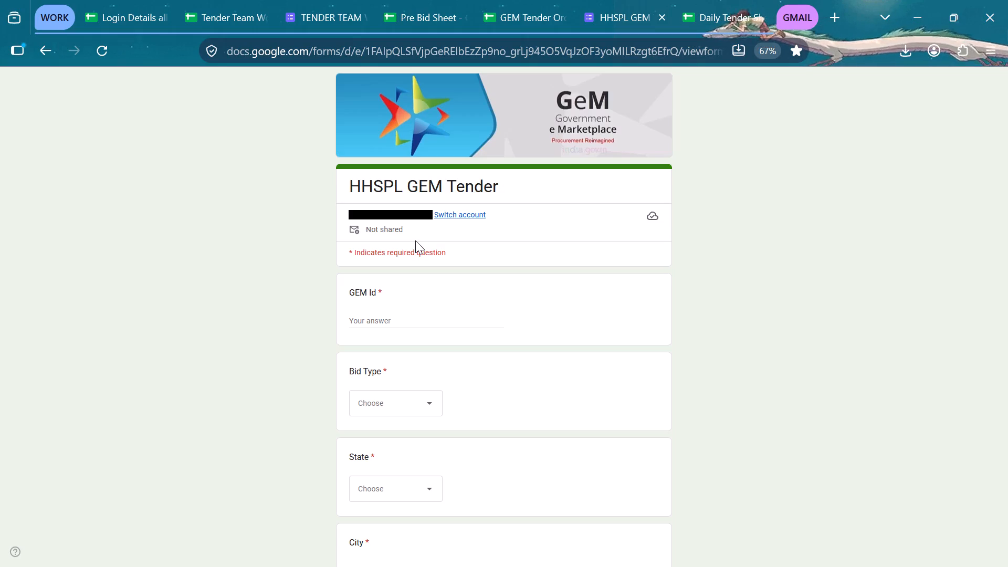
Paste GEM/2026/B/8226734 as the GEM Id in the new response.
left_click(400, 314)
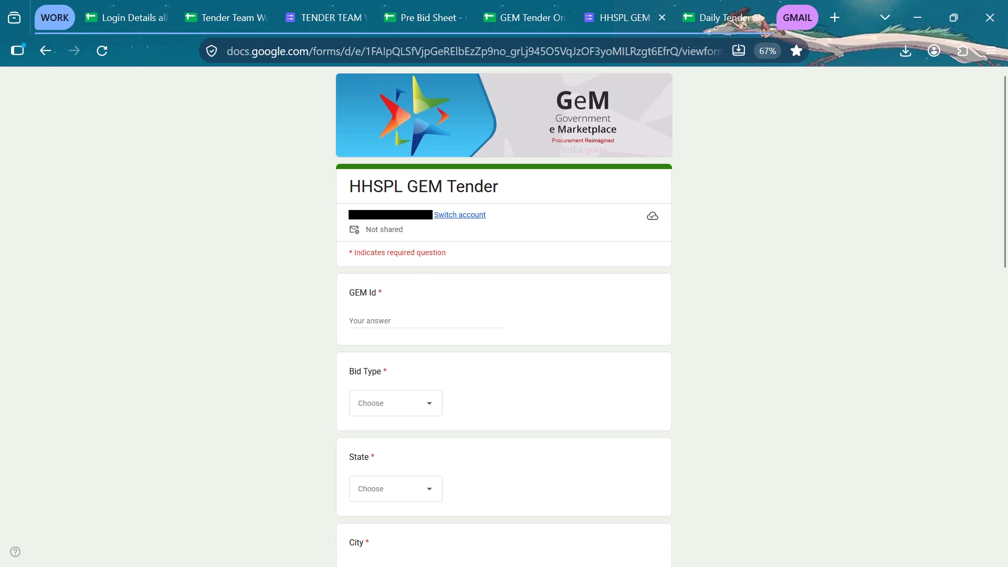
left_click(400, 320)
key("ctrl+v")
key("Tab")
Set the Bid Type of the new response to M.
key("alt+Tab")
key("alt+Tab")
key("m")
key("Tab")
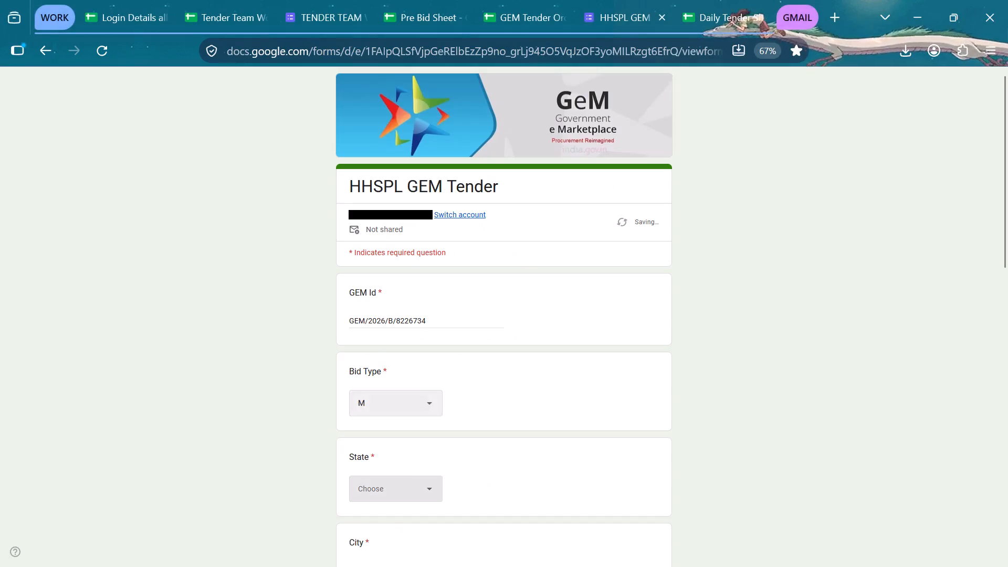
Examine the specifications, geographical presence and consignee details in the GEM/2026/B/8226734 bid document and close it.
key("alt+Tab")
scroll(400, 320, "down", 20)
scroll(400, 320, "down", 9)
scroll(400, 320, "up", 2)
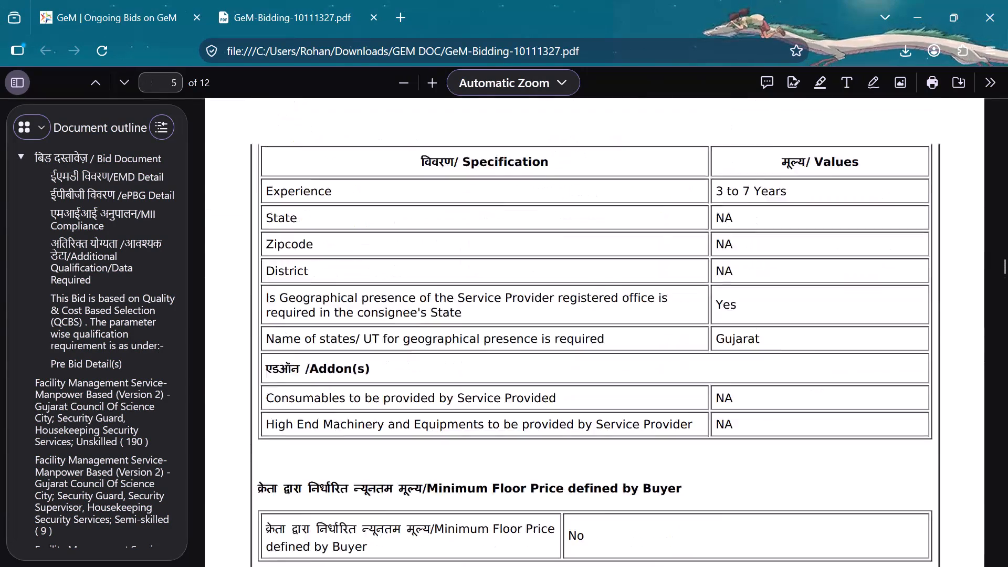
scroll(400, 320, "up", 4)
scroll(597, 335, "down", 15)
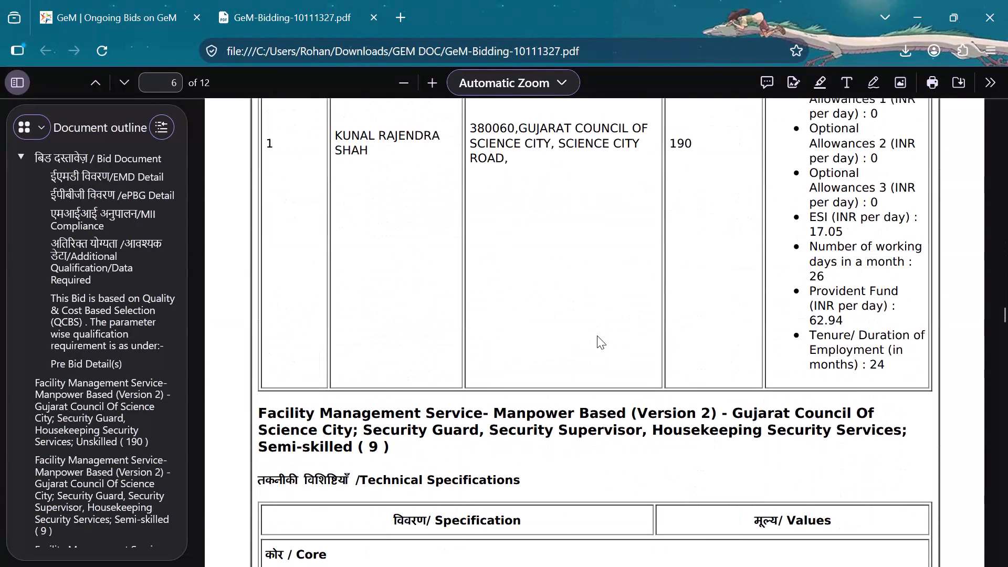
scroll(597, 335, "down", 2)
scroll(548, 203, "up", 12)
scroll(697, 212, "up", 2)
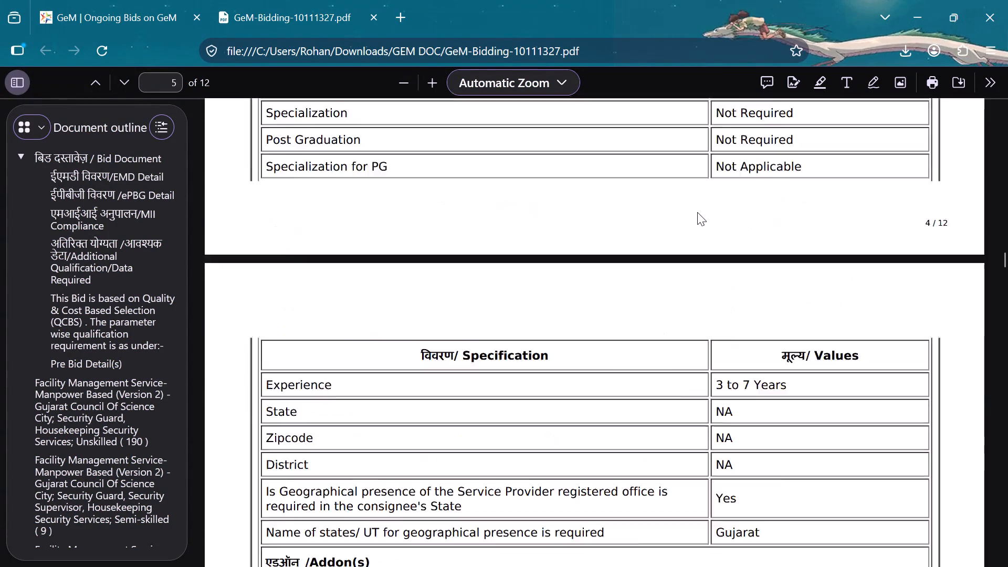
scroll(697, 212, "up", 2)
scroll(709, 312, "up", 1)
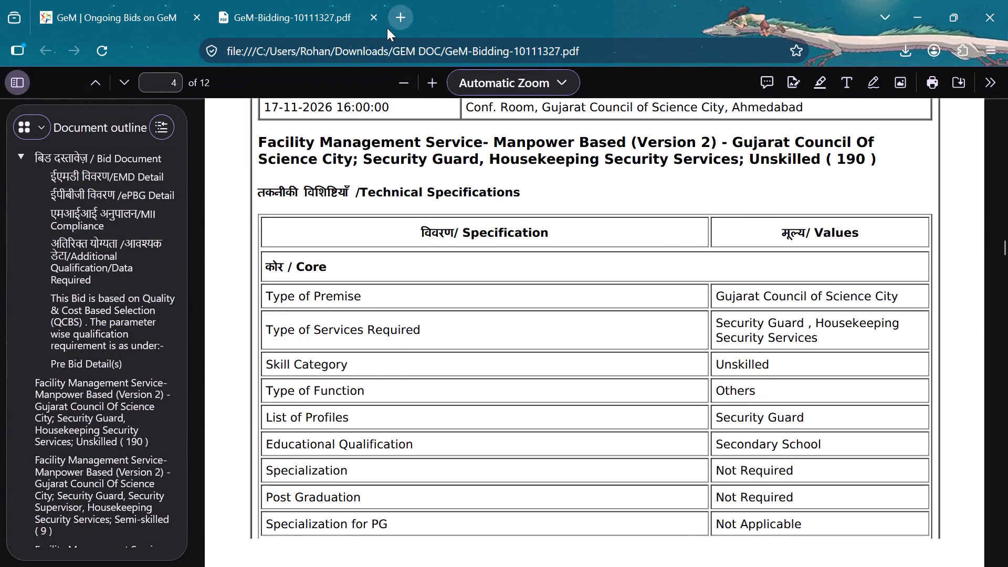
left_click(373, 16)
Open the bid document of GEM/2026/B/8106034 from the page 18 listing.
scroll(346, 233, "up", 1)
scroll(314, 286, "up", 1)
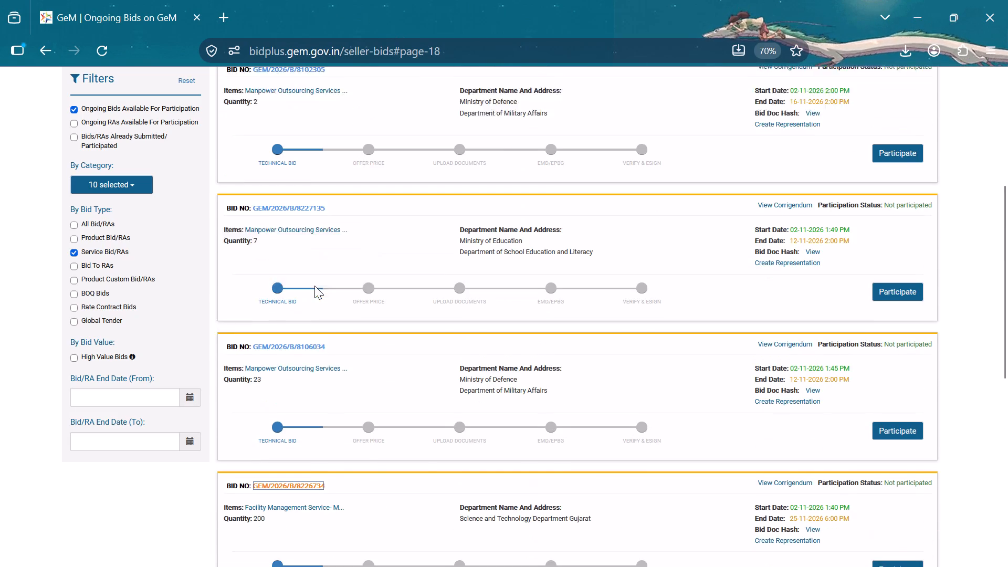
scroll(314, 286, "up", 1)
left_click(286, 381)
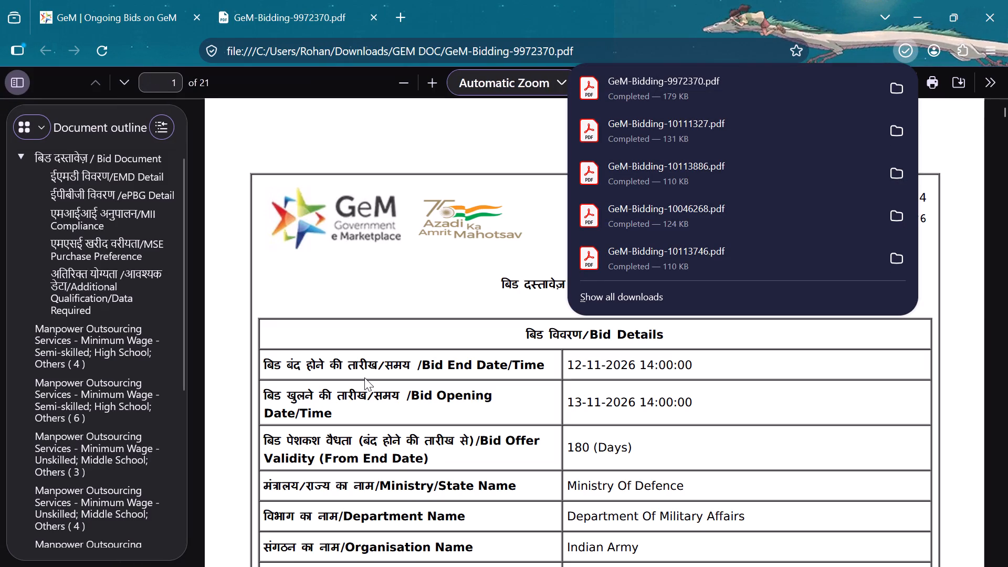
left_click(364, 377)
Examine the GEM/2026/B/8106034 bid document for eligibility terms, EMD conditions, manpower specifications and consignee location.
scroll(364, 377, "down", 4)
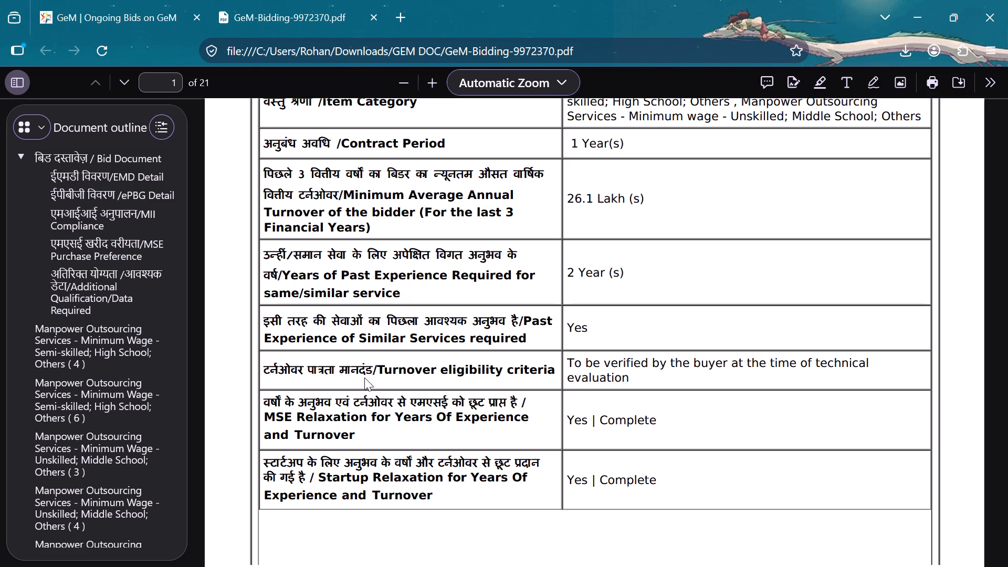
scroll(393, 367, "down", 4)
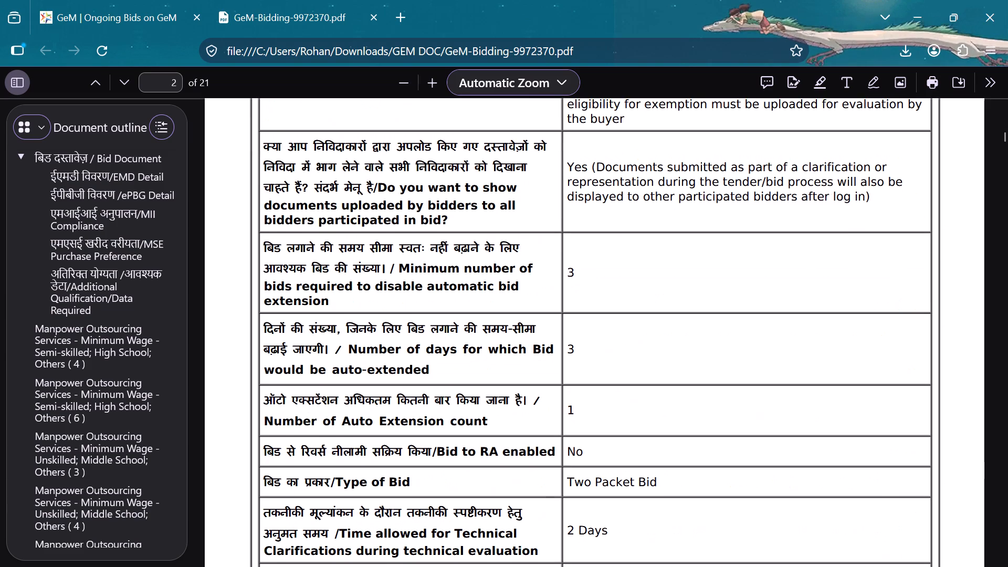
scroll(403, 258, "down", 5)
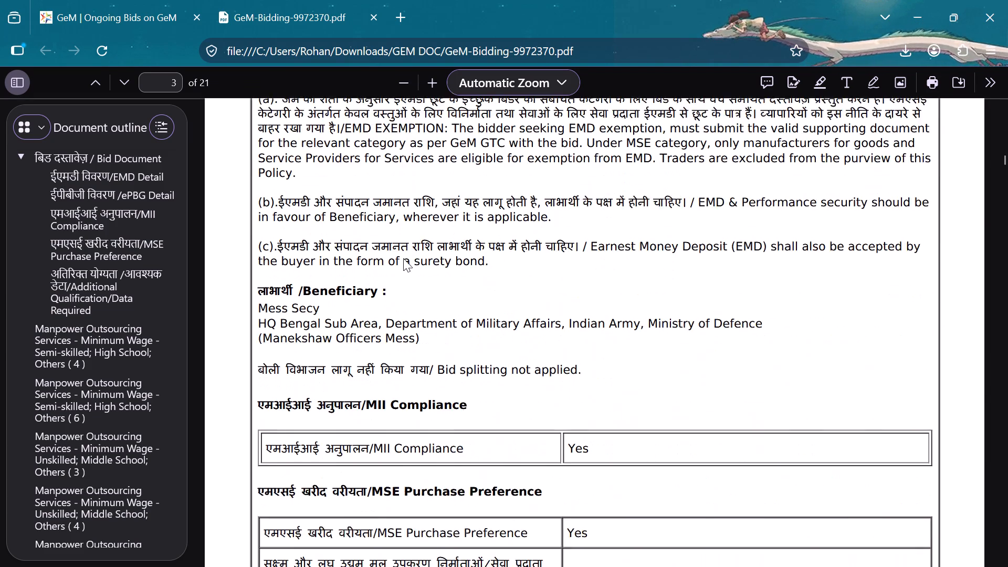
scroll(559, 323, "down", 11)
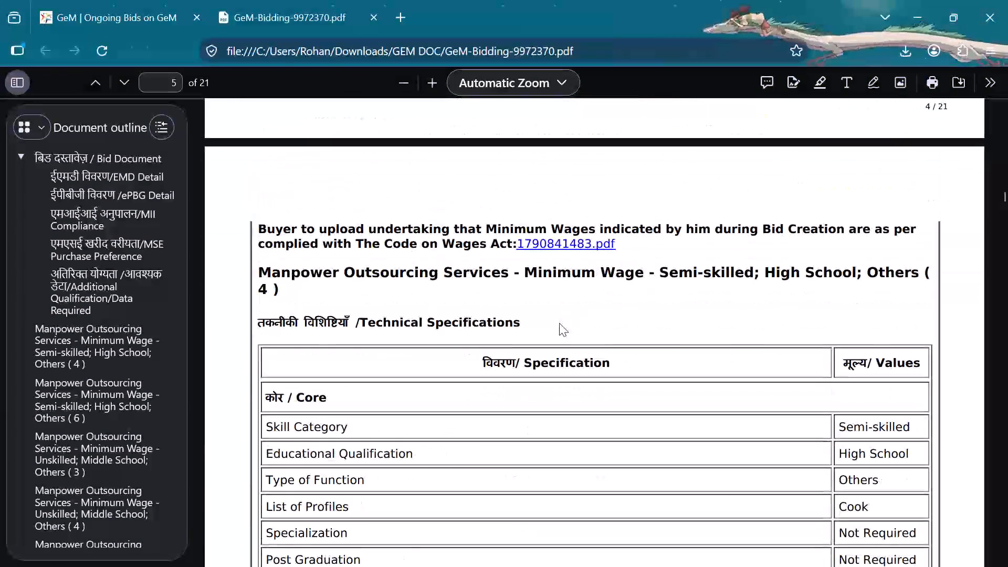
scroll(564, 303, "down", 3)
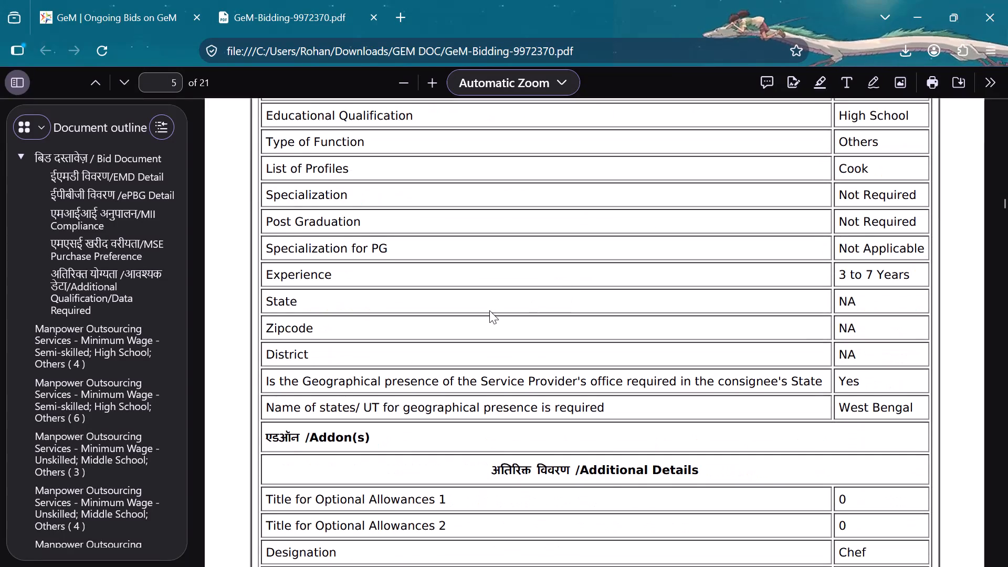
left_click(489, 310)
scroll(505, 221, "down", 8)
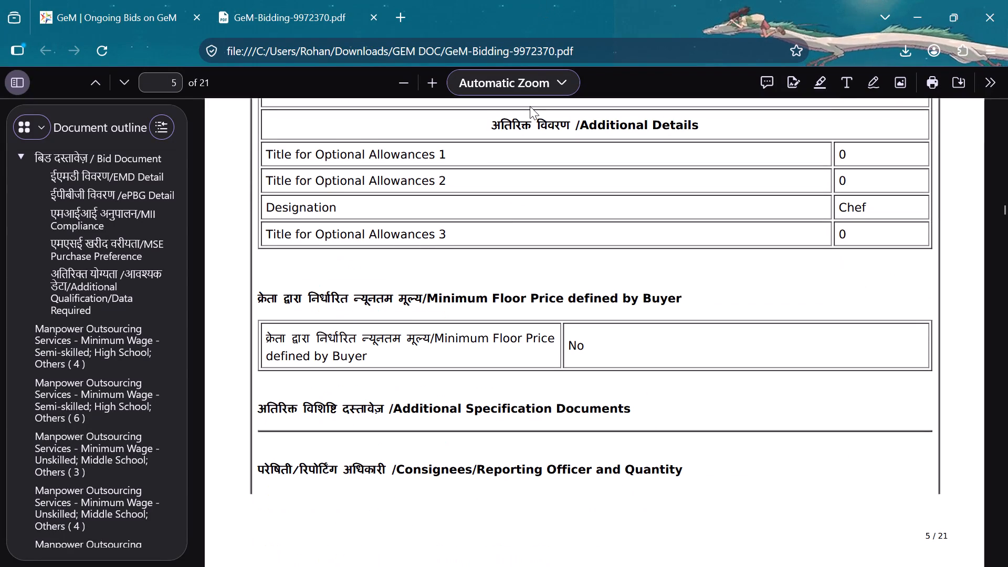
scroll(482, 342, "down", 3)
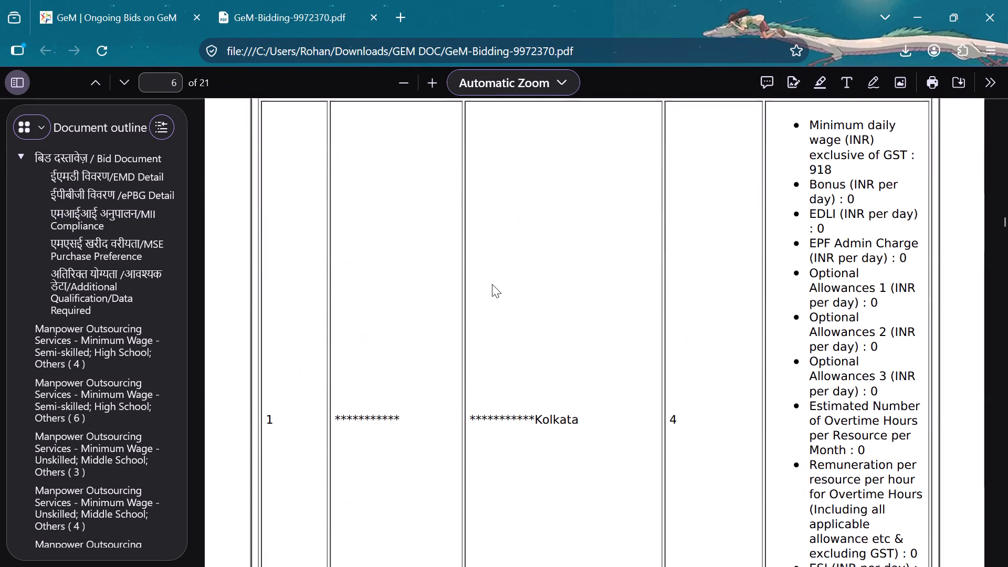
scroll(492, 284, "down", 1)
Copy the bid number GEM/2026/B/8106034 from the first page of the bid document.
key("ctrl+Up")
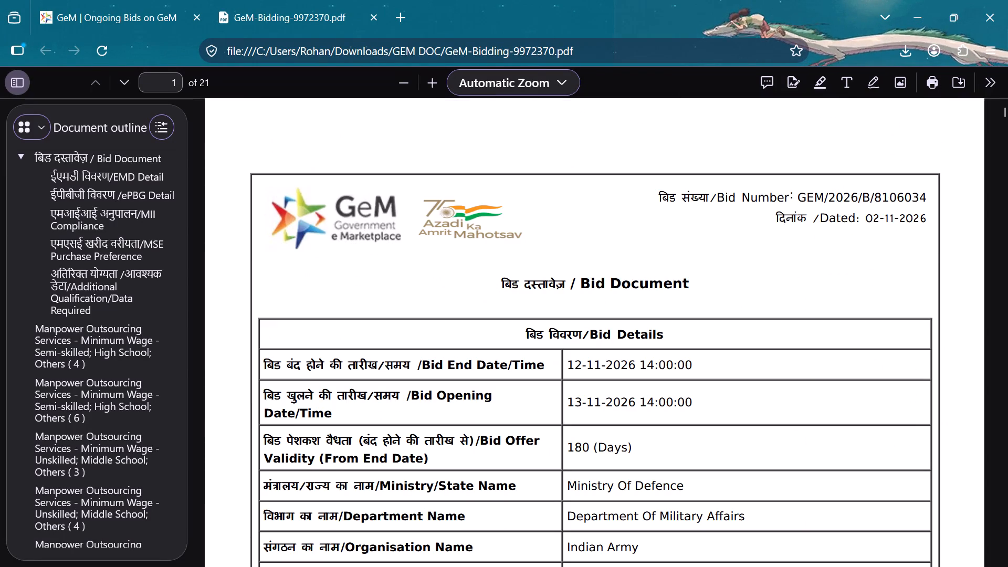
double_click(806, 204)
key("ctrl+shift+Right")
key("ctrl+shift+Right")
key("ctrl+shift+Right")
key("ctrl+c")
key("ctrl+c")
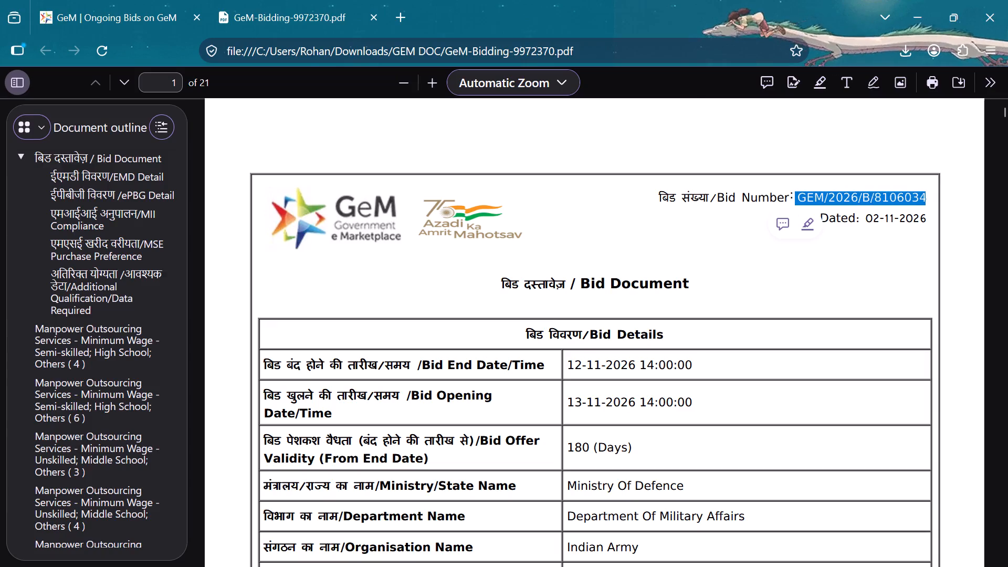
Replace the form's GEM Id with GEM/2026/B/8106034 and return to the bid document.
key("alt+Tab")
left_click(415, 326)
key("ctrl+a")
key("ctrl+v")
key("Tab")
key("alt+Tab")
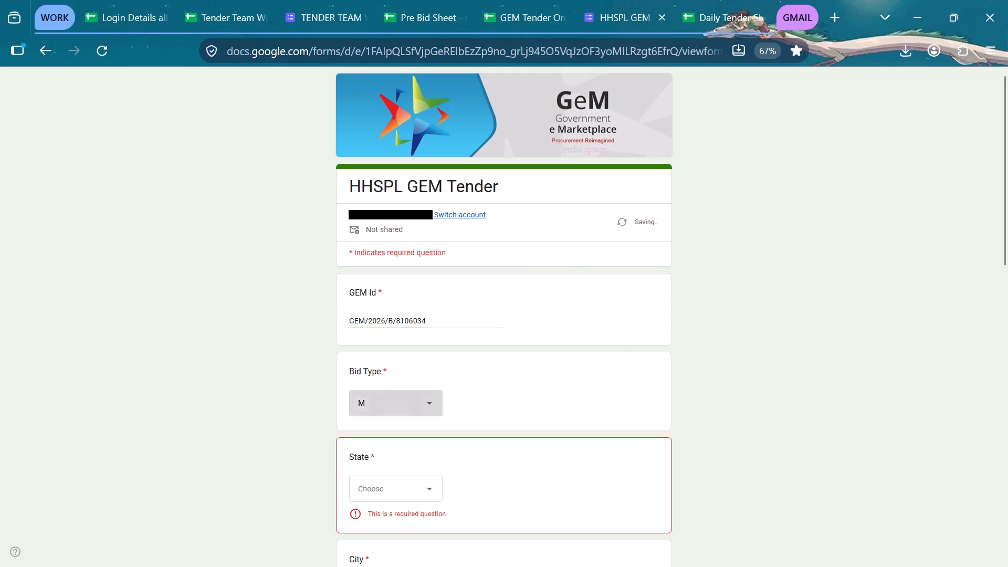
Set the form's State to WB, City to Kolkata, and both Pasara and Pre Bid Meeting to N.
key("alt+Tab")
key("Tab")
key("w")
key("Tab")
type("Kolkata")
key("Tab")
key("n")
key("Tab")
key("n")
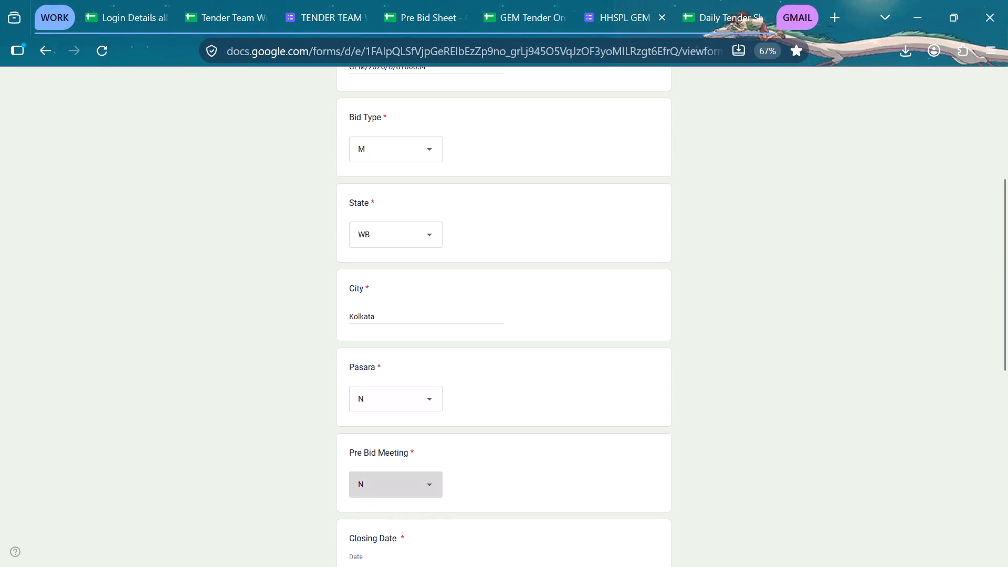
Set the form's Closing Date to 12/11/2026 and Quantity to 23 from the GEM/2026/B/8106034 listing entry.
key("alt+Tab")
left_click(86, 0)
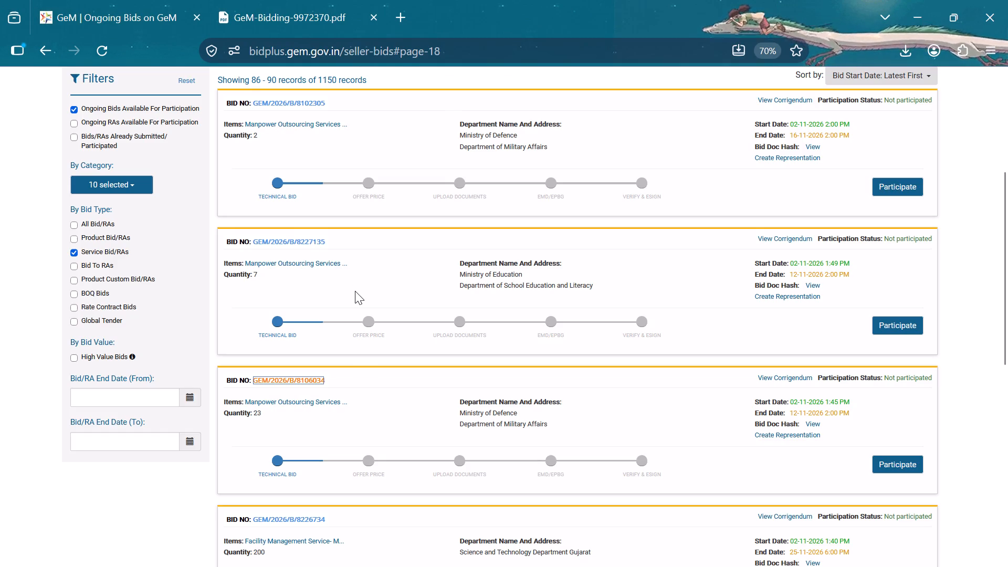
key("alt+Tab")
key("Tab")
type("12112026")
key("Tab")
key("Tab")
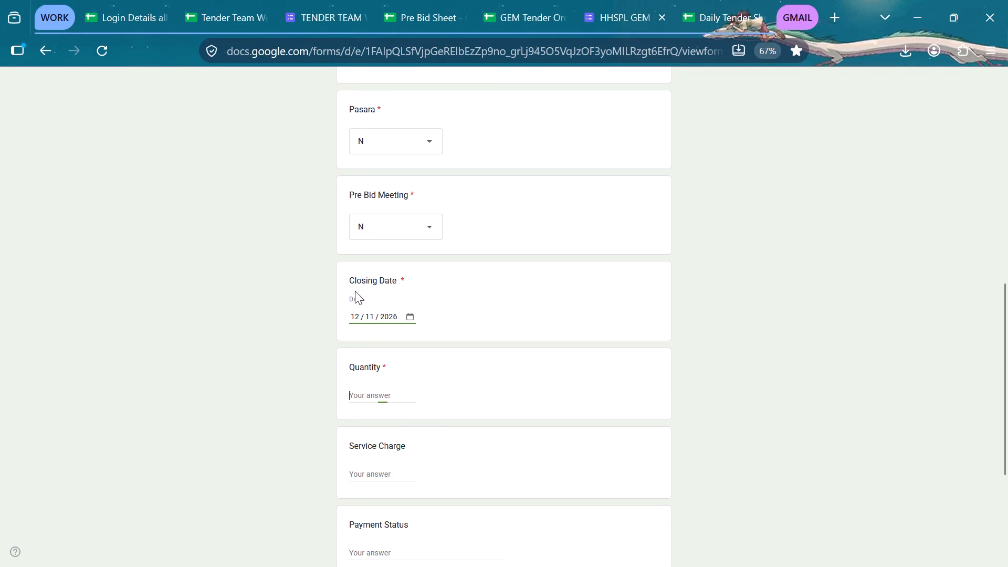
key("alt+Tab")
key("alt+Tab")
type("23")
scroll(355, 291, "down", 9)
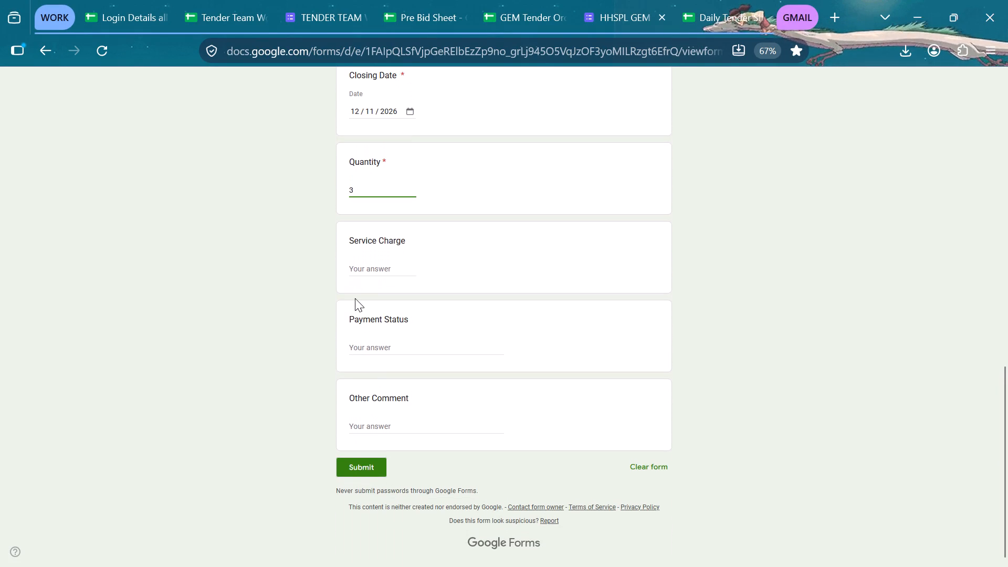
key("Left")
key("2")
Submit the GEM/2026/B/8106034 response and start another blank response.
left_click(355, 458)
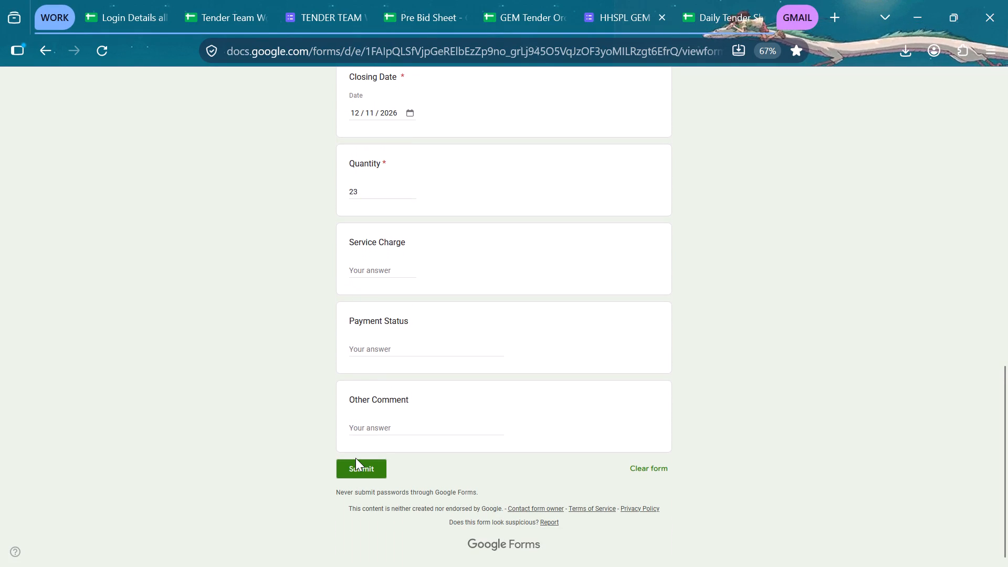
left_click(356, 467)
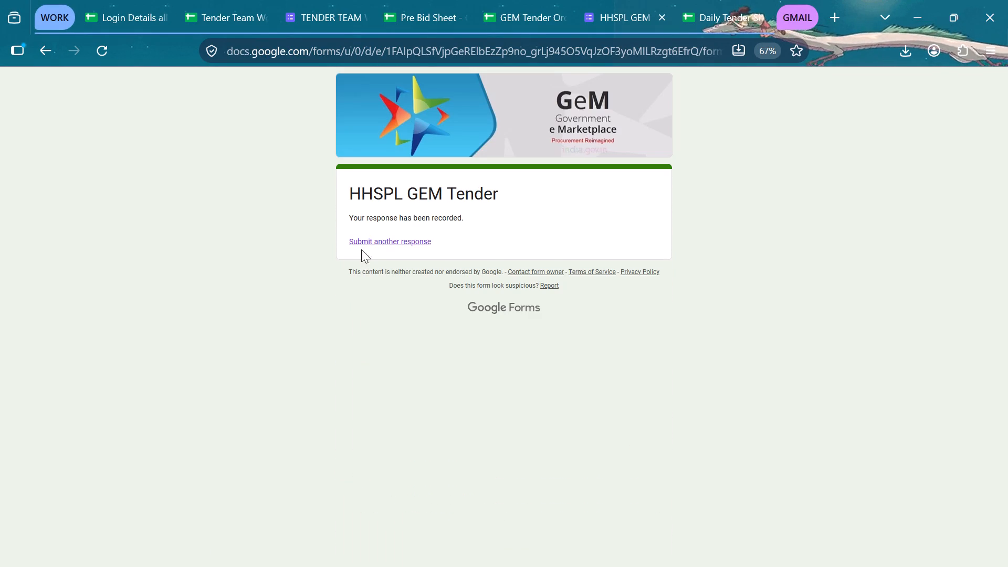
left_click(364, 233)
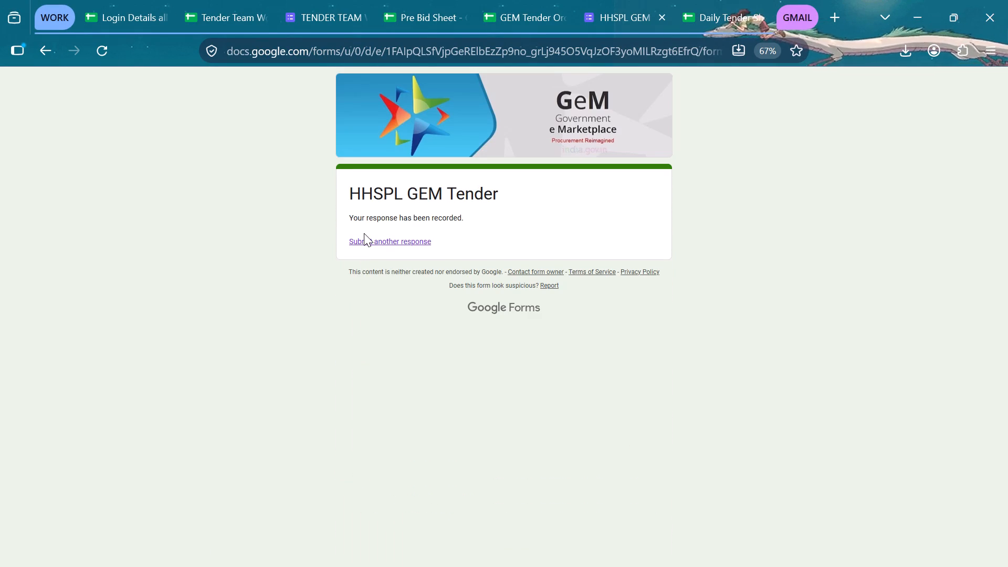
left_click(366, 244)
Go to page 17 of the ongoing bids listing and close the GeM-Bidding-9972370.pdf document.
key("alt+Tab")
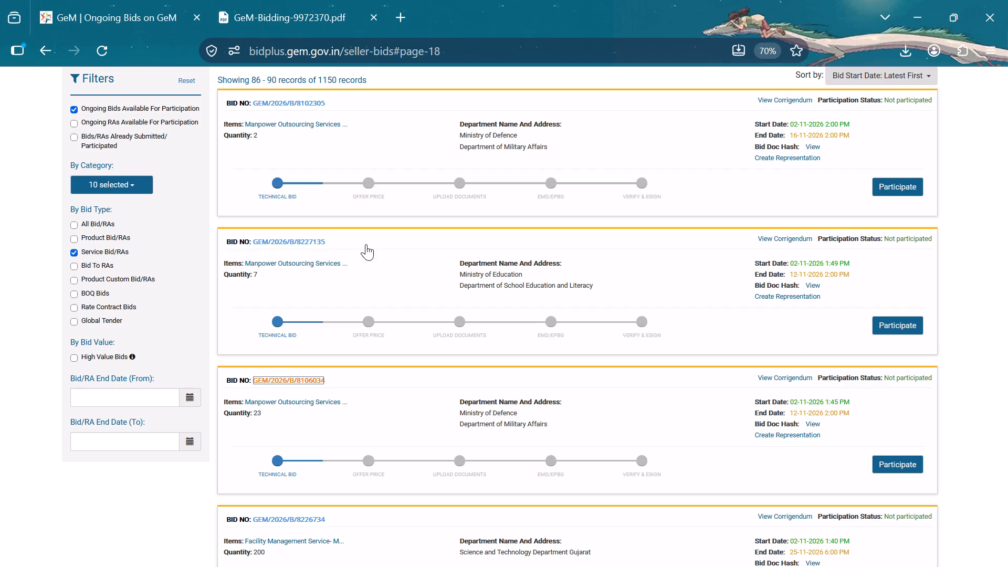
scroll(366, 244, "down", 7)
left_click(318, 322)
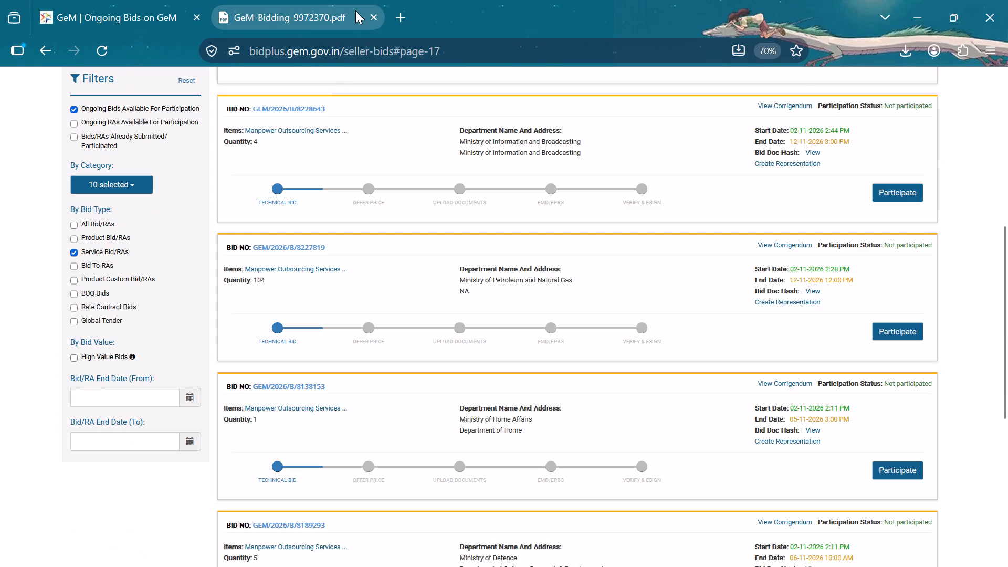
left_click(371, 16)
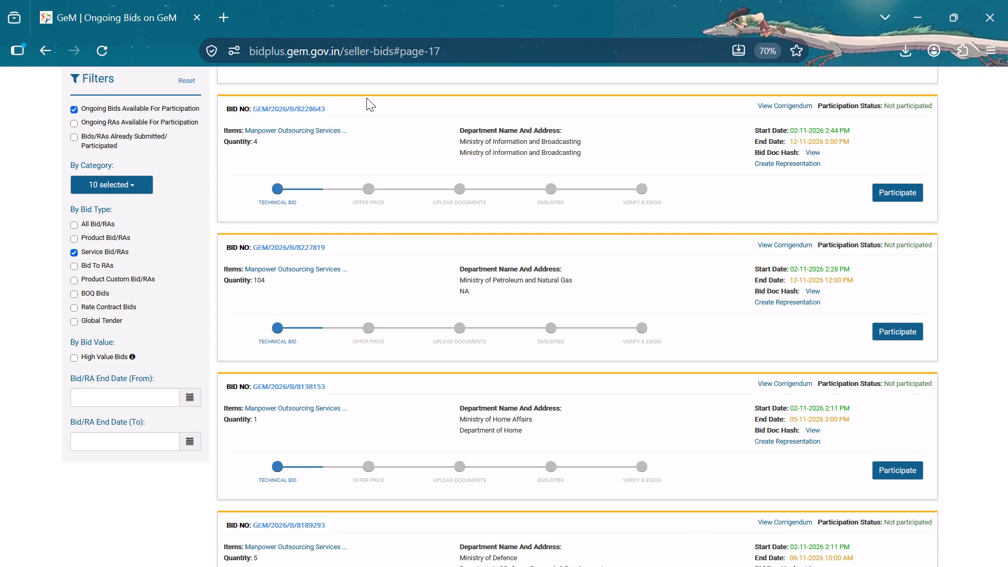
Review the bids listed on page 17 and move on to page 16.
scroll(360, 288, "down", 2)
scroll(307, 291, "up", 3)
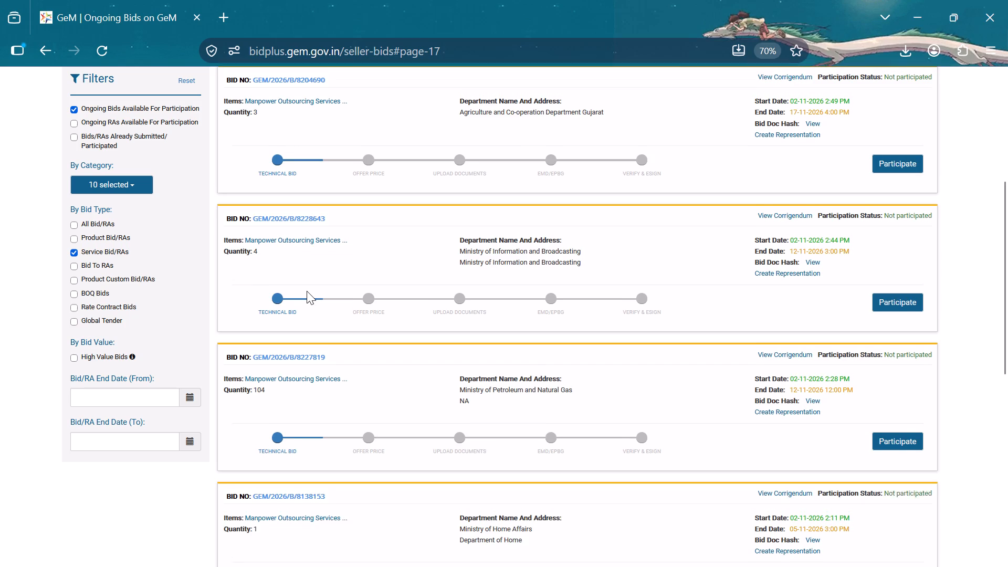
scroll(307, 291, "up", 1)
scroll(307, 291, "down", 5)
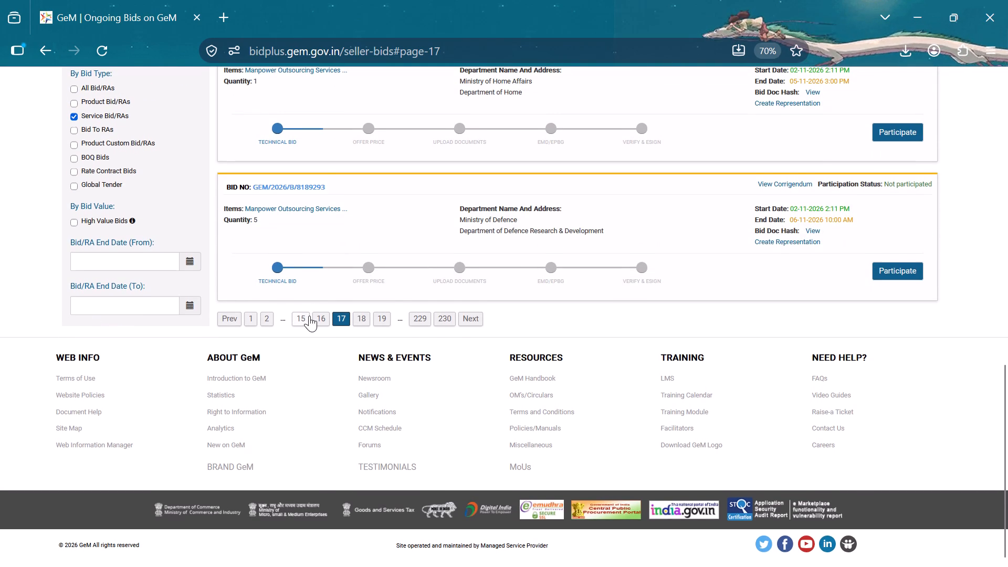
scroll(309, 316, "down", 5)
left_click(322, 321)
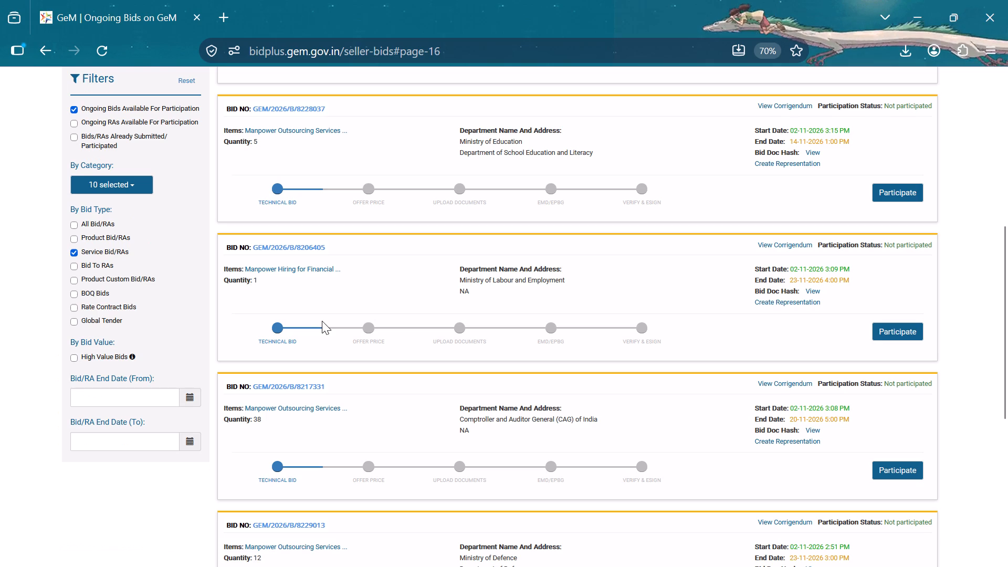
Open the bid document of GEM/2026/B/8229013 from the page 16 listing.
scroll(322, 321, "down", 1)
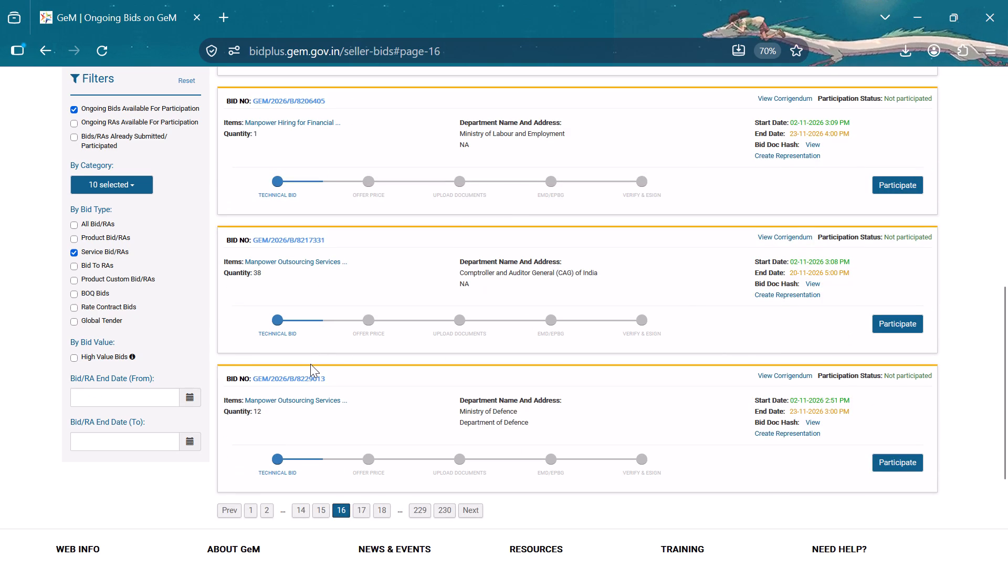
left_click(316, 376)
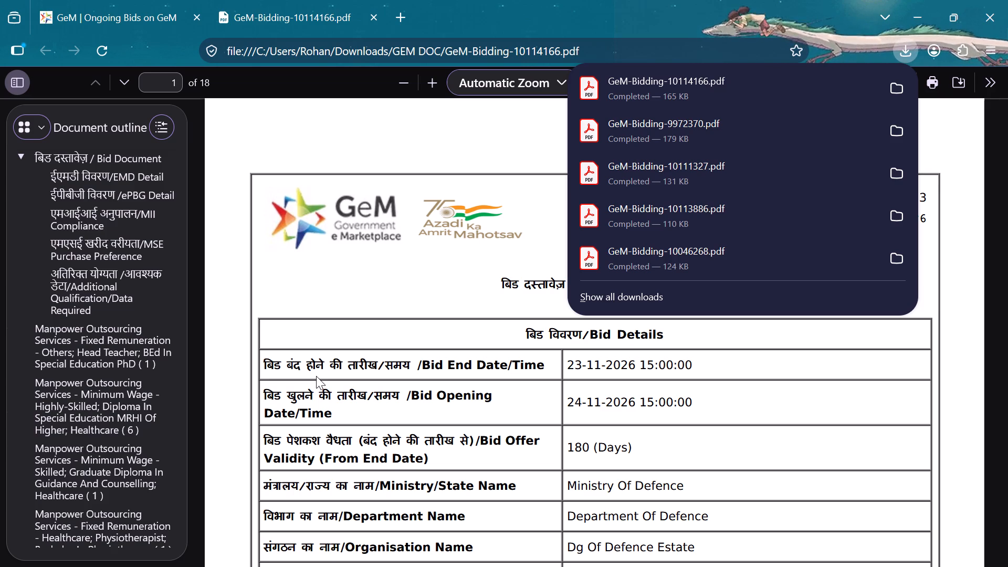
left_click(377, 324)
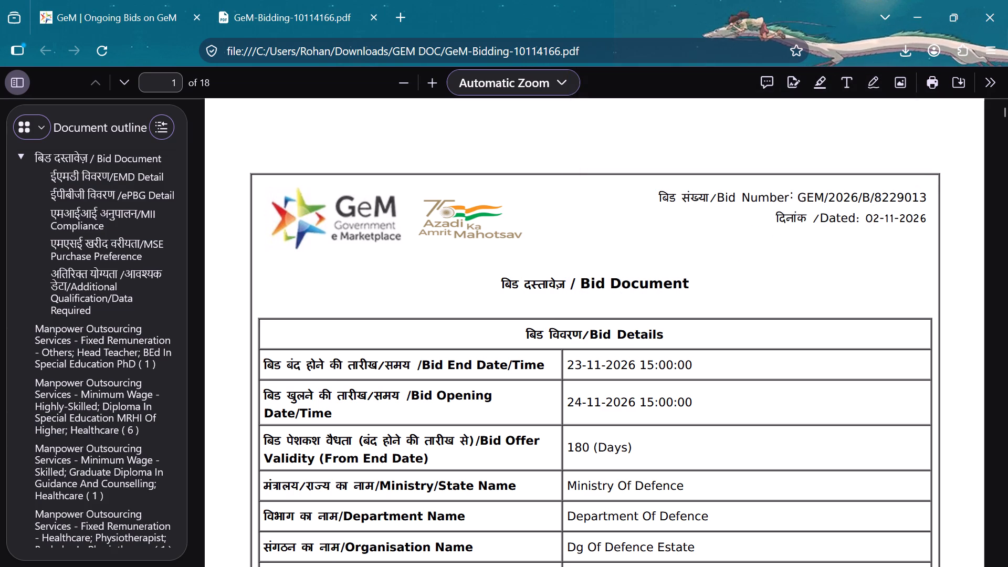
Copy bid number GEM/2026/B/8229013 from the bid document into the blank form's GEM Id.
left_click(810, 197)
left_click_drag(810, 197, 929, 197)
left_click(929, 197)
key("ctrl+c")
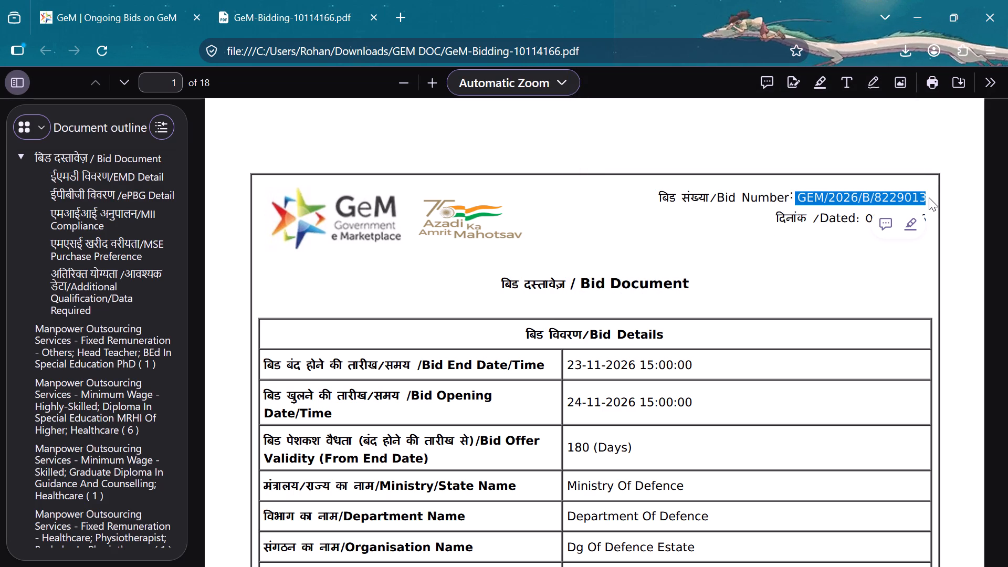
key("ctrl+c")
key("ctrl+c")
key("alt+Tab")
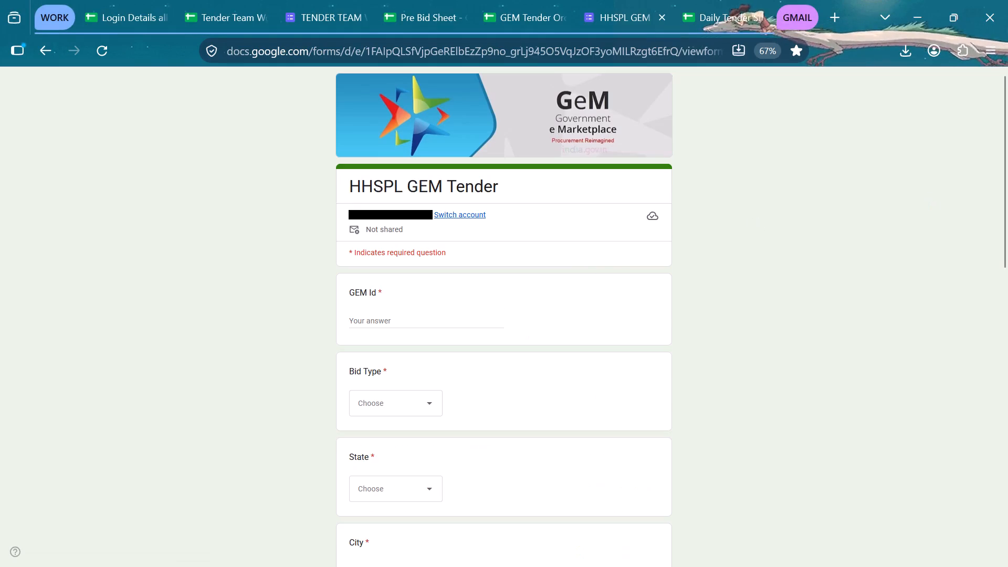
left_click(442, 321)
key("ctrl+v")
key("Tab")
Check the item category in the GEM/2026/B/8229013 document and set the form's Bid Type to M.
key("alt+Tab")
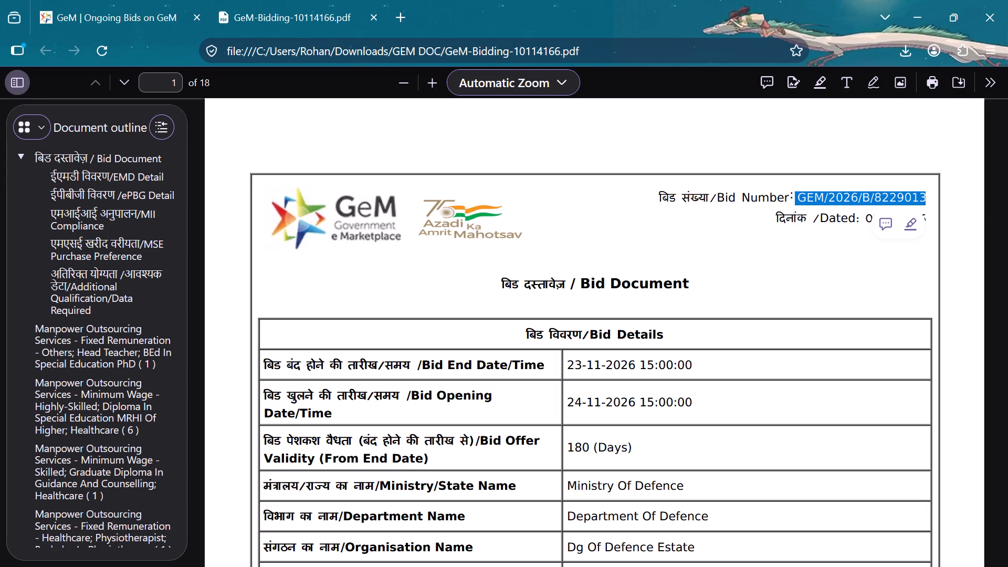
scroll(442, 321, "down", 3)
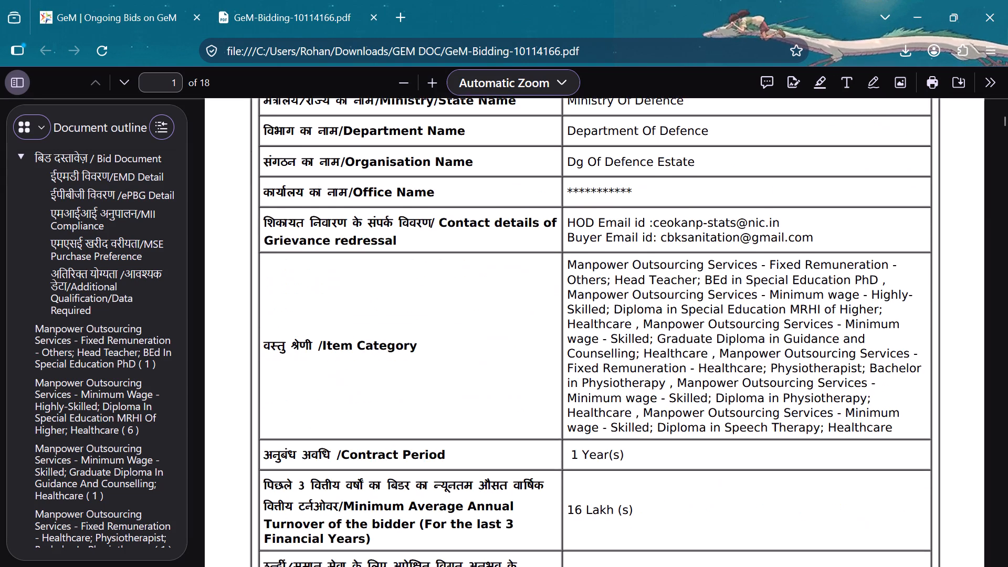
scroll(598, 434, "down", 10)
key("alt+Tab")
key("m")
key("Tab")
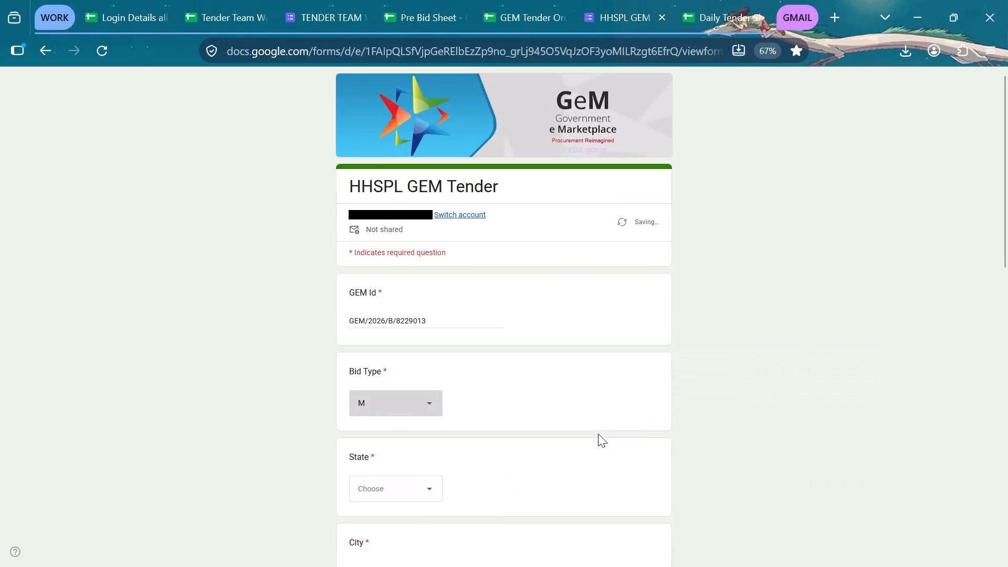
Find the consignee address in the bid document and set the form's State to UP and City to KANPUR.
key("alt+Tab")
scroll(598, 434, "down", 12)
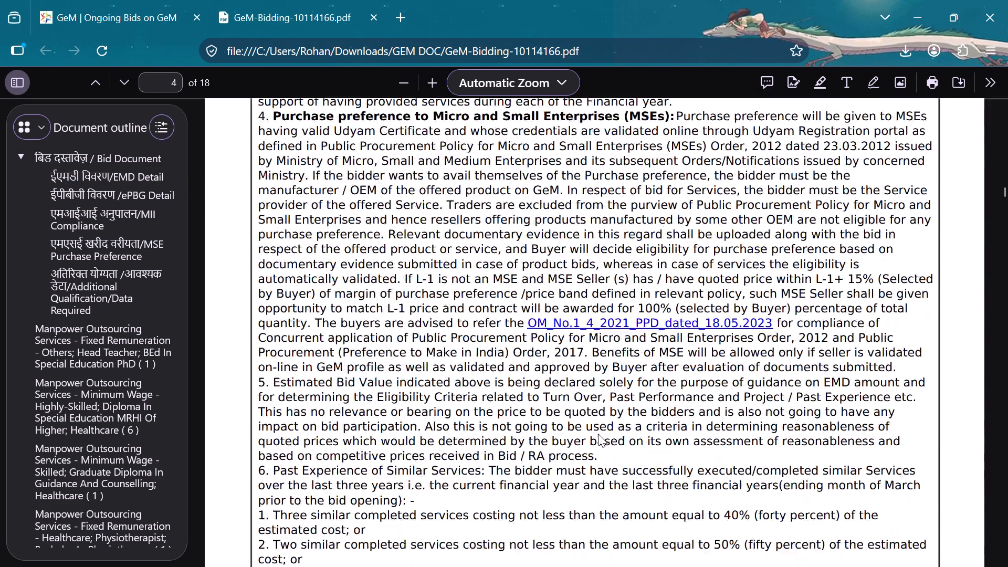
scroll(598, 434, "down", 18)
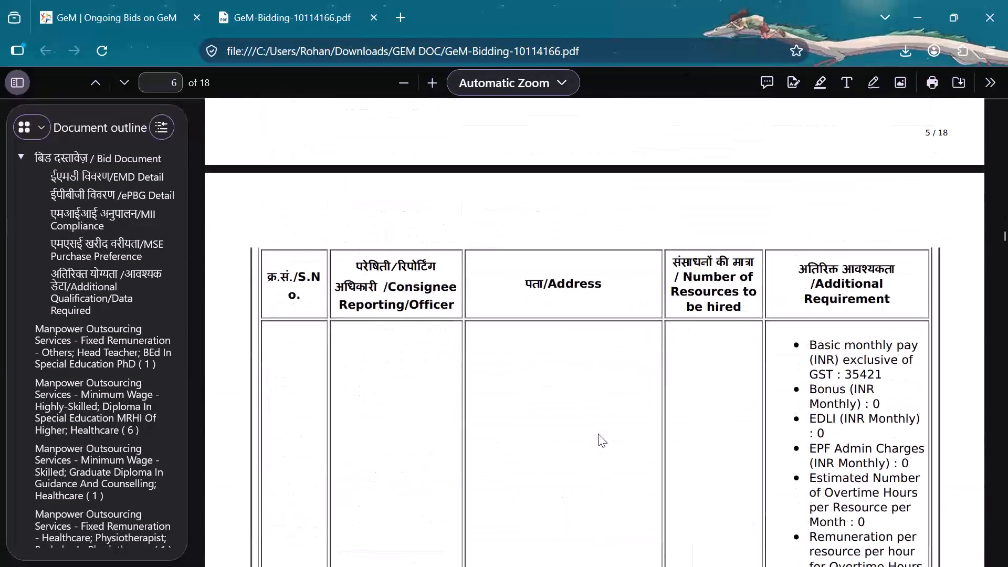
scroll(598, 434, "down", 3)
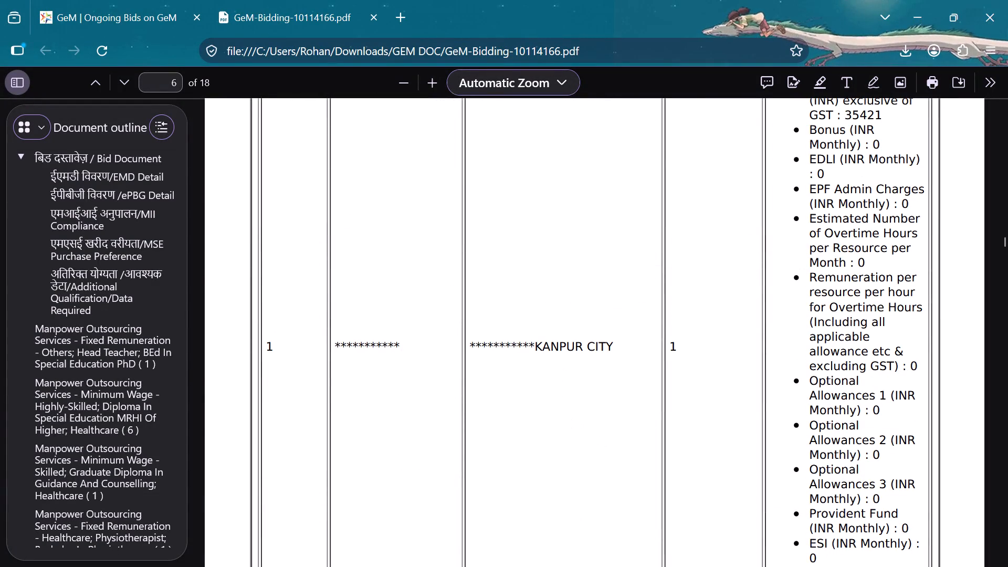
double_click(555, 344)
key("ctrl+c")
key("alt+Tab")
type("up")
key("Tab")
key("ctrl+v")
key("Tab")
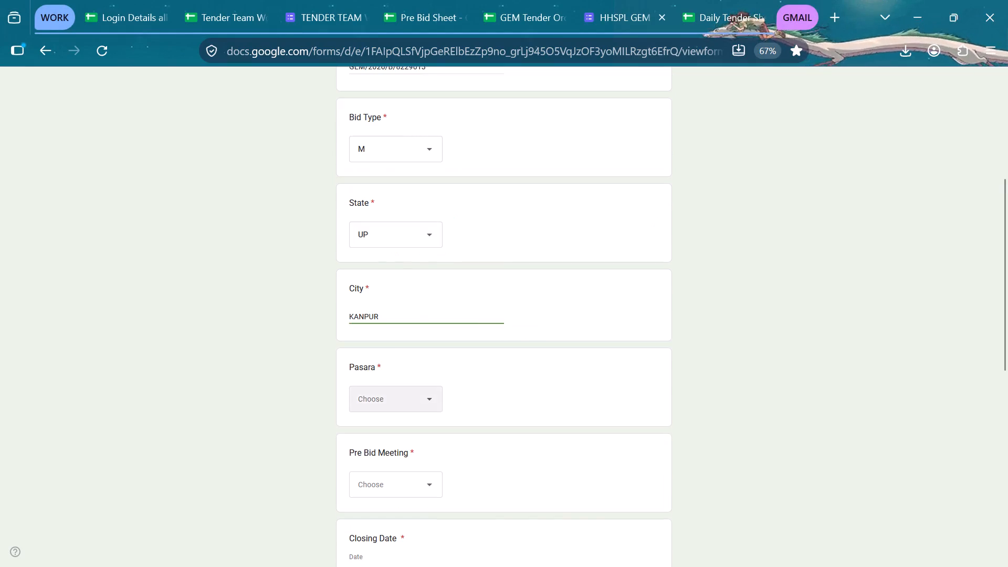
Set both Pasara and Pre Bid Meeting to N in the form.
key("n")
key("Tab")
key("n")
Set the form's Closing Date to 23/11/2026 and Quantity to 12 from the GEM/2026/B/8229013 listing entry.
key("alt+Tab")
left_click(87, 0)
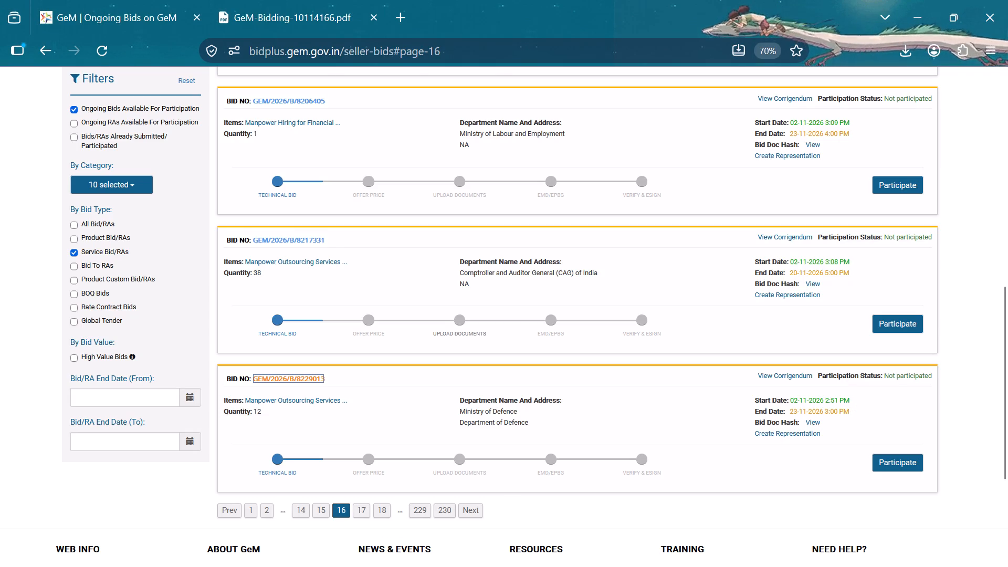
key("alt+Tab")
key("Tab")
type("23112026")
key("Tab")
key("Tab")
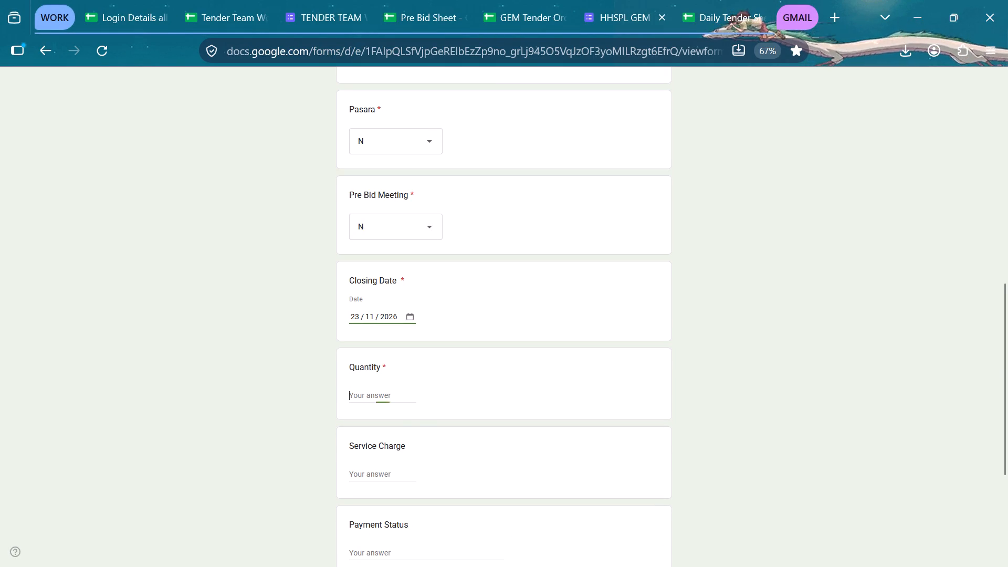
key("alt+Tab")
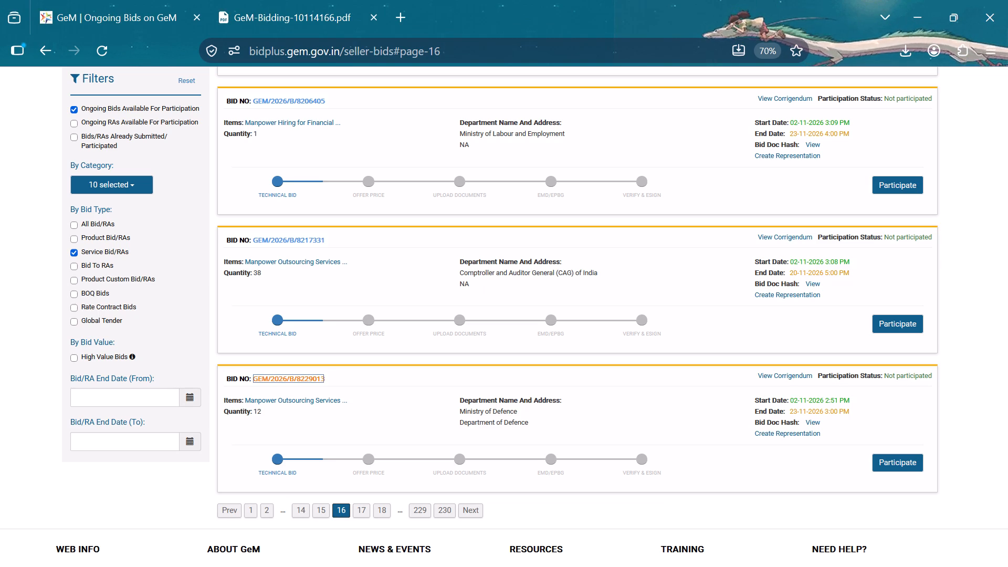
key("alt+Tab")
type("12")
Submit the GEM/2026/B/8229013 response and start another blank response.
scroll(464, 337, "down", 8)
left_click(367, 459)
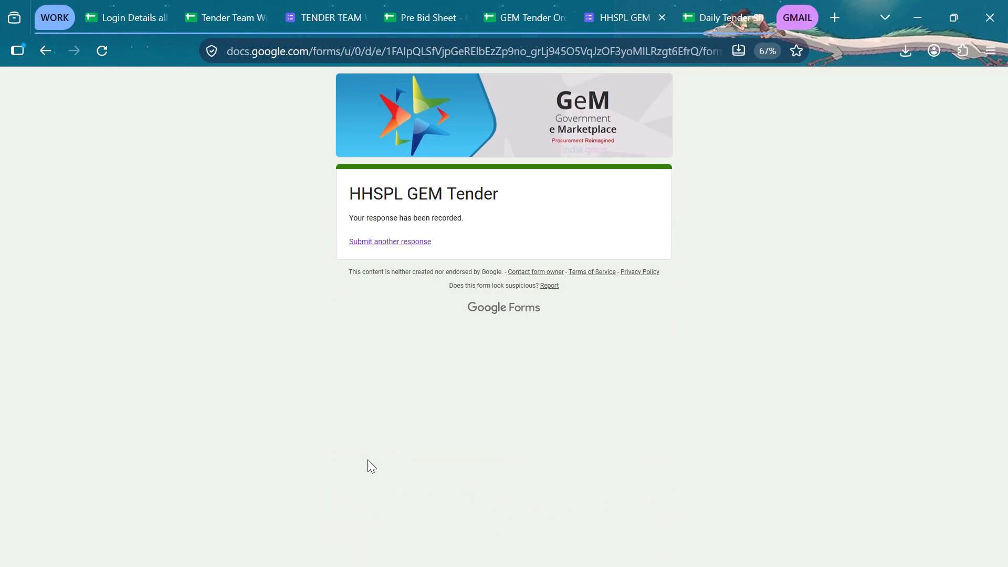
left_click(399, 241)
Open the bid document of GEM/2026/B/8217331 from the page 16 listing and close the GeM-Bidding-10114166.pdf document.
key("alt+Tab")
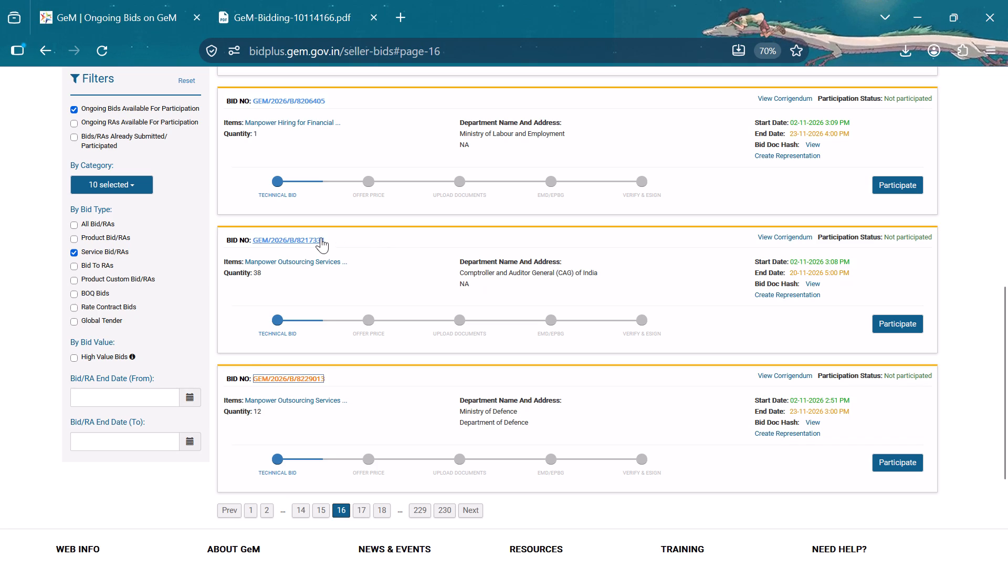
left_click(321, 237)
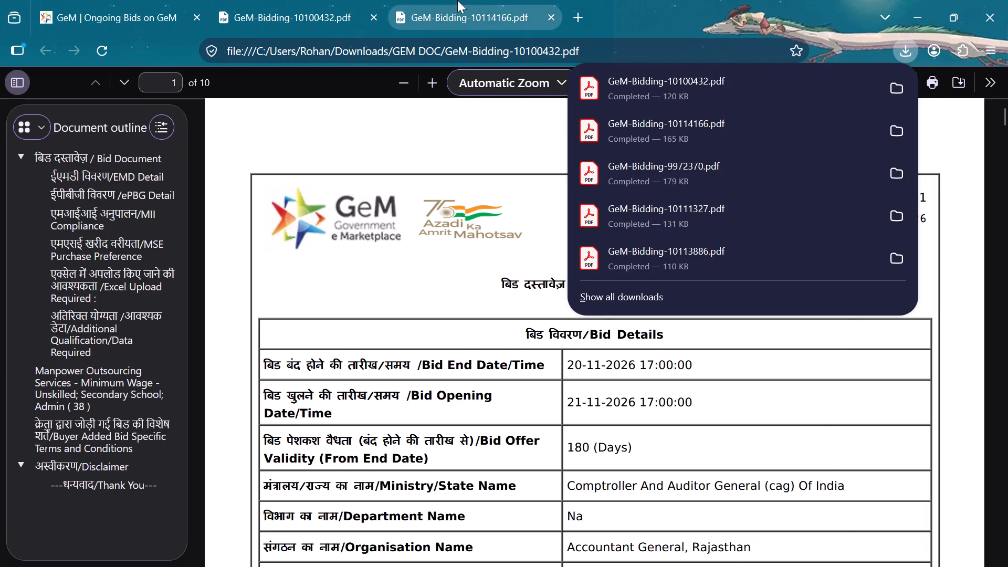
left_click(483, 0)
left_click(545, 16)
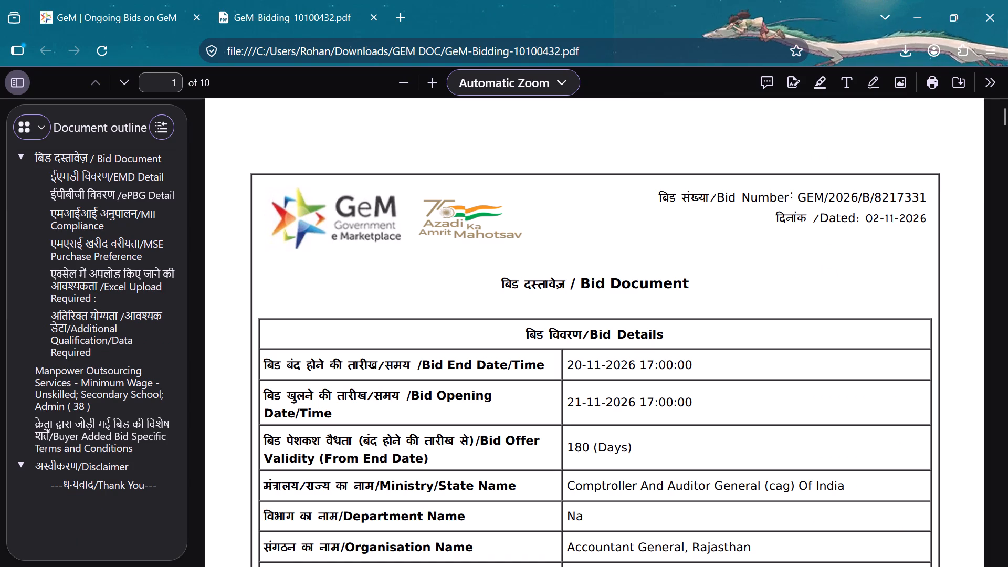
Copy bid number GEM/2026/B/8217331 into the new response's GEM Id and set the Bid Type to M.
double_click(807, 193)
key("ctrl+shift+Right")
key("ctrl+shift+Right")
key("ctrl+shift+Right")
key("ctrl+c")
key("ctrl+c")
key("ctrl+c")
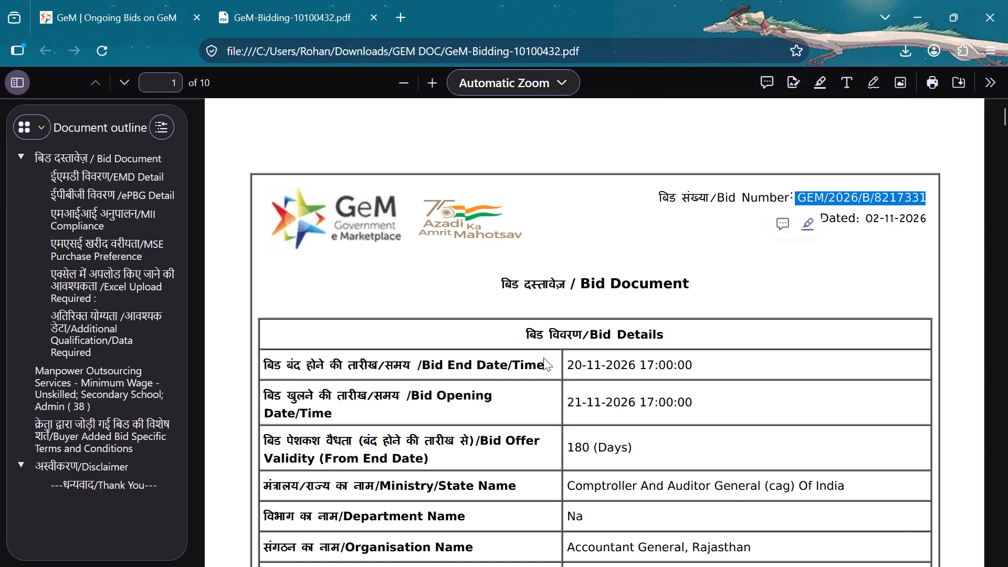
scroll(533, 362, "down", 9)
key("alt+Tab")
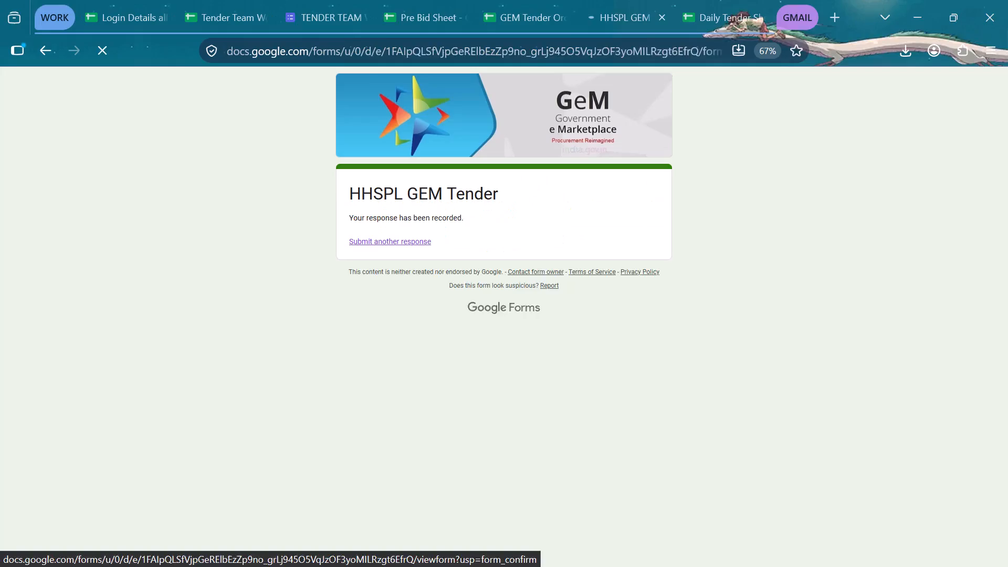
left_click(398, 322, "ctrl")
key("ctrl+v")
key("Tab")
key("m")
Look up the consignee location in the GEM/2026/B/8217331 document and set the form's State to RJ and City to JAIPUR.
key("alt+Tab")
scroll(398, 322, "down", 2)
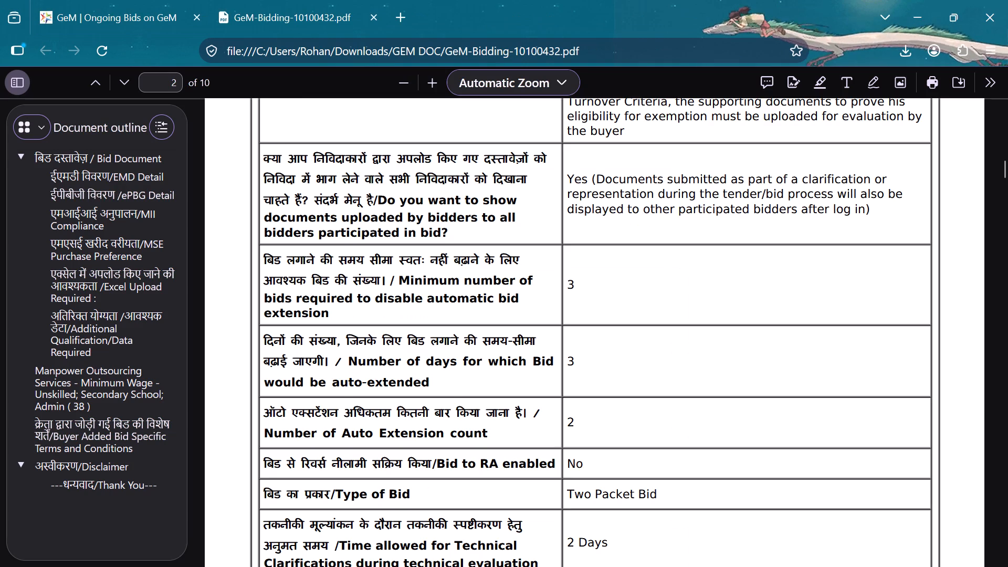
scroll(398, 322, "down", 20)
scroll(398, 322, "down", 4)
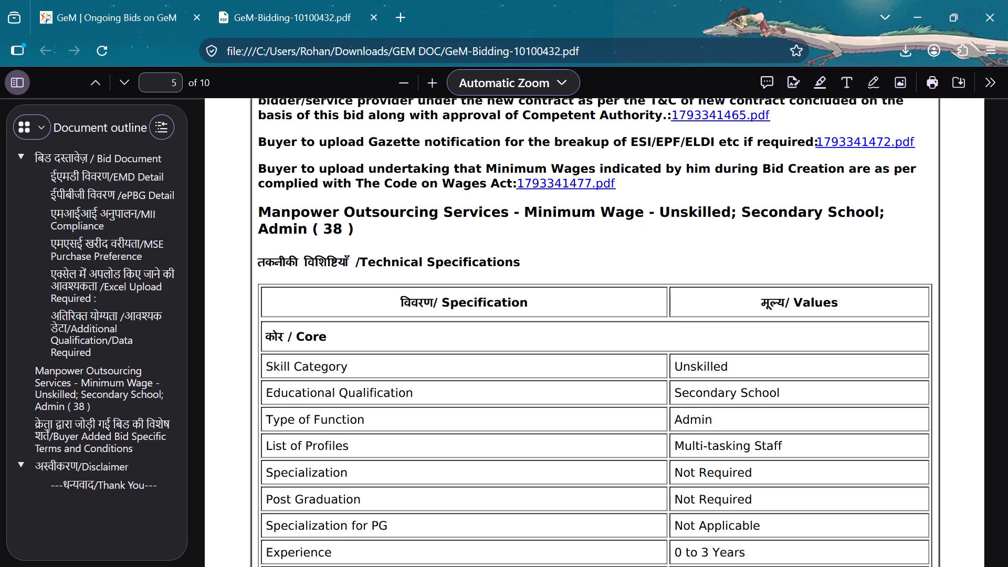
scroll(398, 322, "down", 1)
scroll(458, 344, "down", 3)
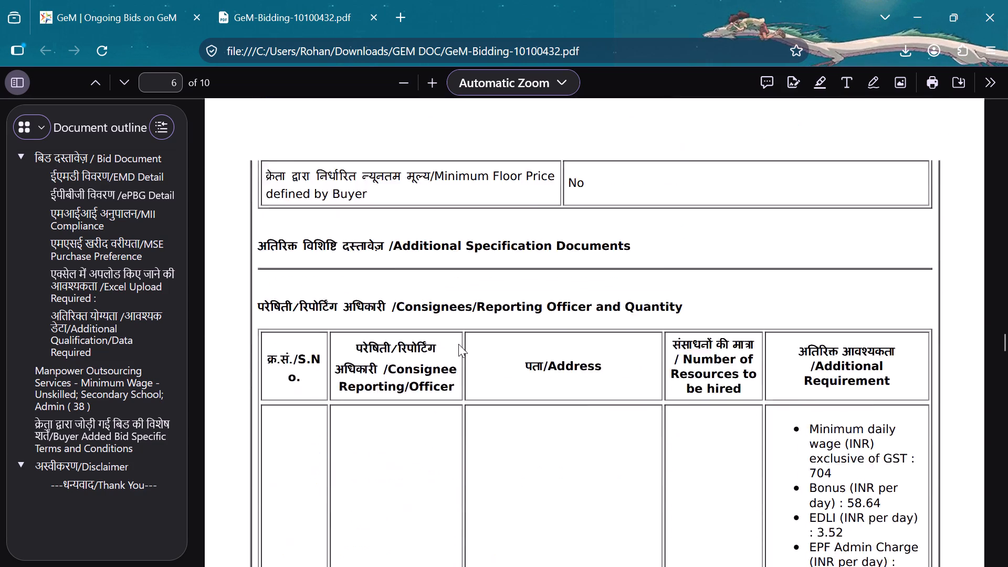
scroll(458, 344, "down", 8)
key("alt+Tab")
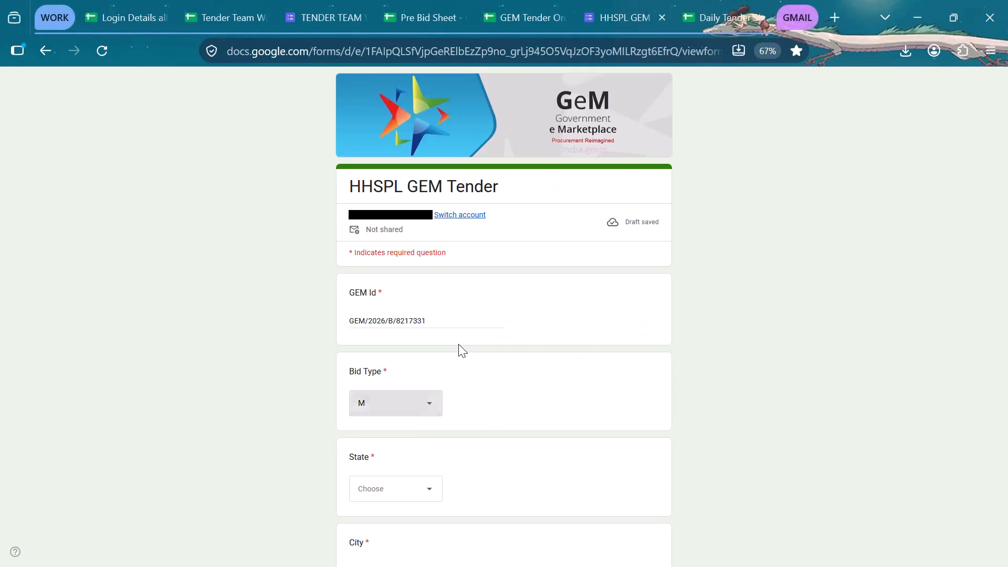
key("alt+Tab")
key("alt+Tab")
key("Tab")
key("r")
key("Tab")
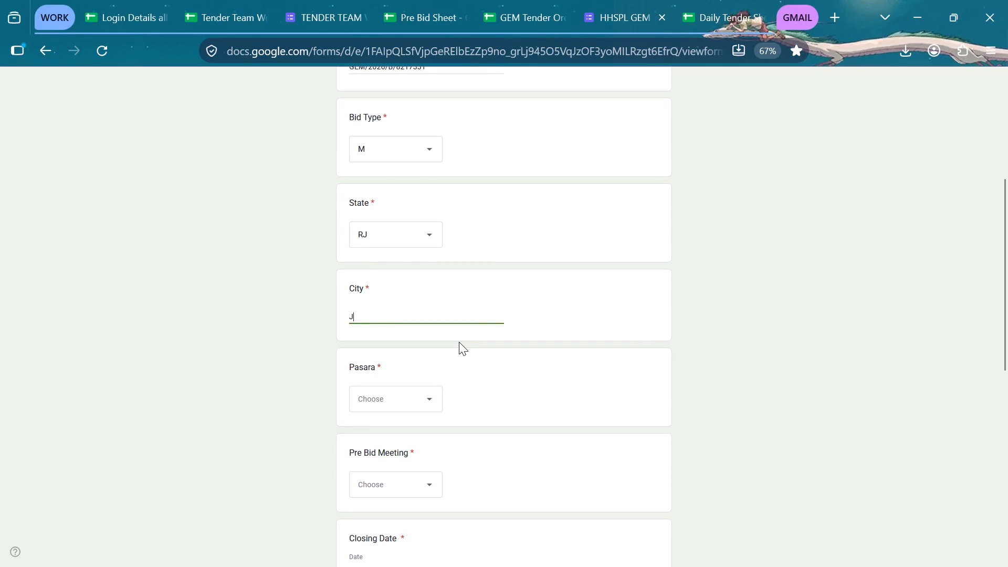
key("BackSpace")
key("BackSpace")
type("AIPUR")
Set both Pasara and Pre Bid Meeting to N for GEM/2026/B/8217331.
key("Tab")
key("n")
key("Tab")
key("n")
Set the form's Closing Date to 20/11/2026 and Quantity to 38 from the GEM/2026/B/8217331 listing entry.
left_click(121, 0)
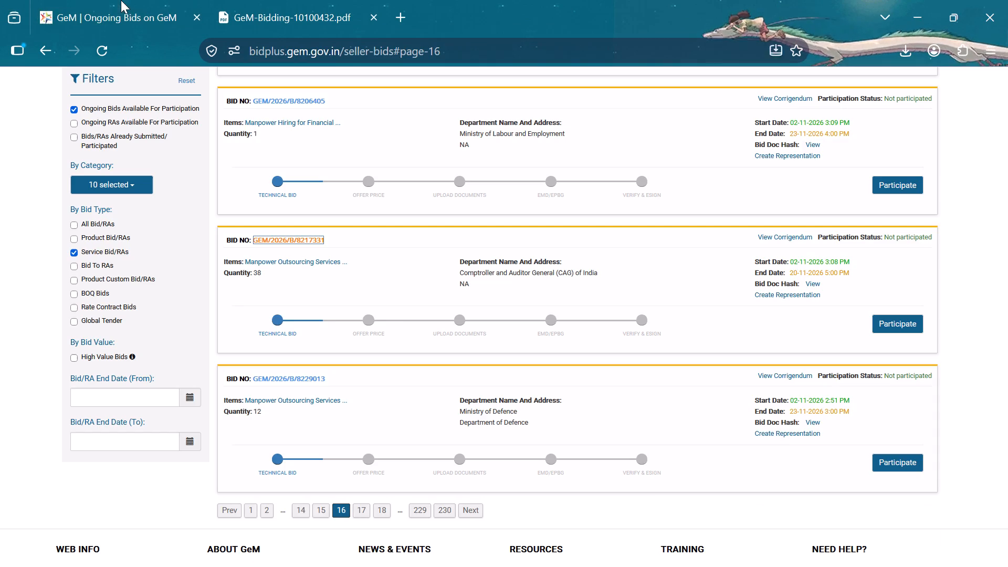
key("alt+Tab")
key("Tab")
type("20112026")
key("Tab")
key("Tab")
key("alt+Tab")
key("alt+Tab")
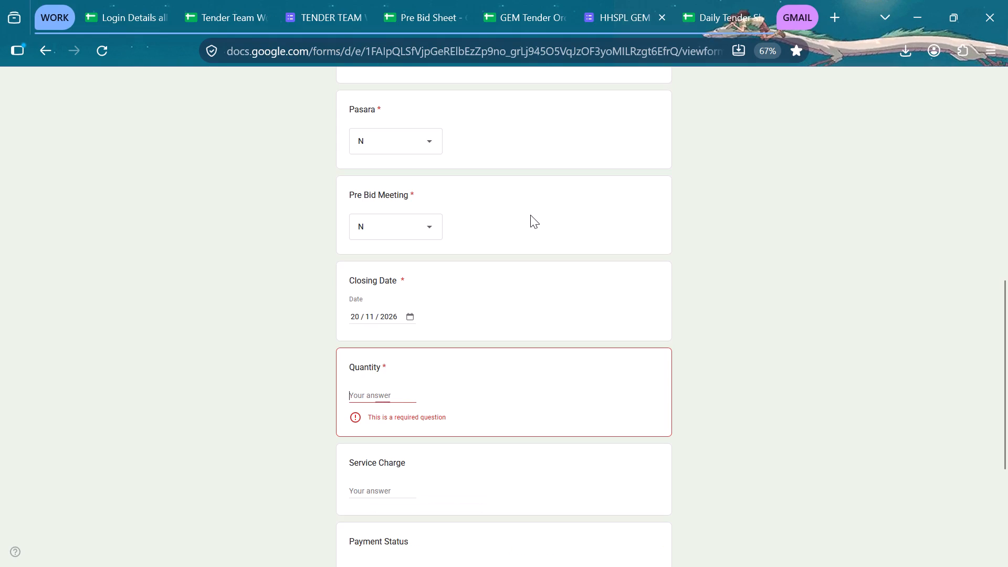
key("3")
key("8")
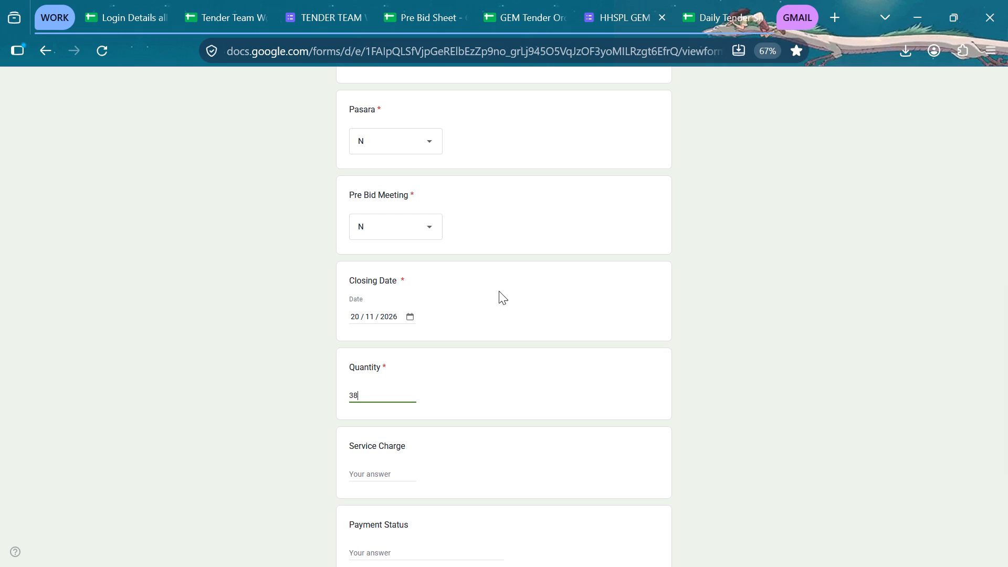
Submit the GEM/2026/B/8217331 response.
scroll(463, 359, "down", 7)
left_click(381, 463)
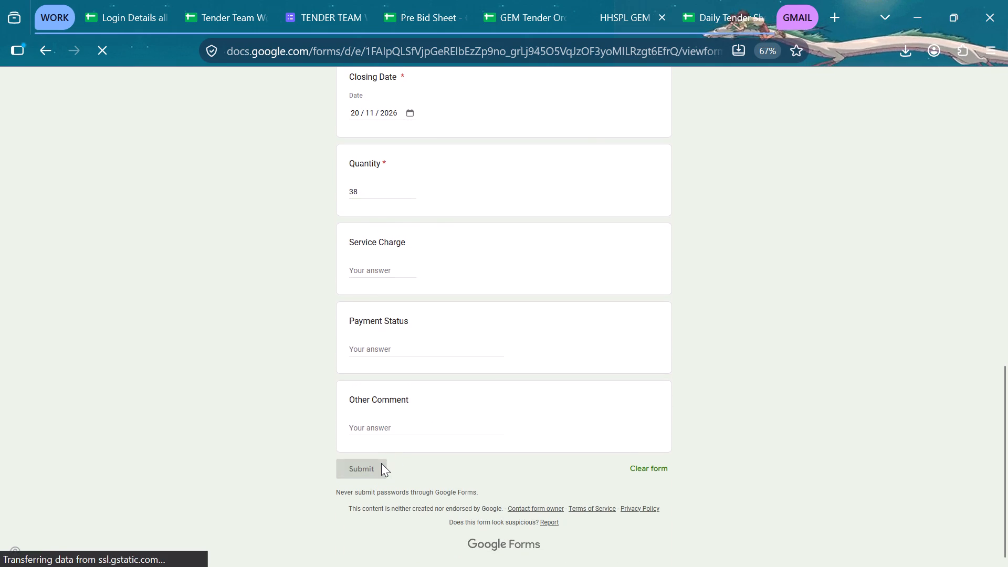
Go to page 15 of the ongoing bids listing and close the GeM-Bidding-10100432.pdf document.
key("alt+Tab")
scroll(361, 275, "up", 3)
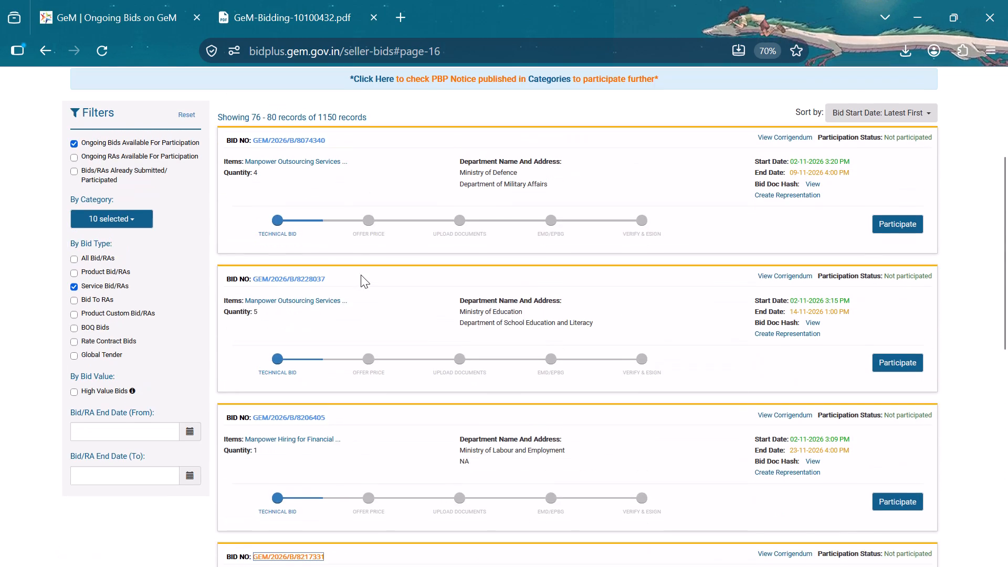
scroll(345, 272, "down", 8)
left_click(327, 318)
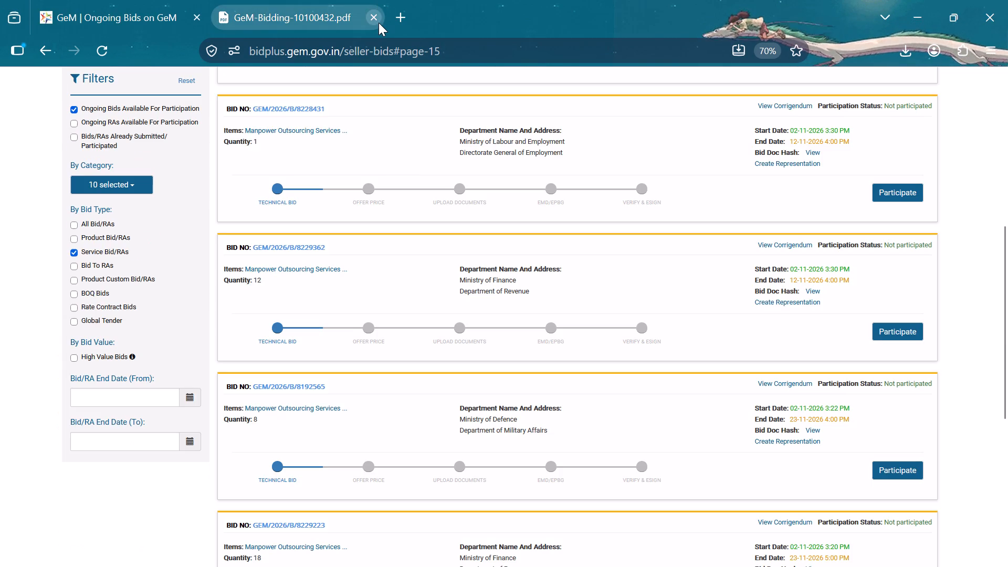
left_click(379, 23)
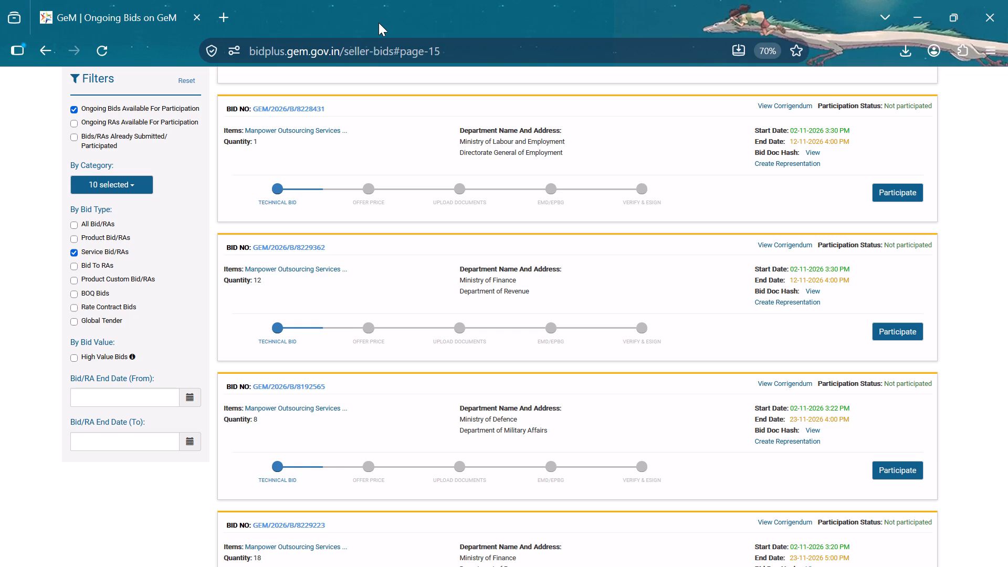
Open the bid document of GEM/2026/B/8229223 from the page 15 listing.
scroll(400, 269, "down", 2)
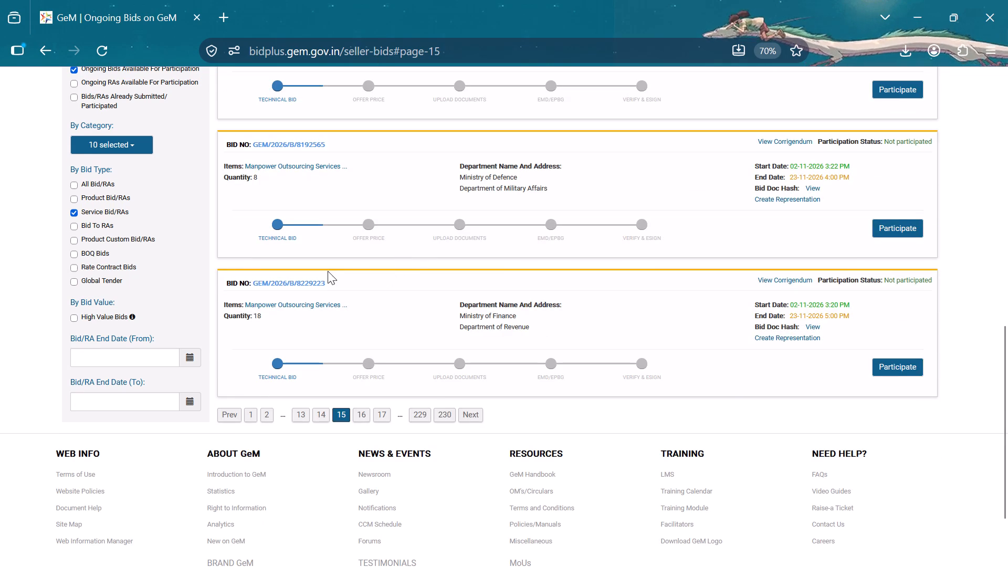
left_click(310, 280)
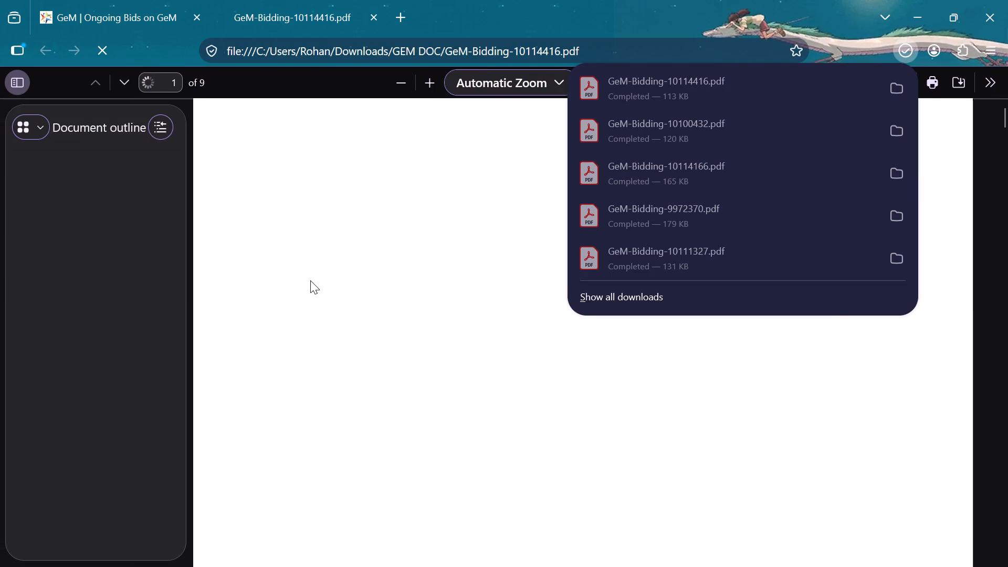
left_click(450, 259)
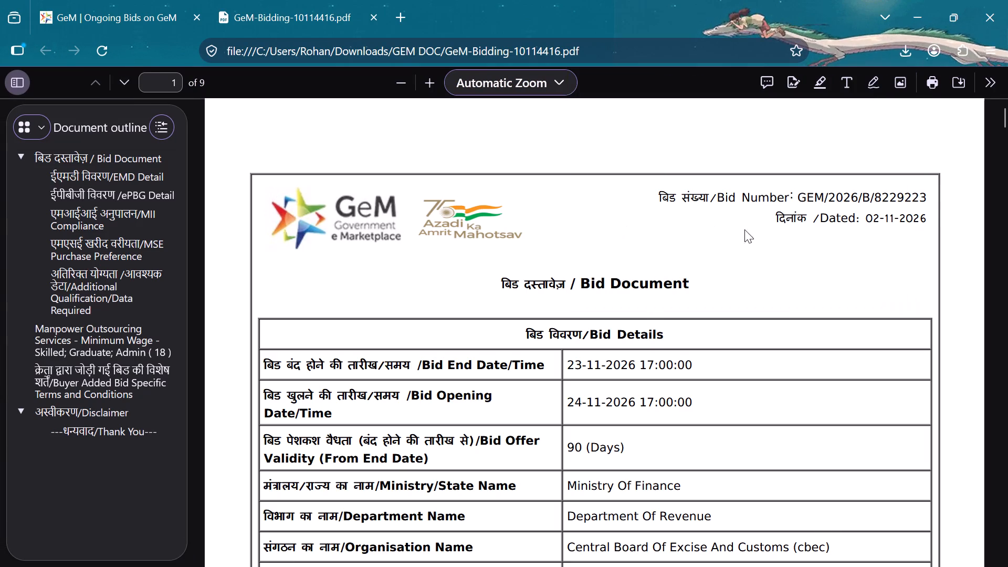
Copy bid number GEM/2026/B/8229223 into another blank response's GEM Id and set the Bid Type to M.
double_click(808, 195)
key("ctrl+shift+Right")
key("ctrl+shift+Right")
key("ctrl+shift+Right")
key("ctrl+c")
key("ctrl+c")
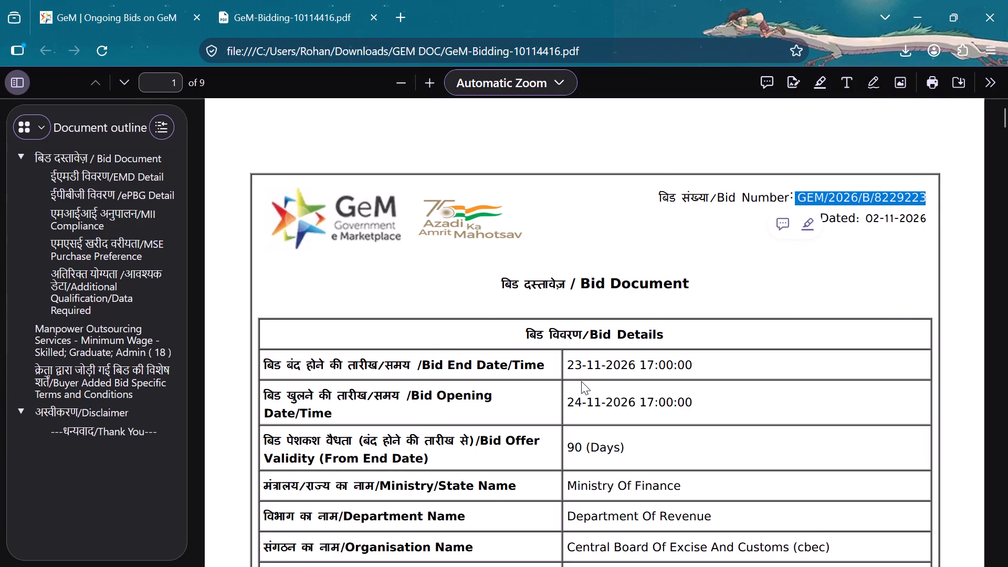
scroll(581, 381, "down", 12)
key("alt+Tab")
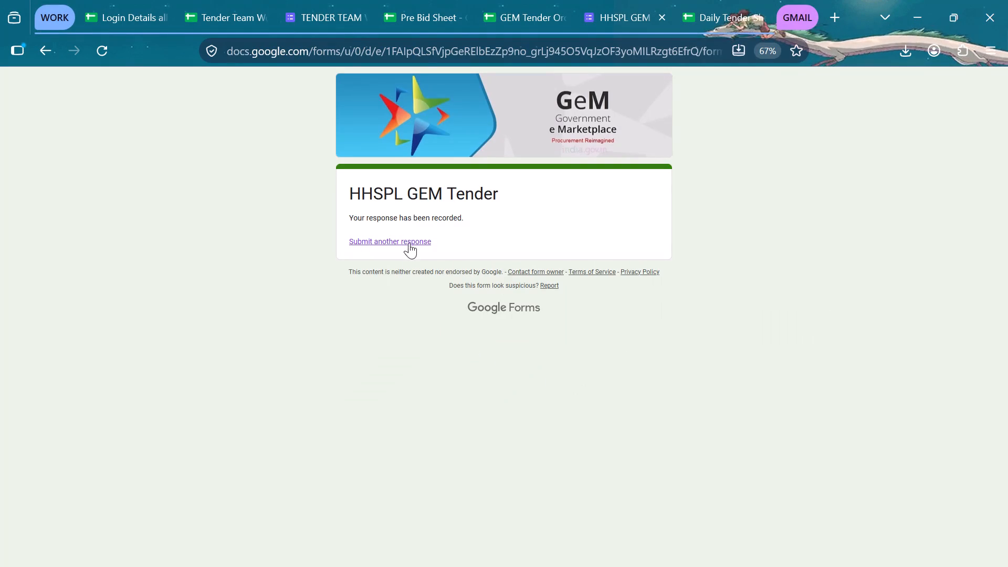
left_click(407, 236)
left_click(407, 240)
key("alt+Tab")
key("alt+Tab")
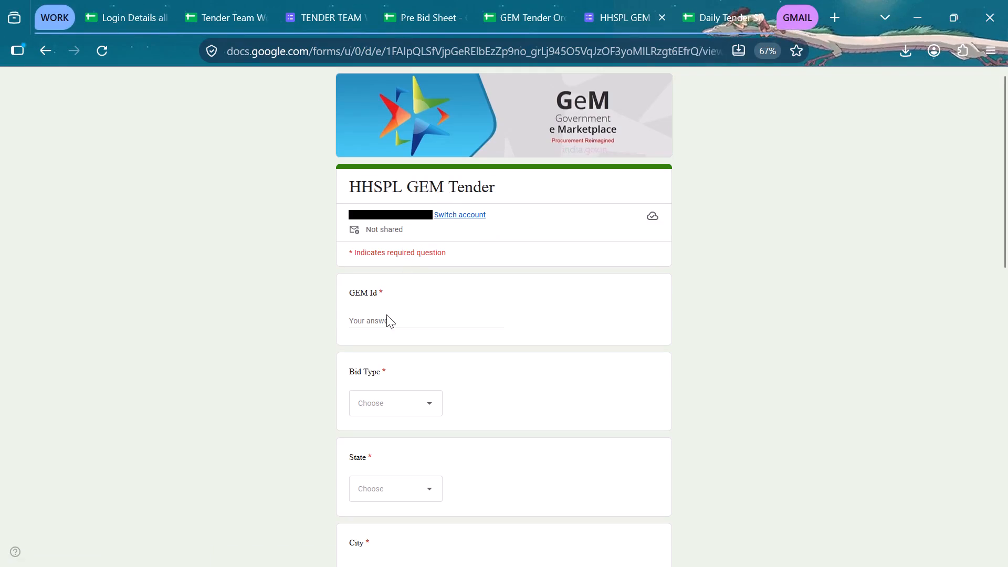
left_click_drag(385, 319, 381, 328)
key("ctrl+v")
key("Tab")
key("m")
Find the consignee address in the GEM/2026/B/8229223 document, set the State to MH and copy Pune into City.
key("alt+Tab")
scroll(381, 328, "down", 20)
scroll(381, 328, "down", 3)
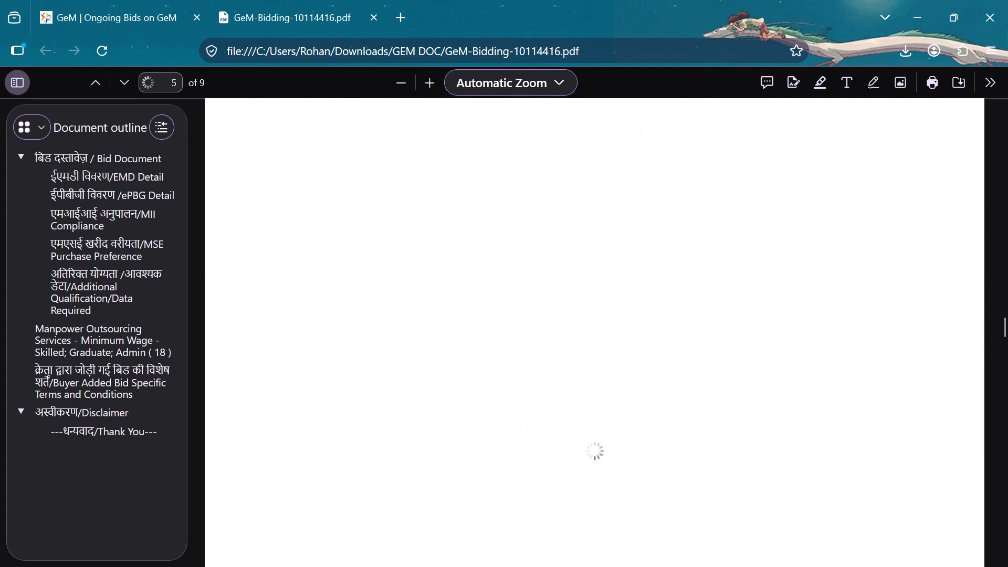
scroll(381, 328, "down", 4)
scroll(617, 319, "down", 7)
left_click(563, 351)
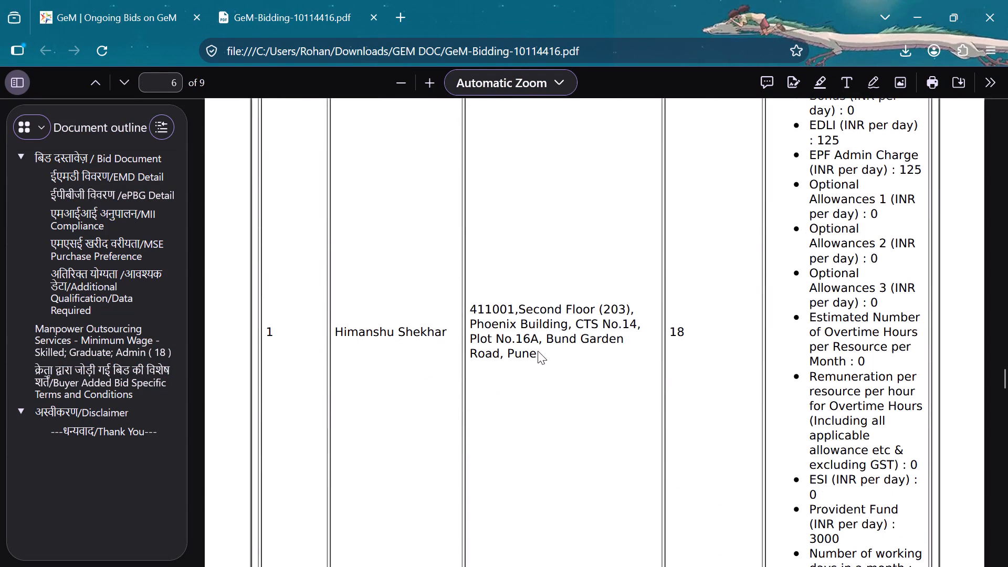
double_click(535, 347)
key("ctrl+c")
key("alt+Tab")
key("Tab")
type("mm")
key("Tab")
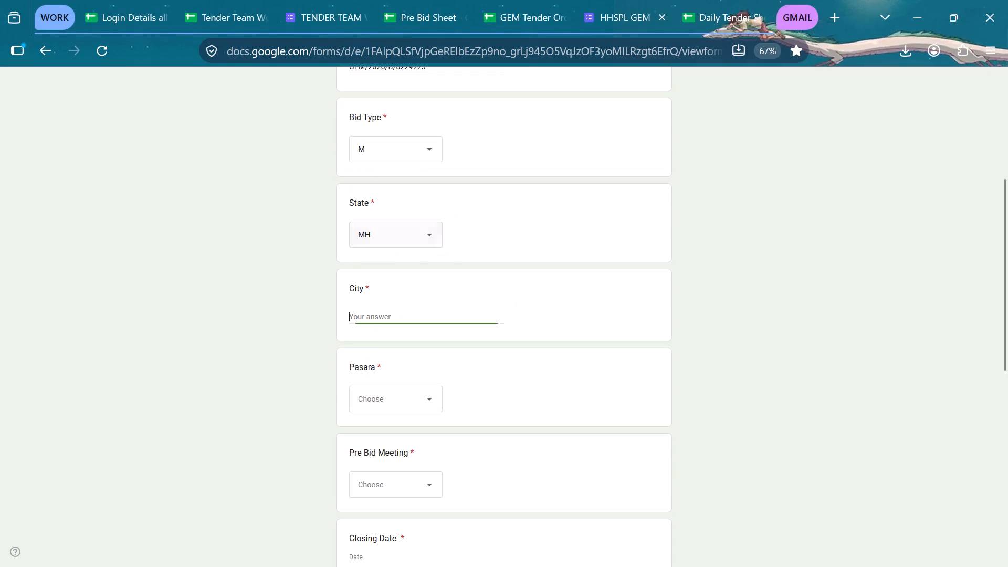
key("ctrl+v")
Set both Pasara and Pre Bid Meeting to N for GEM/2026/B/8229223.
key("Tab")
key("n")
key("Tab")
key("n")
Set the form's Closing Date to 23/11/2026 and Quantity to 18 from the GEM/2026/B/8229223 listing entry.
key("alt+Tab")
left_click(139, 0)
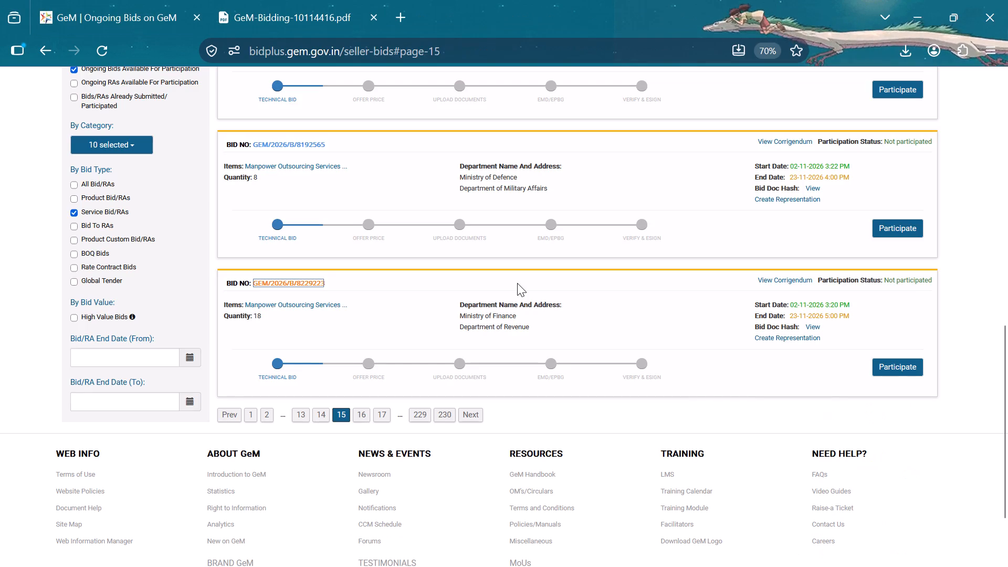
key("alt+Tab")
key("2")
key("Tab")
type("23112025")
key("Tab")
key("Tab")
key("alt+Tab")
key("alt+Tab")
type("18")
left_click(373, 317)
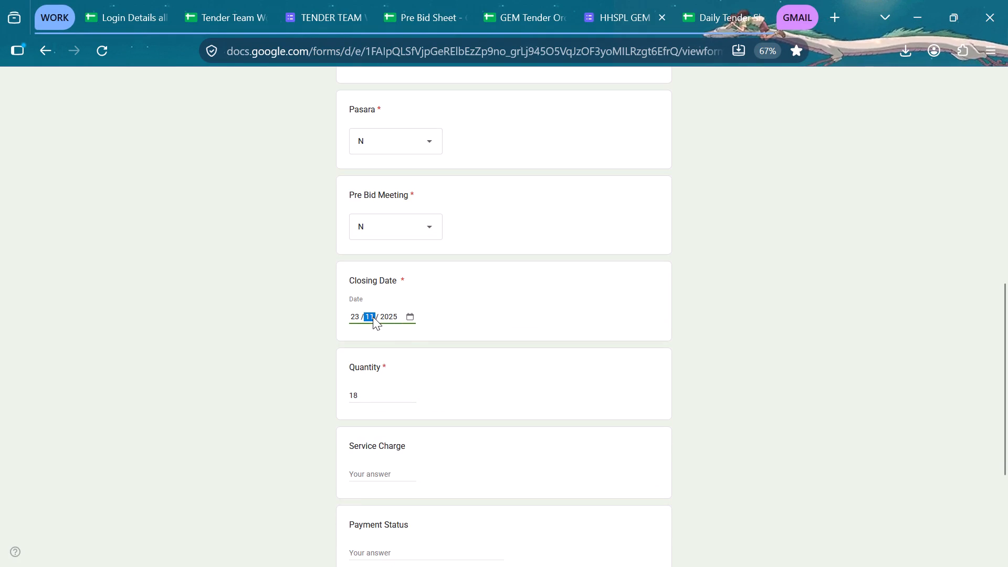
key("Right")
type("2026")
Submit the GEM/2026/B/8229223 response.
scroll(373, 317, "down", 5)
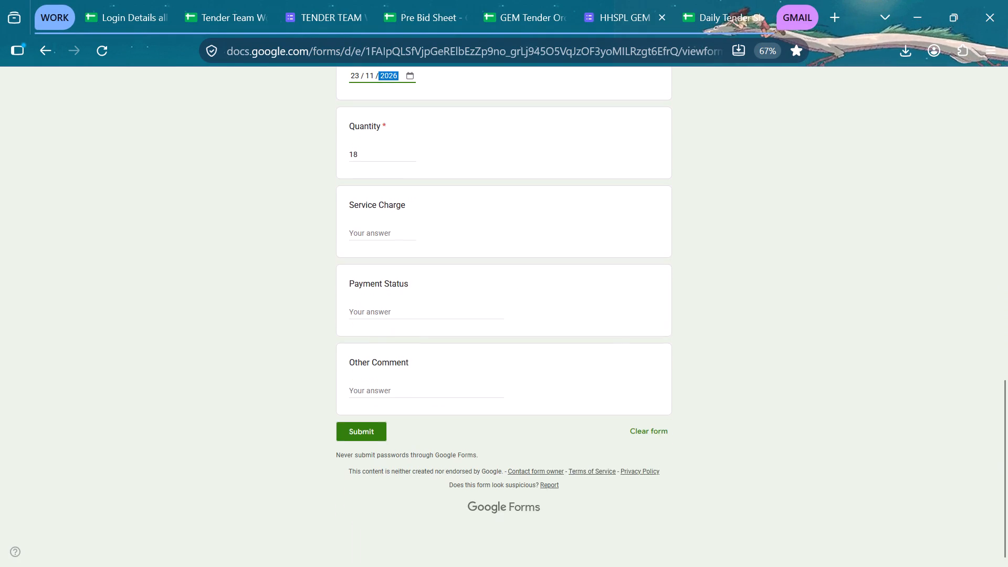
left_click(374, 471)
Open the bid document of GEM/2026/B/8192565 from the page 15 listing and close the GeM-Bidding-10114416.pdf document.
key("alt+Tab")
scroll(308, 298, "up", 2)
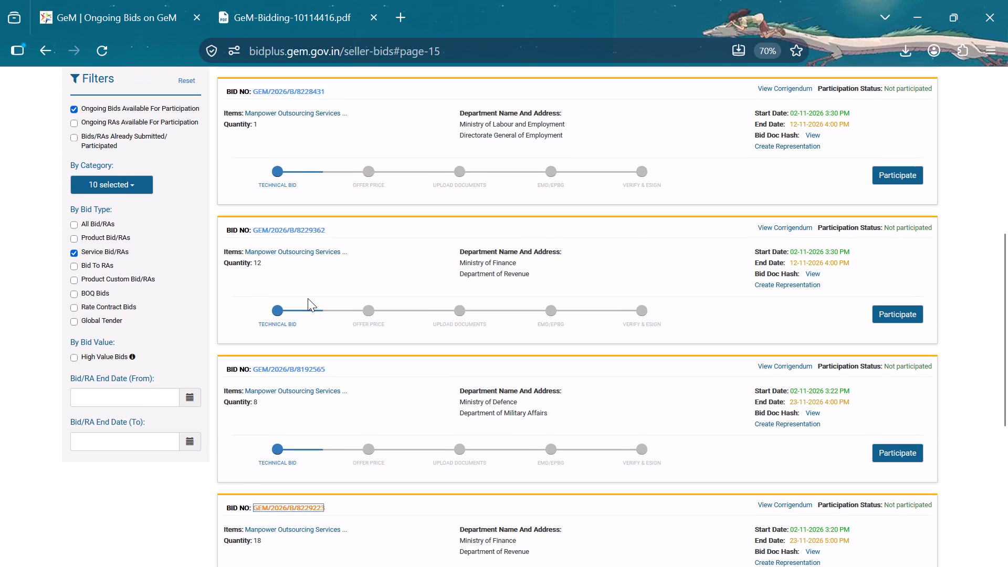
left_click(286, 379)
left_click(286, 369)
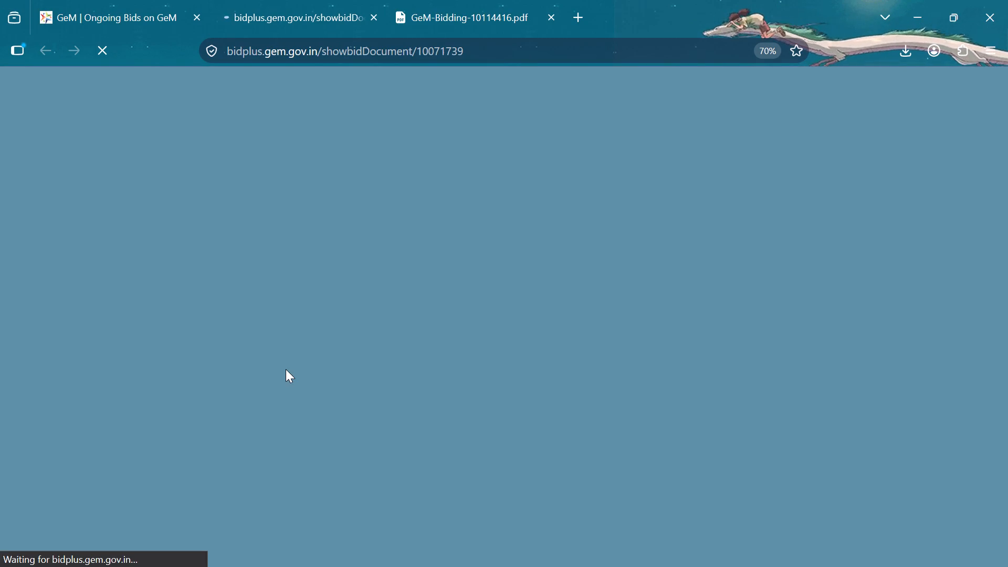
left_click(337, 295)
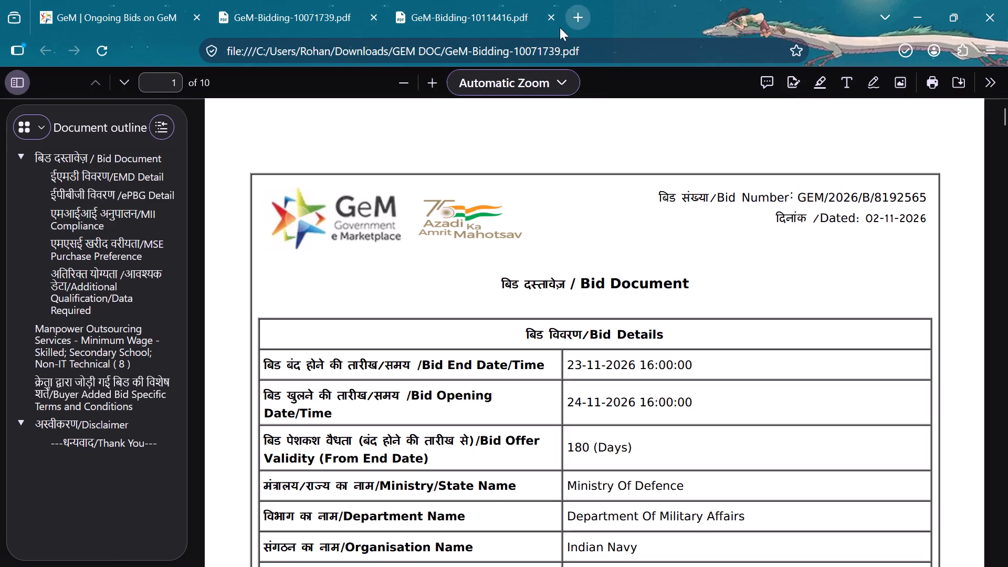
left_click(544, 16)
Copy bid number GEM/2026/B/8192565 from its document and check the required staff profile in the technical specifications.
double_click(806, 195)
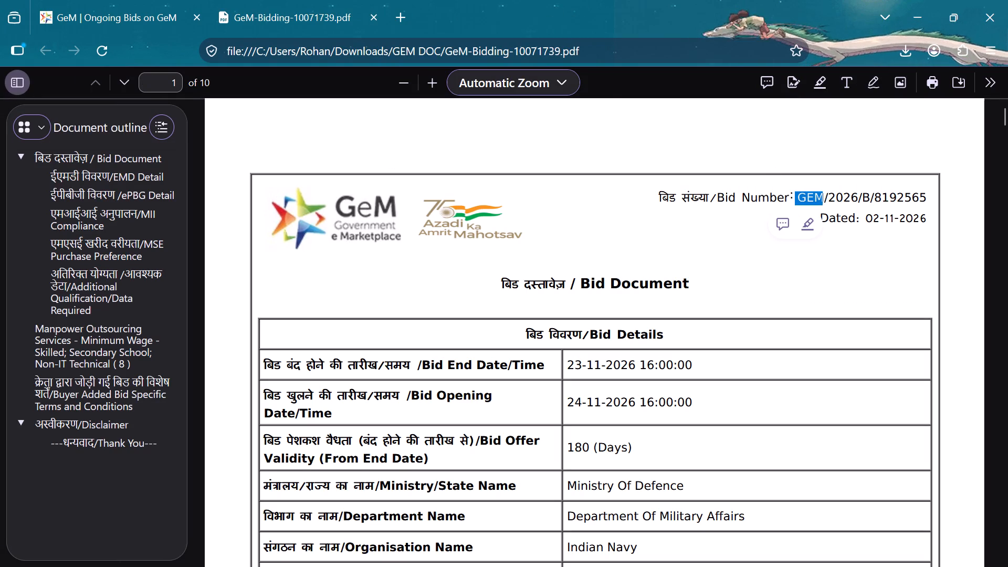
key("ctrl+shift+Right")
key("ctrl+shift+Right")
key("ctrl+shift+Right")
key("ctrl+c")
key("ctrl+c")
scroll(517, 402, "down", 9)
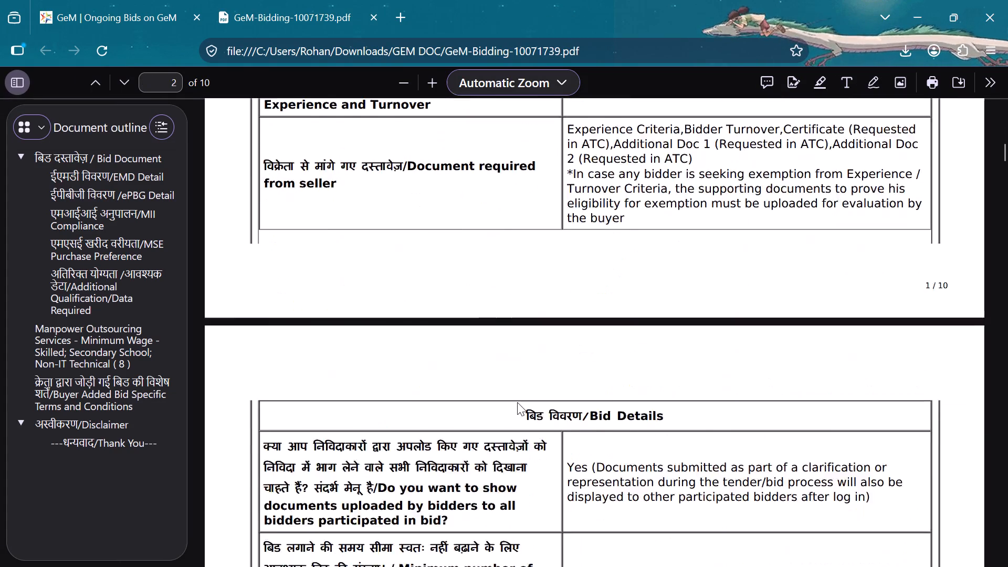
scroll(517, 402, "down", 5)
scroll(517, 402, "down", 18)
scroll(517, 402, "up", 1)
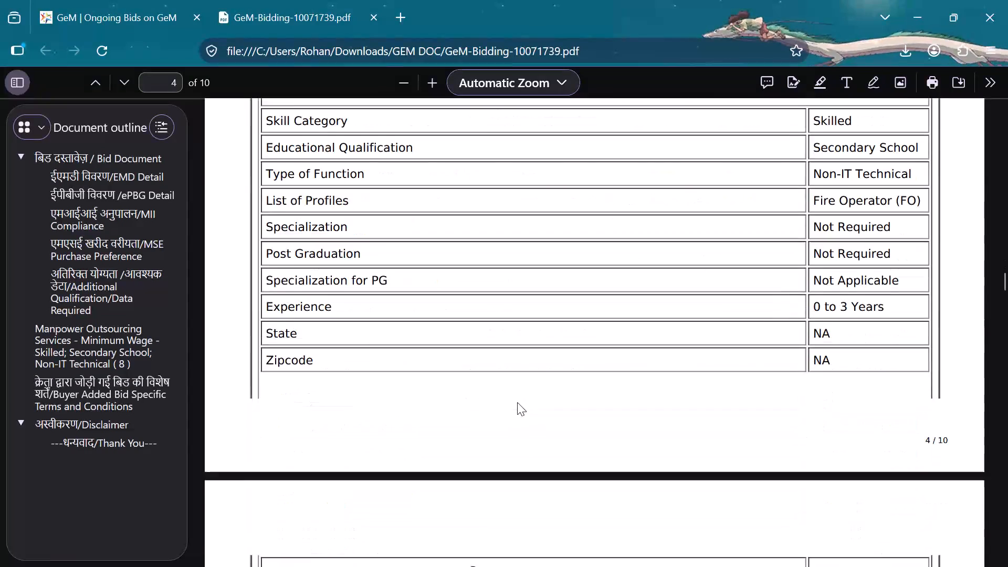
scroll(517, 402, "up", 1)
Start another blank response with GEM Id GEM/2026/B/8192565 and Bid Type S.
key("alt+Tab")
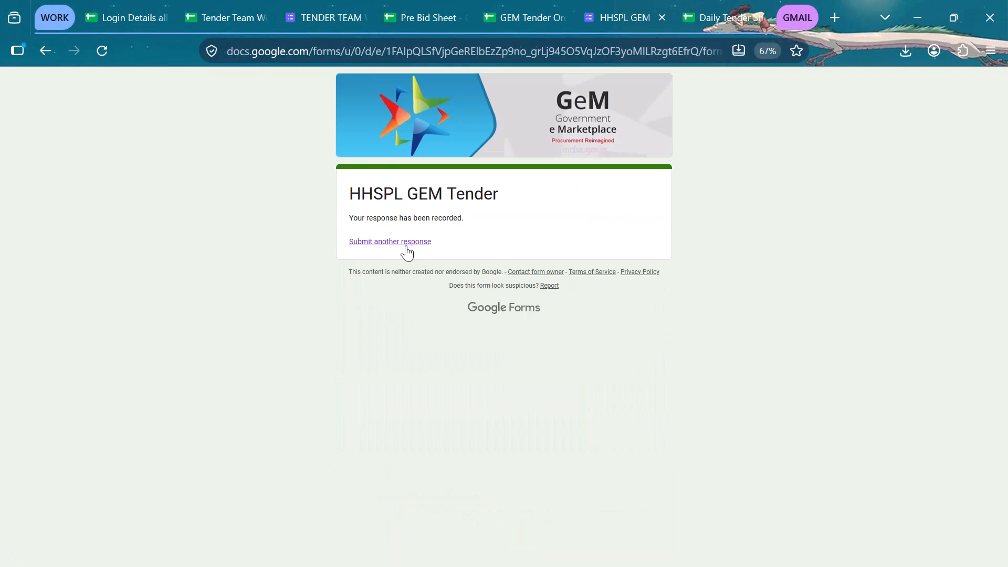
left_click(405, 244)
key("alt+Tab")
key("alt+Tab")
left_click(377, 316)
key("ctrl+v")
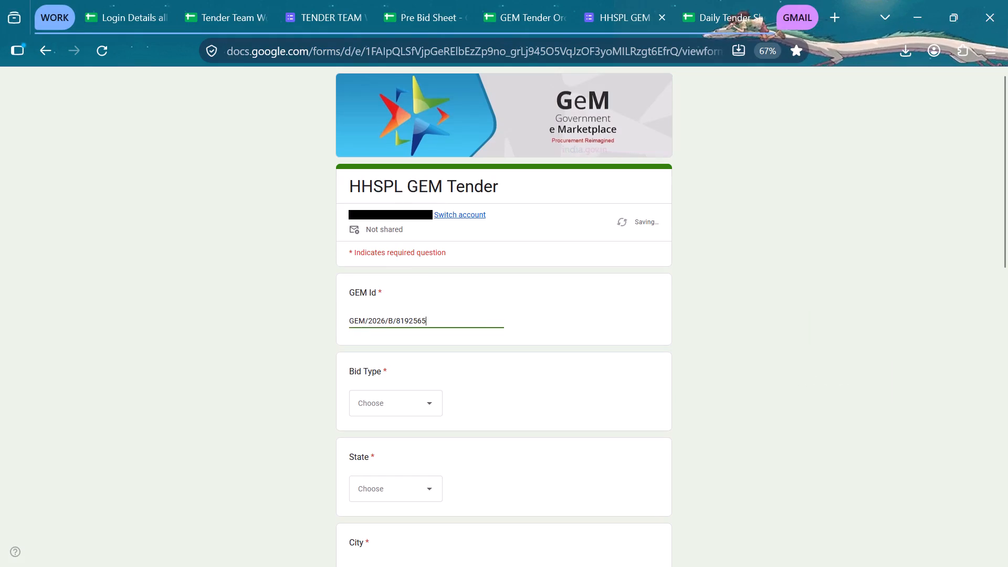
key("Tab")
key("s")
Review the buyer-added terms of GEM/2026/B/8192565, follow its uploaded ATC document link, and close GeM-Bidding-10071739.pdf.
key("alt+Tab")
key("ctrl+Down")
scroll(522, 301, "up", 3)
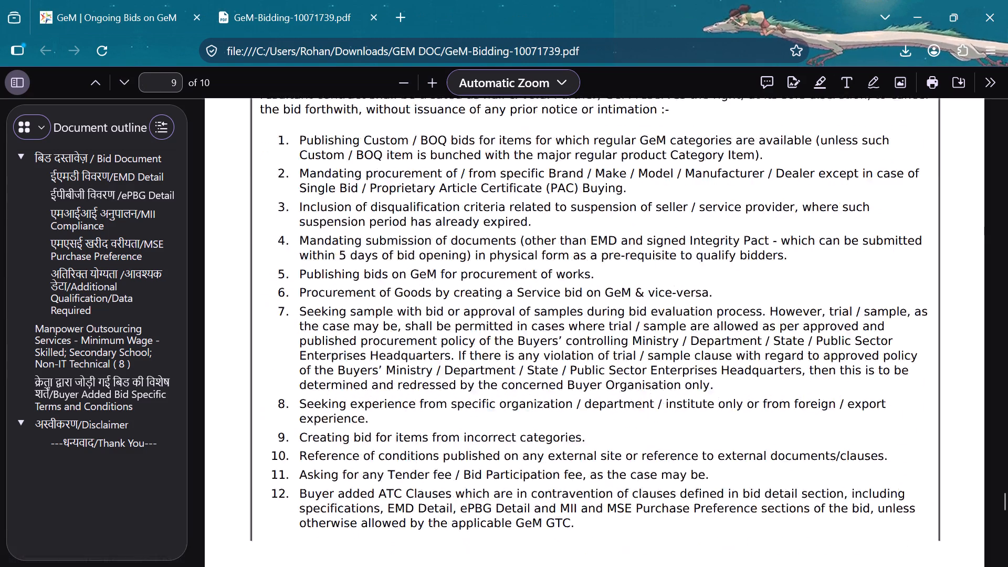
scroll(522, 301, "up", 15)
scroll(522, 301, "down", 1)
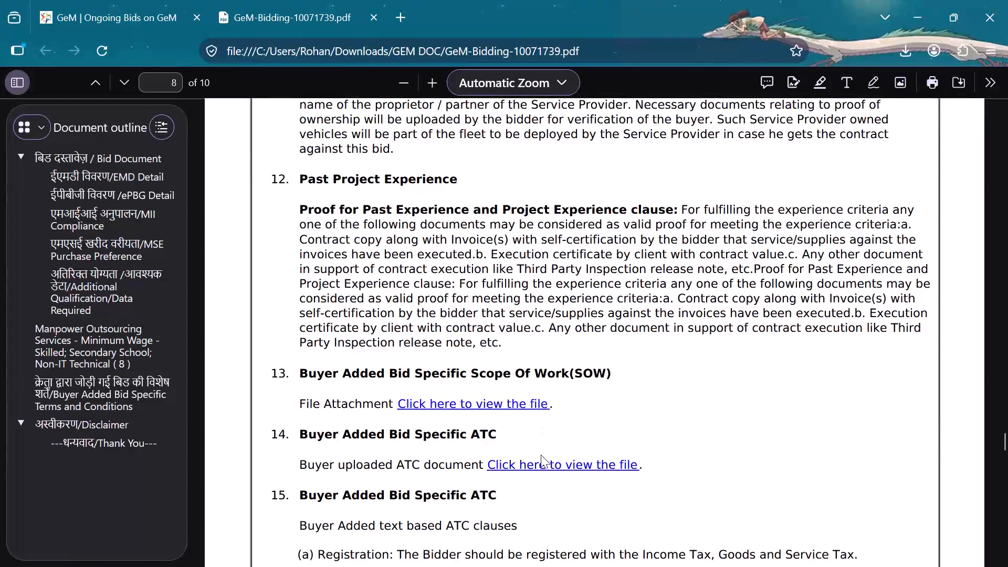
left_click(540, 458)
scroll(540, 458, "up", 14)
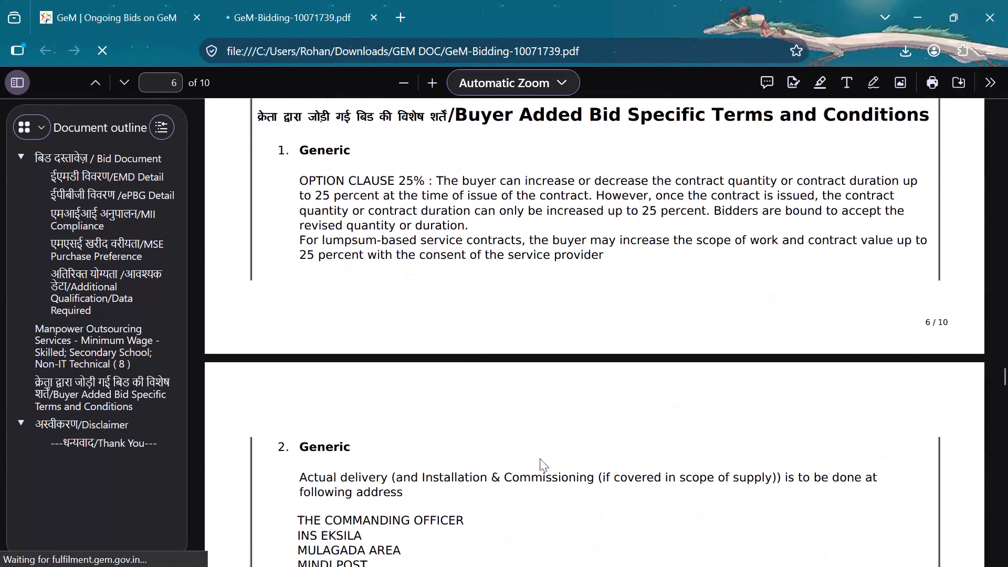
scroll(540, 458, "up", 6)
left_click(375, 22)
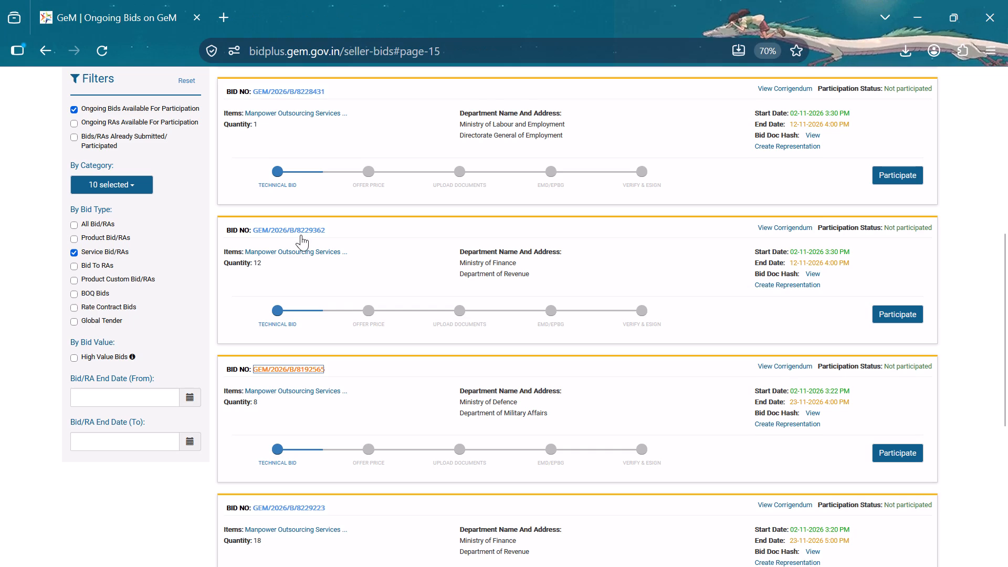
Open the bid document of GEM/2026/B/8229362 from the page 15 listing.
scroll(301, 235, "up", 2)
left_click(304, 310)
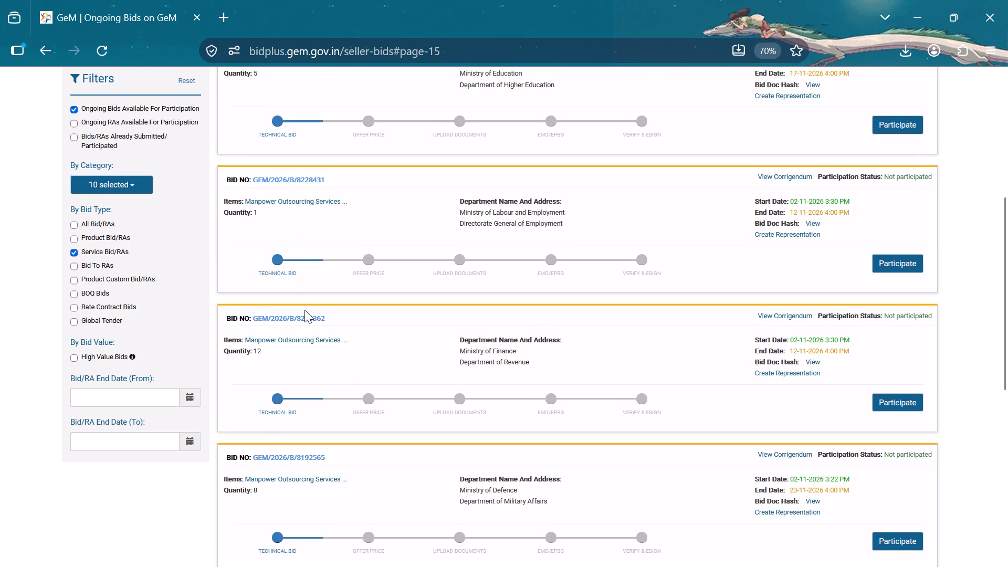
left_click(304, 310)
scroll(304, 310, "up", 1)
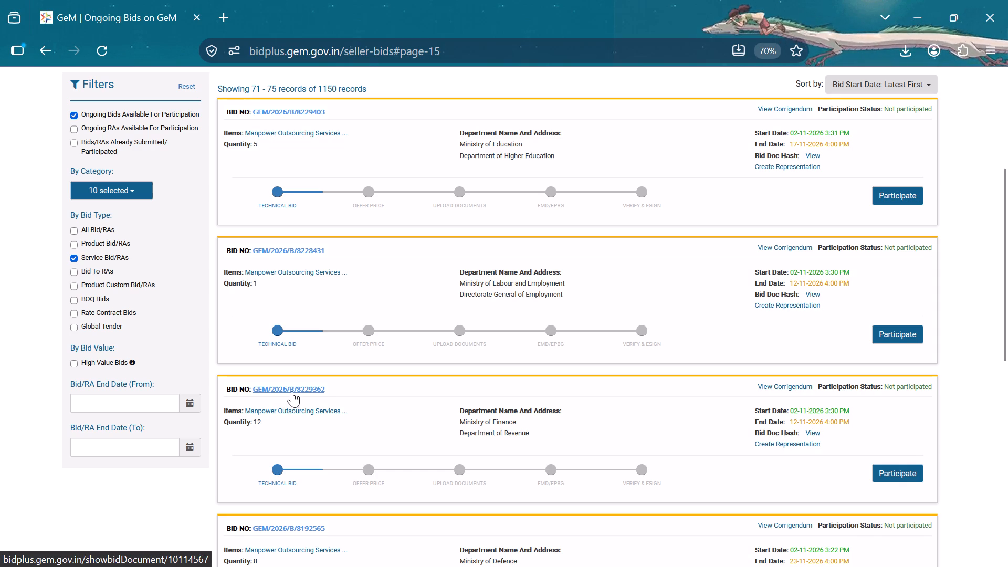
left_click(292, 391)
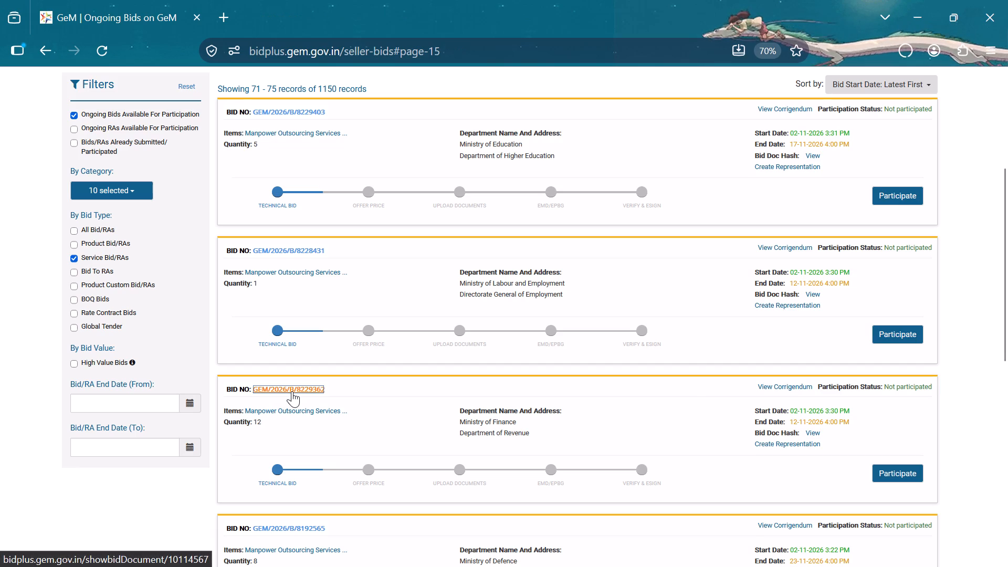
left_click(391, 317)
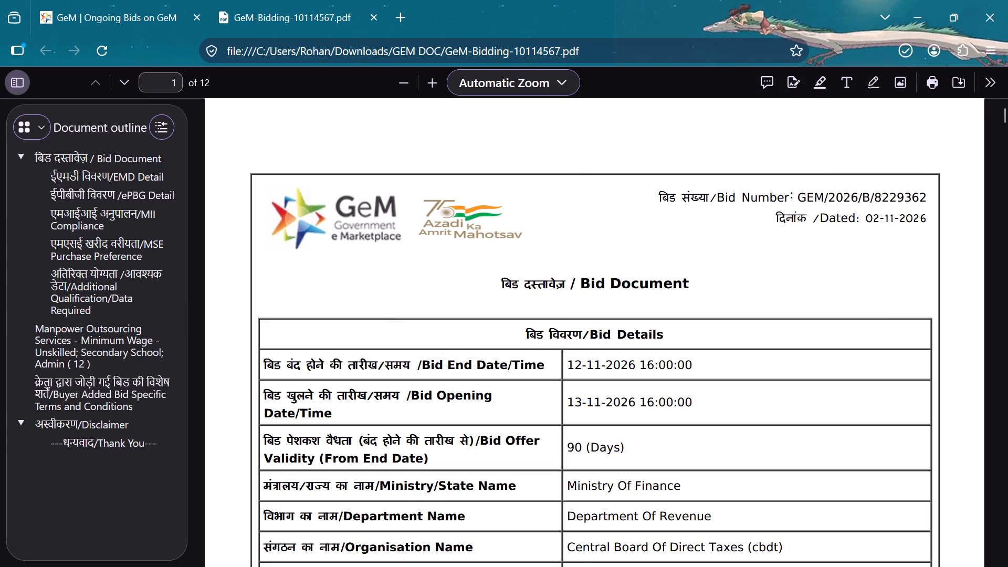
Replace the GEM Id in the open form response with GEM/2026/B/8229362 copied from its document, and set Bid Type to M.
double_click(805, 197)
key("ctrl+shift+Right")
key("ctrl+shift+Right")
key("ctrl+shift+Right")
key("ctrl+c")
key("ctrl+c")
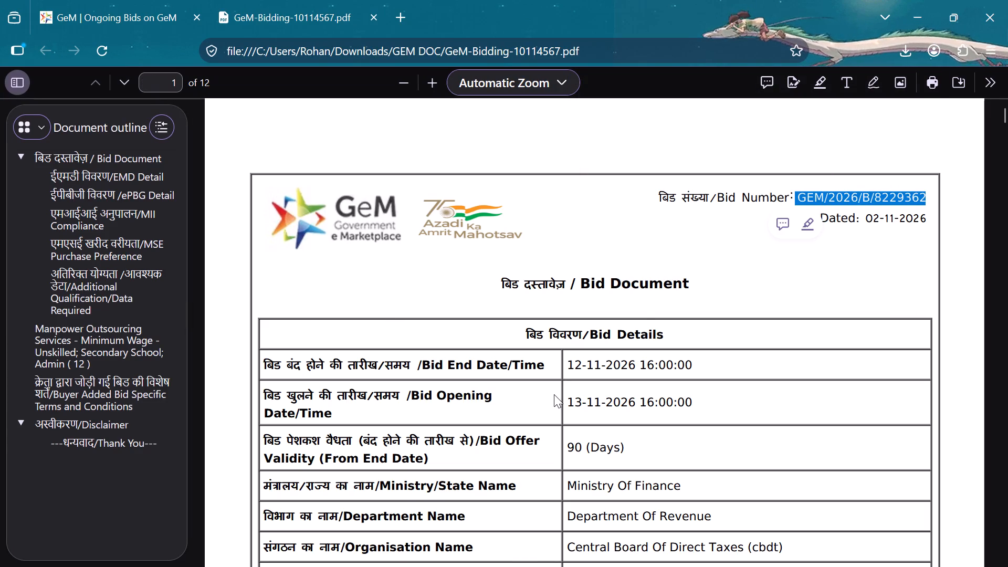
scroll(554, 394, "down", 13)
key("alt+Tab")
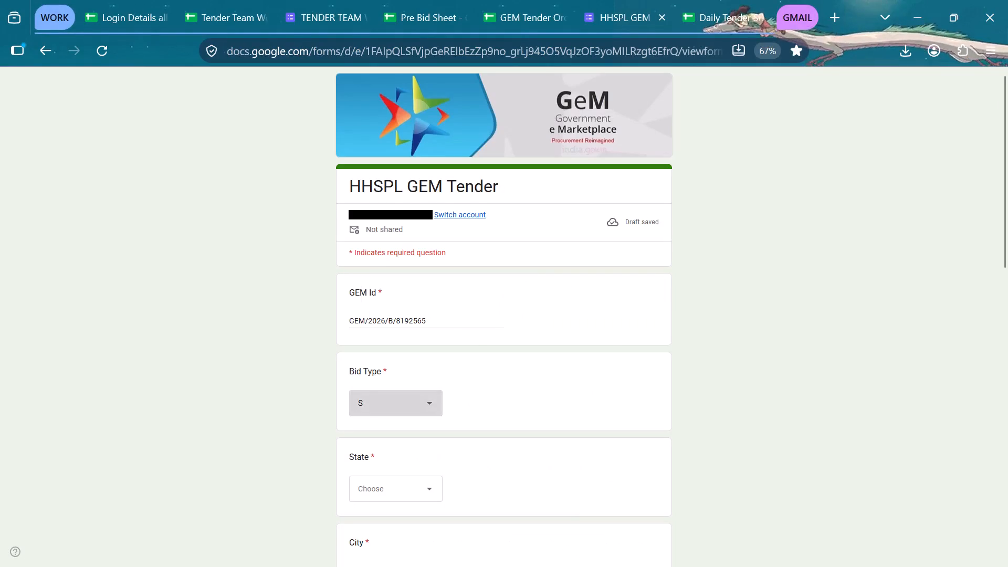
left_click(459, 318)
key("ctrl+a")
key("ctrl+v")
key("Tab")
key("m")
Find the consignee location in the bid document and enter State GJ and City Ahmedabad in the form.
key("alt+Tab")
scroll(459, 318, "down", 20)
scroll(459, 318, "down", 10)
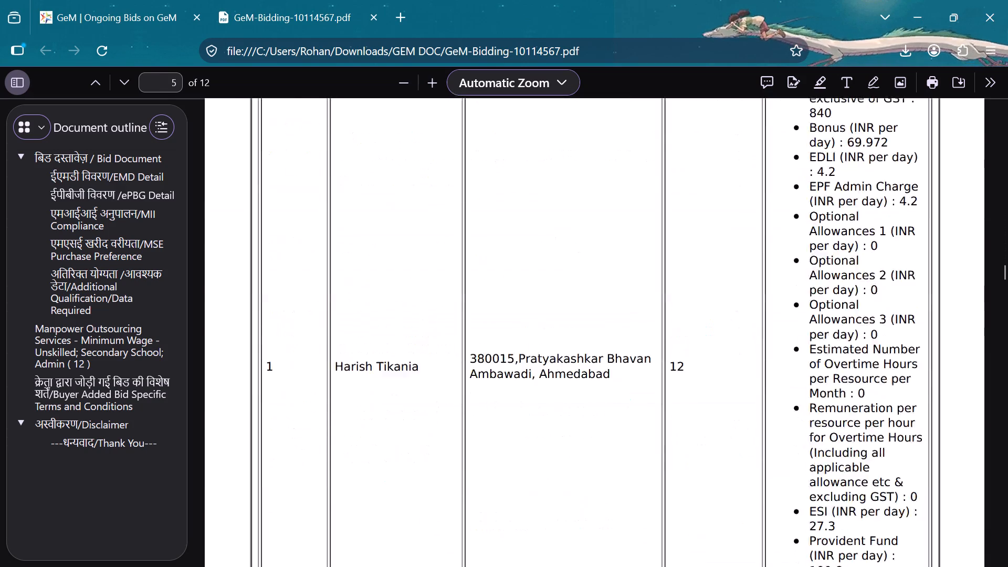
scroll(459, 318, "down", 1)
scroll(459, 318, "up", 6)
double_click(577, 274)
key("ctrl+c")
key("alt+Tab")
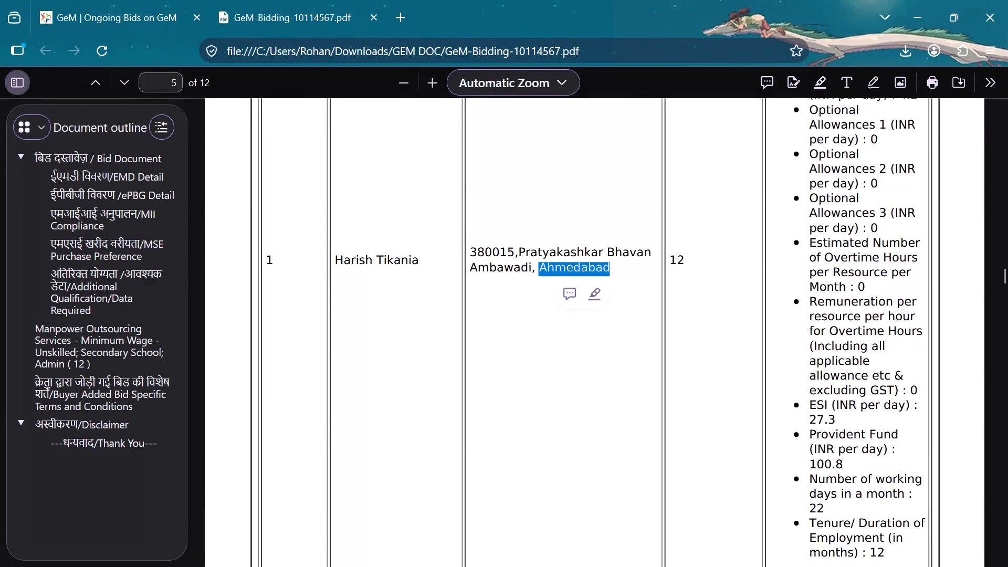
key("Tab")
type("gj")
key("Tab")
key("ctrl+v")
Set both Pasara and Pre Bid Meeting to N in the form.
key("Tab")
key("n")
key("Tab")
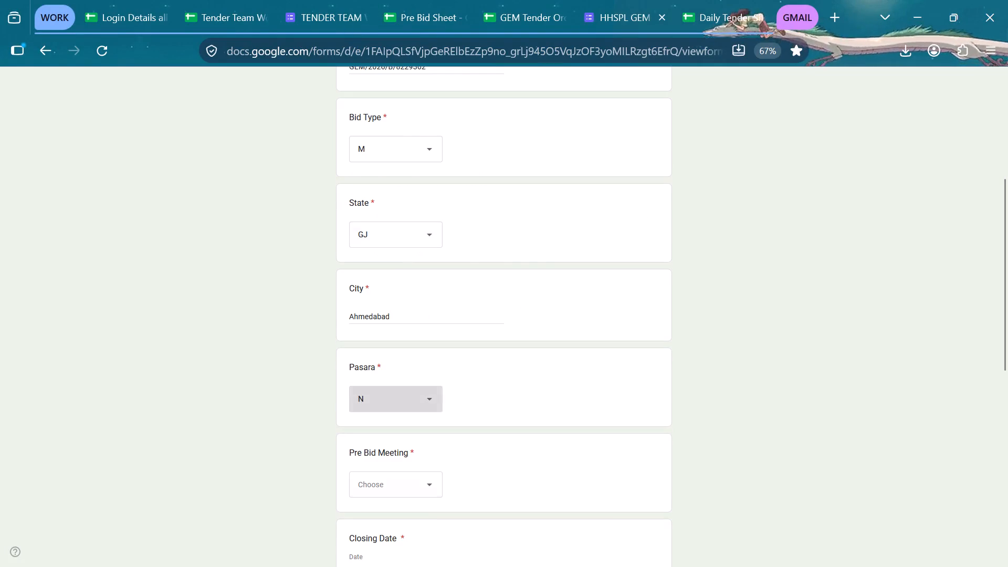
key("n")
Enter the Closing Date 12/11/2026 and Quantity 12 from the bid's entry in the page 15 listing.
key("alt+Tab")
left_click(51, 0)
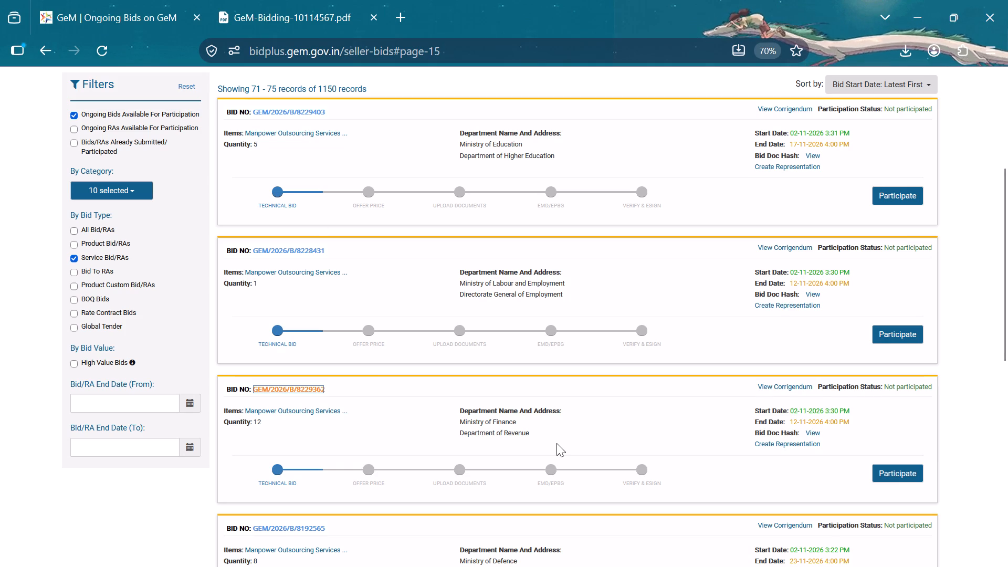
key("alt+Tab")
key("Tab")
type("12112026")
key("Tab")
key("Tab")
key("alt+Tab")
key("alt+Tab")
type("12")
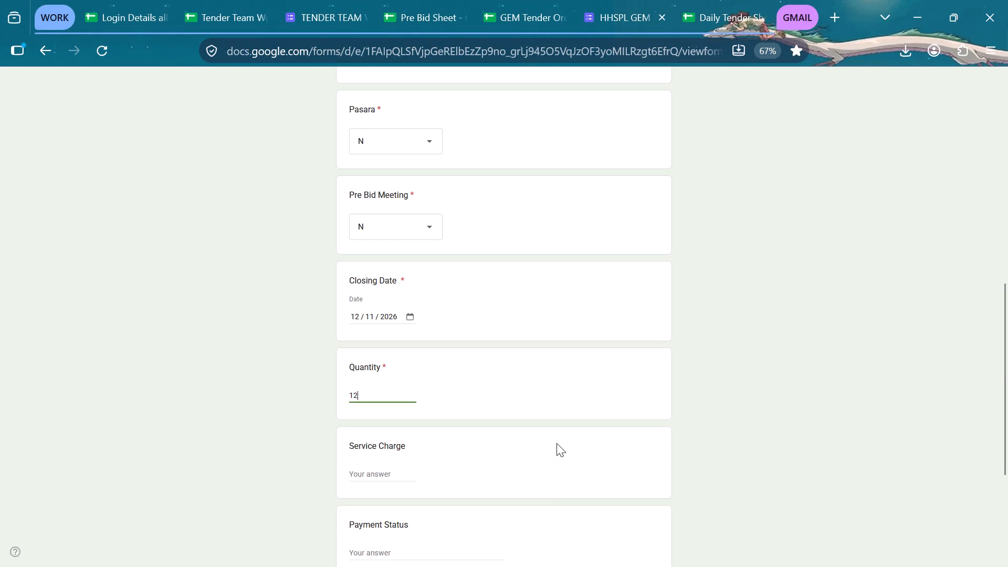
Submit the GEM/2026/B/8229362 response.
scroll(556, 443, "down", 9)
left_click(383, 470)
Open page 14 of the ongoing service bids listing.
key("alt+Tab")
scroll(383, 470, "down", 8)
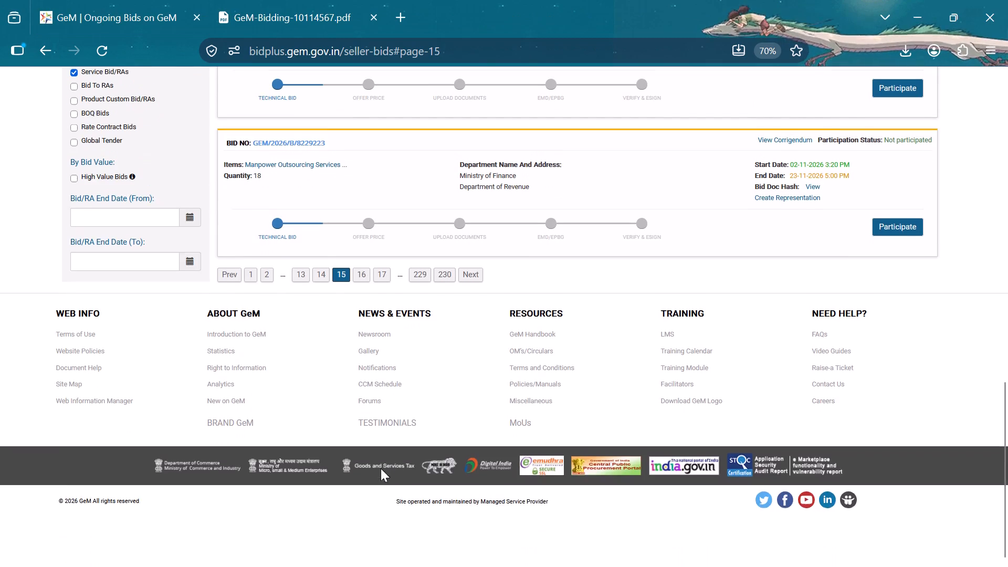
left_click(324, 320)
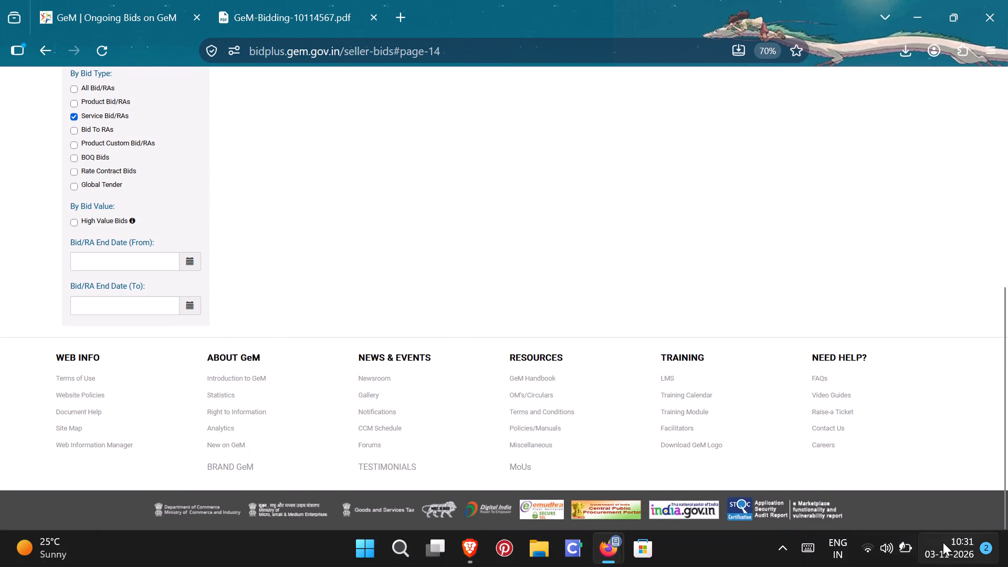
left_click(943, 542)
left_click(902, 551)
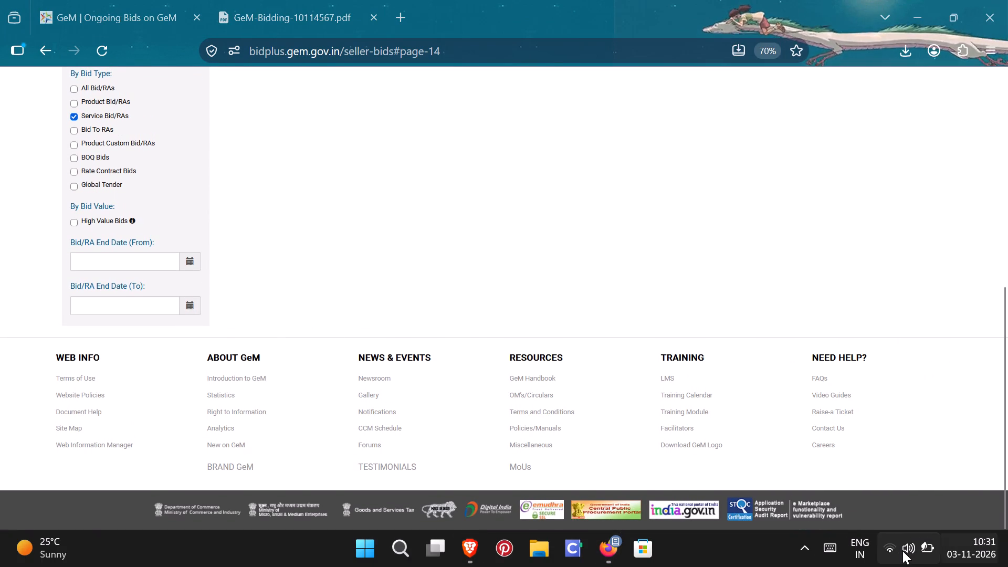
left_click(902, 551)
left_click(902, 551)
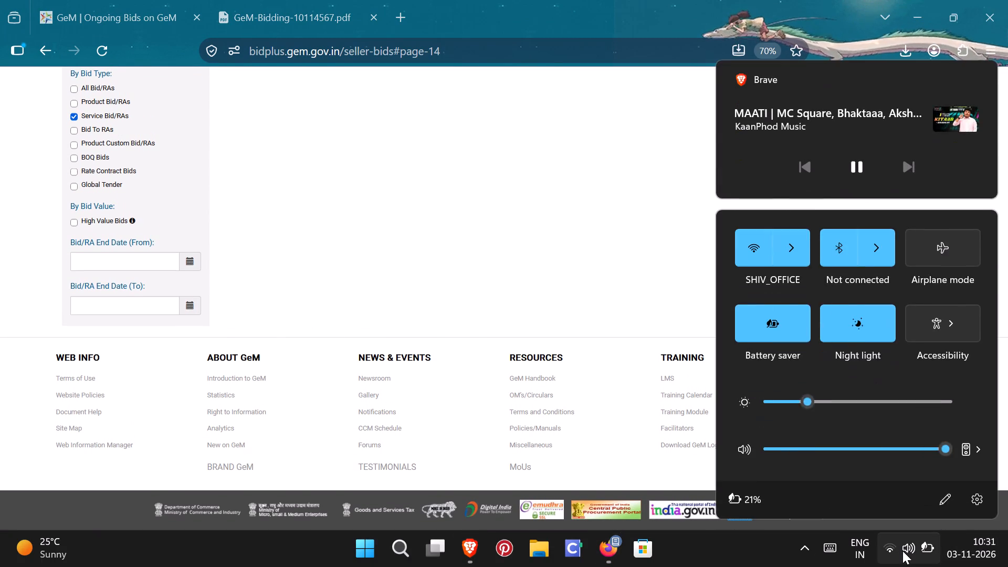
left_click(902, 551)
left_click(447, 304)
Open the bid document of GEM/2026/B/8207119 from the page 14 listing and close the GeM-Bidding-10114567.pdf document.
scroll(447, 304, "up", 1)
scroll(381, 292, "down", 1)
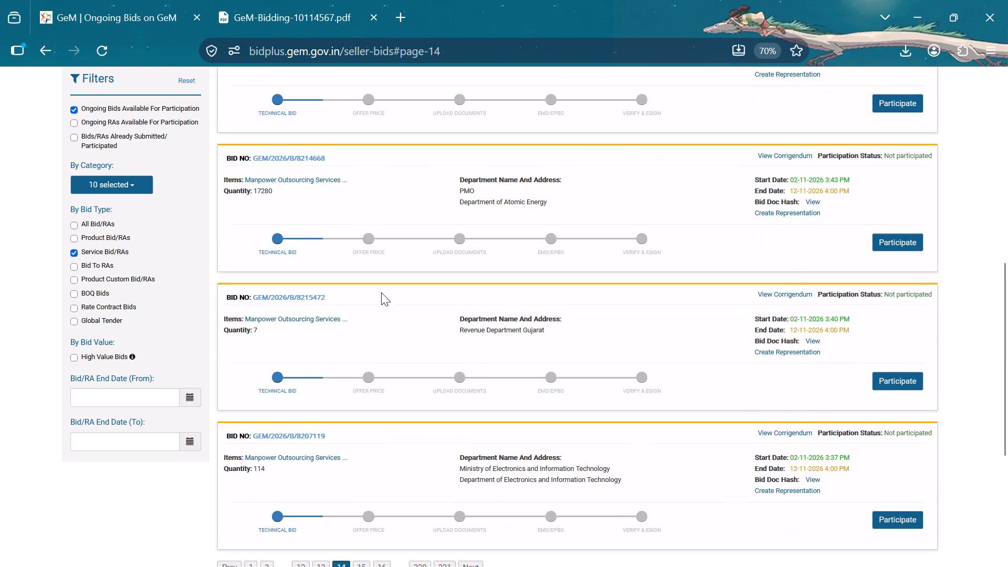
scroll(344, 288, "down", 1)
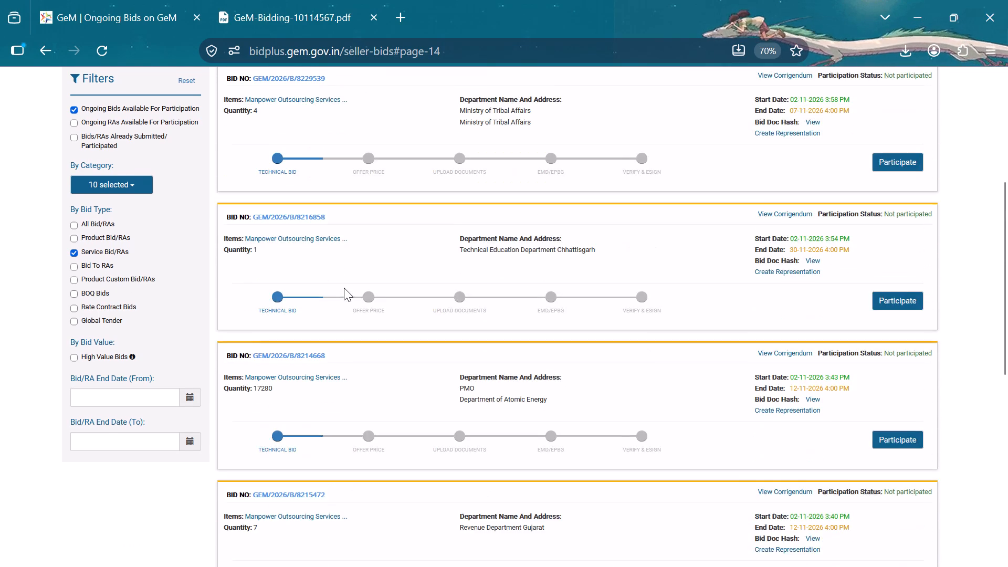
left_click(306, 254)
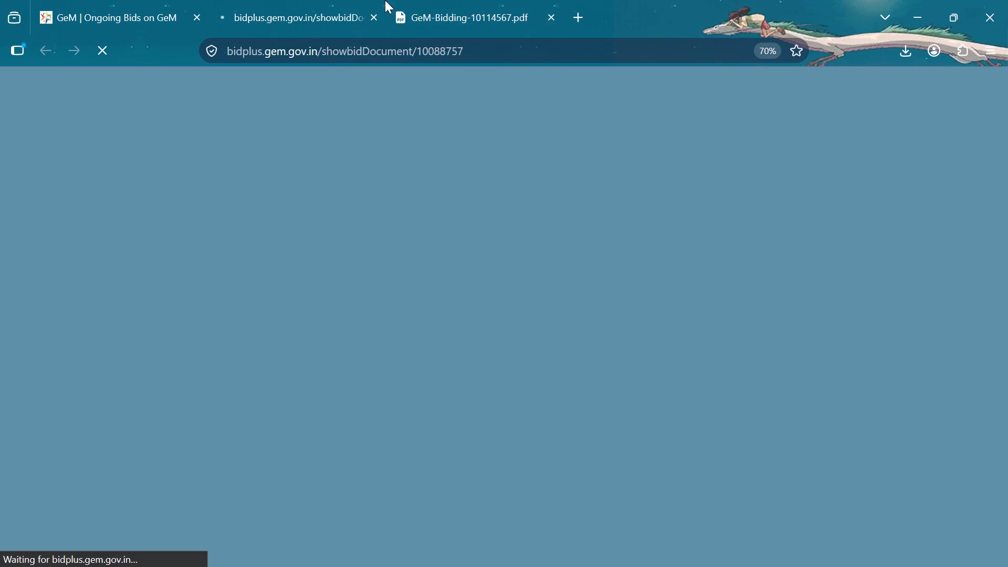
left_click(553, 10)
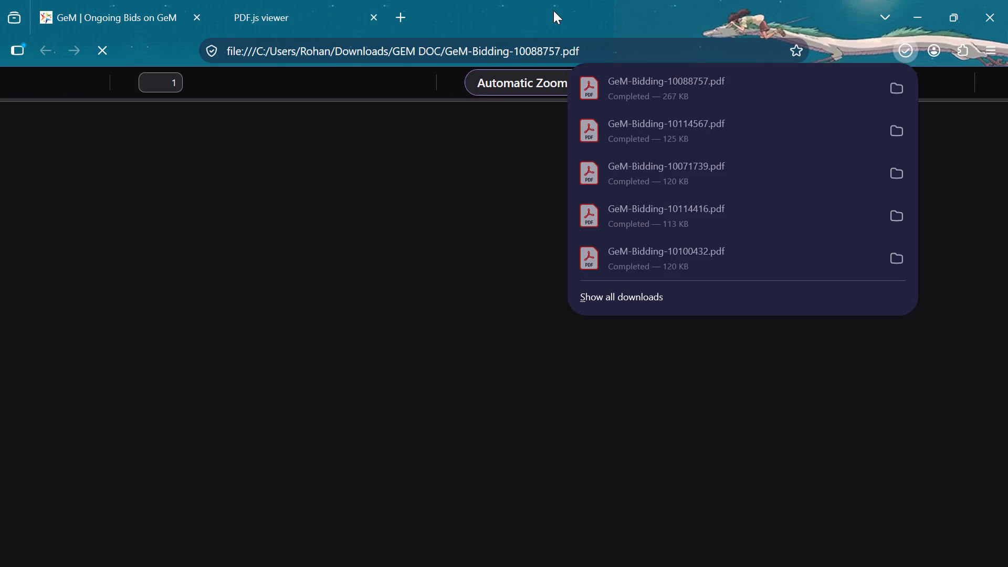
left_click(541, 270)
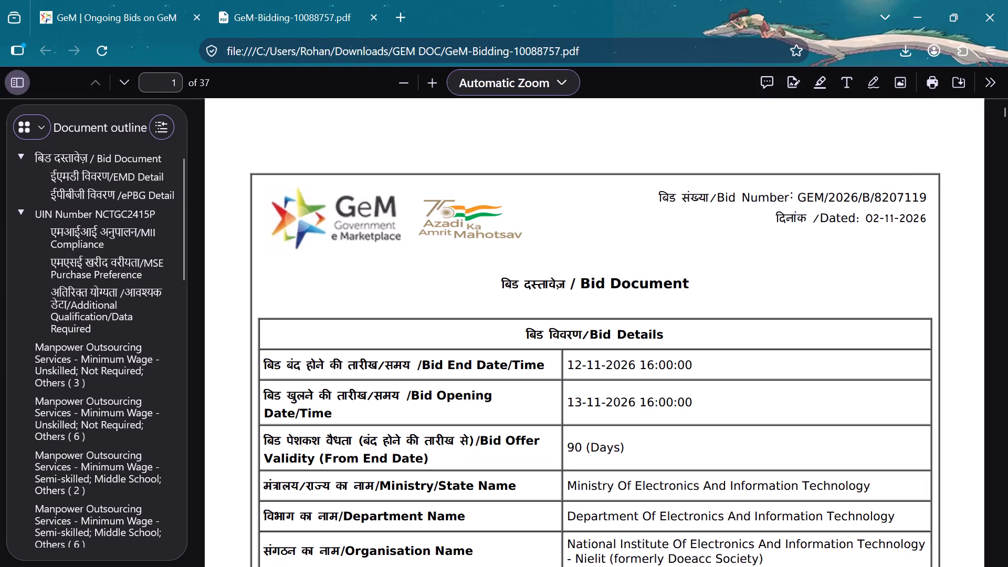
Copy bid number GEM/2026/B/8207119 from its document and check the bid details on the first two pages.
double_click(804, 198)
key("ctrl+shift+Right")
key("ctrl+shift+Right")
key("ctrl+shift+Right")
key("ctrl+c")
key("ctrl+c")
scroll(503, 408, "down", 2)
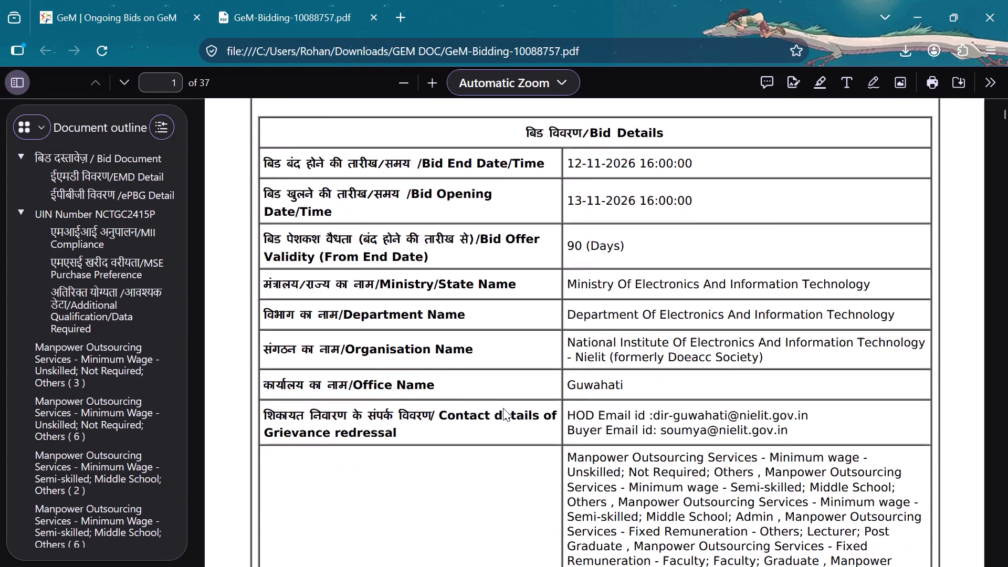
scroll(503, 408, "down", 8)
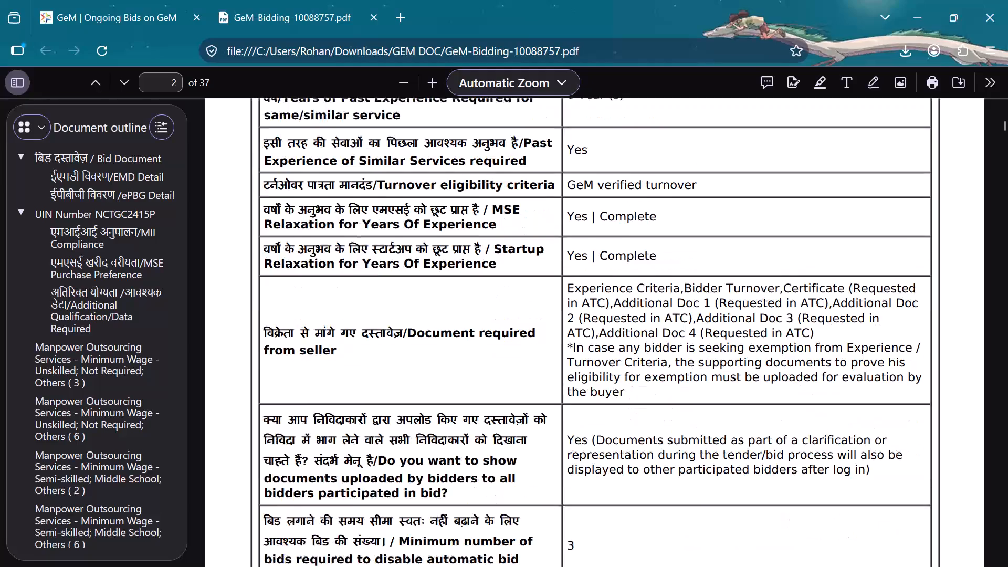
scroll(503, 408, "down", 4)
Start another blank response with GEM Id GEM/2026/B/8207119 and Bid Type S.
key("alt+Tab")
left_click(421, 241)
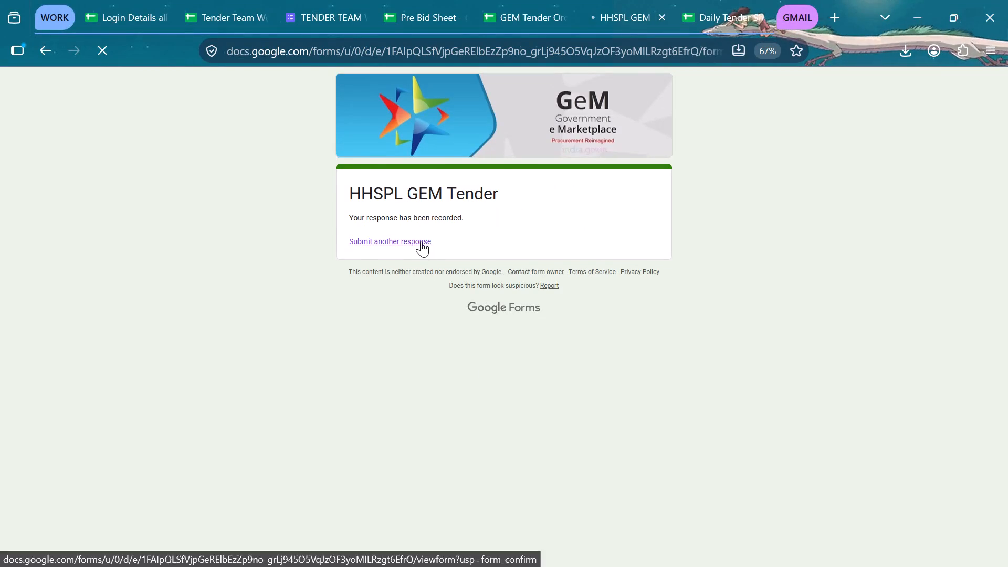
key("alt+Tab")
key("alt+Tab")
left_click(370, 323, "ctrl")
key("ctrl+v")
key("Tab")
key("s")
Search the web for the consignee's postal code 781022 from the GEM/2026/B/8207119 document, and close the search and the document.
key("alt+Tab")
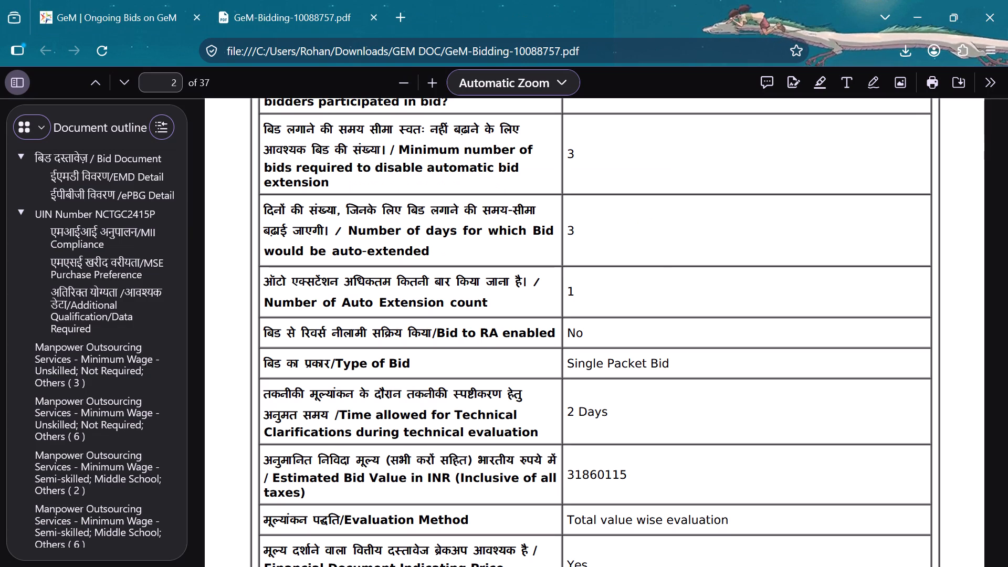
scroll(370, 323, "down", 20)
scroll(370, 323, "down", 1)
scroll(493, 353, "down", 13)
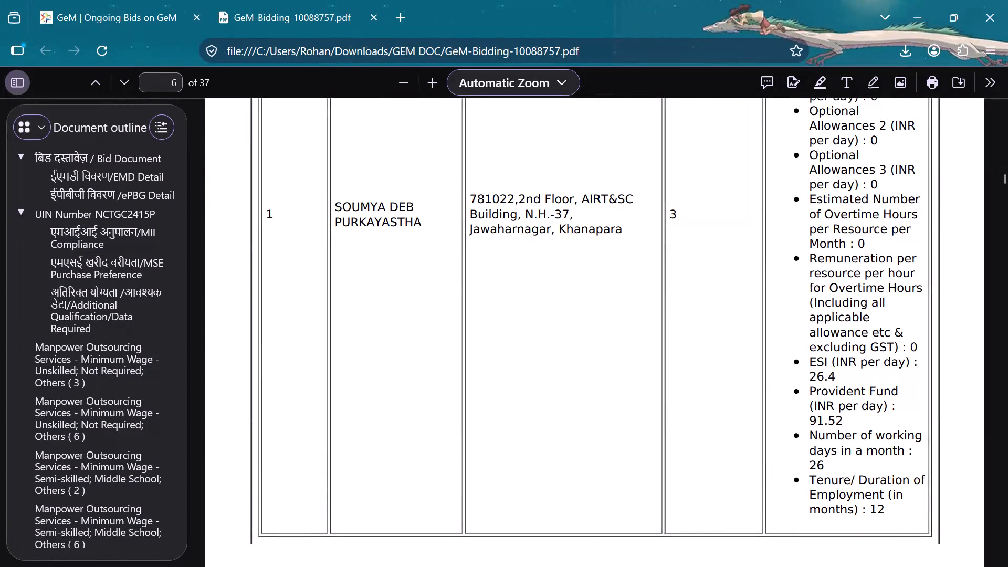
triple_click(502, 209)
right_click(502, 209)
double_click(499, 203)
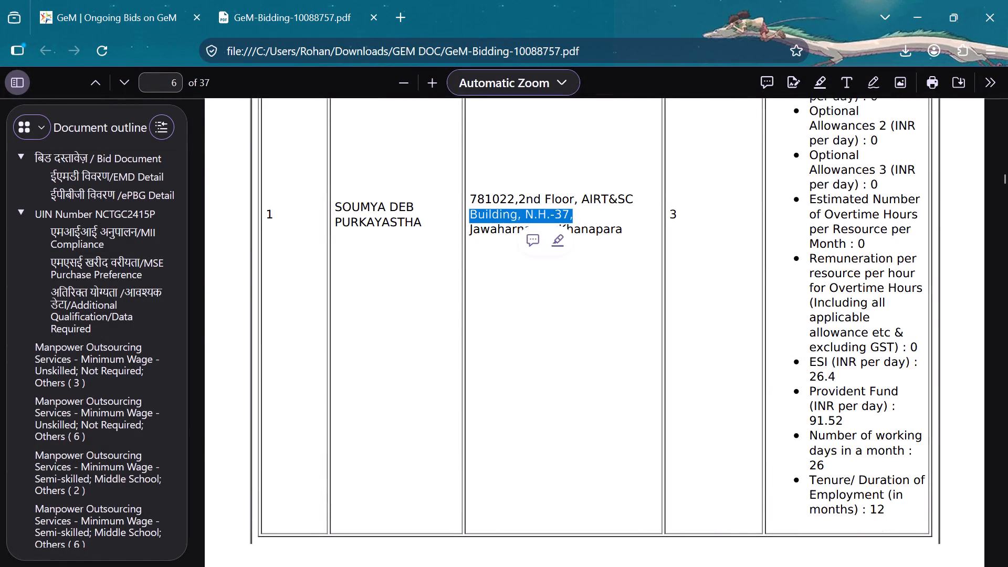
right_click(499, 203)
left_click(571, 374)
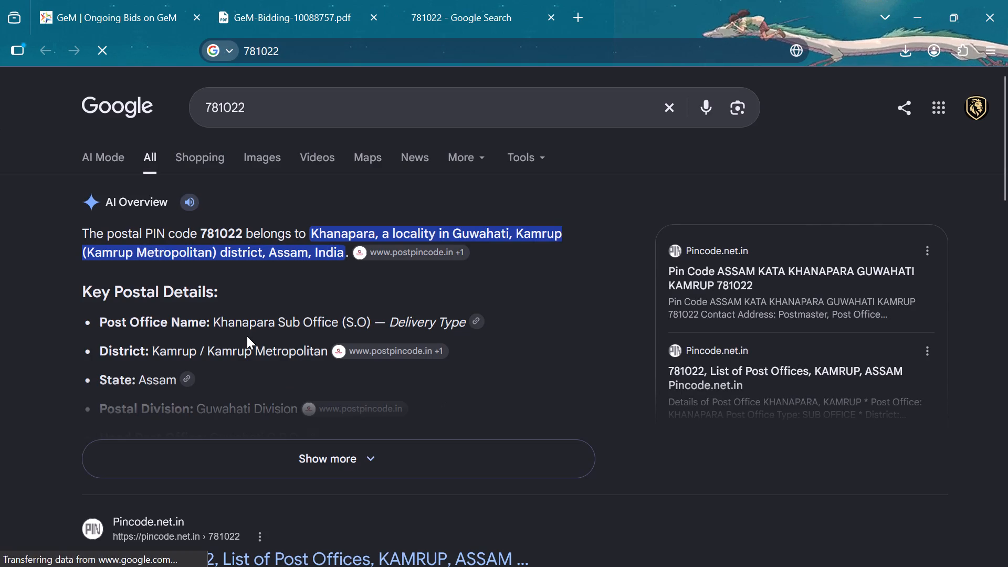
double_click(368, 20)
Open page 13 of the ongoing service bids listing.
scroll(393, 217, "down", 4)
left_click(317, 322)
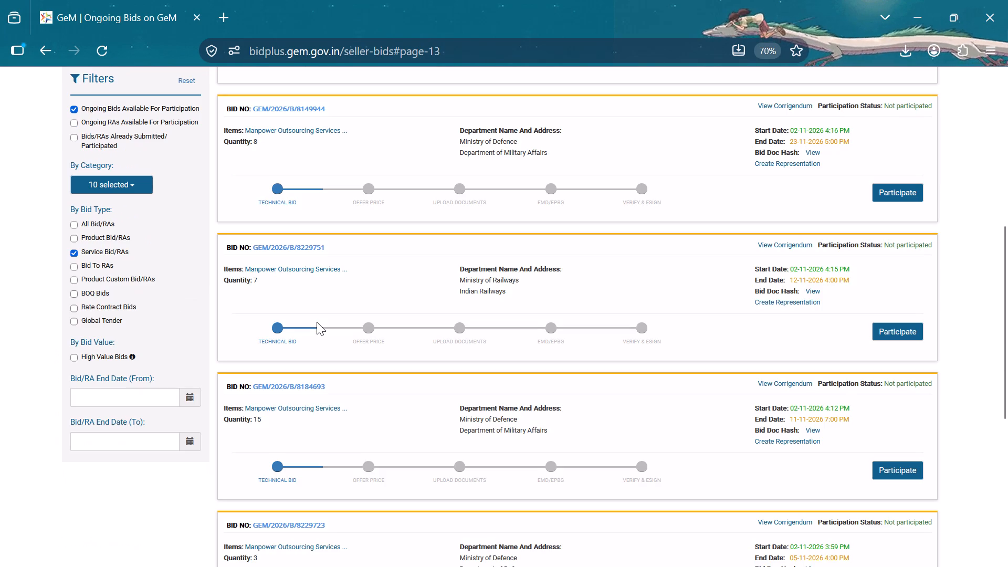
Open the bid document of GEM/2026/B/8184693 from the page 13 listing.
scroll(319, 340, "down", 1)
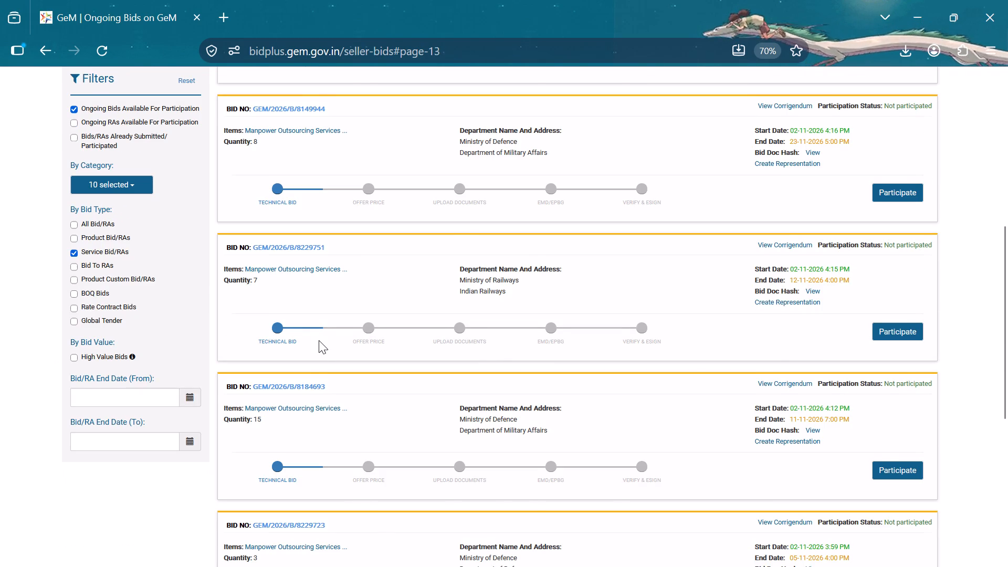
scroll(319, 340, "down", 1)
left_click(286, 270)
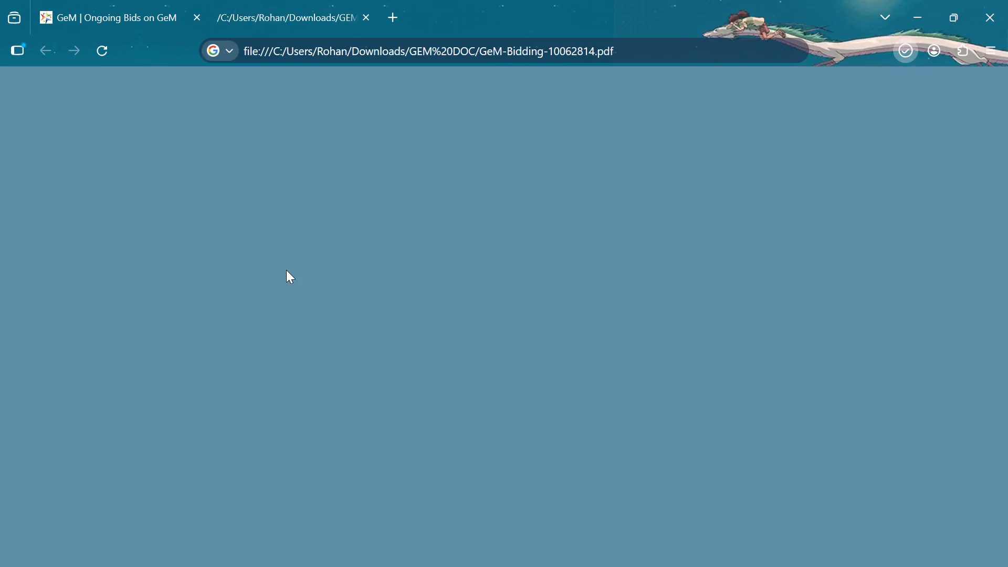
left_click(362, 258)
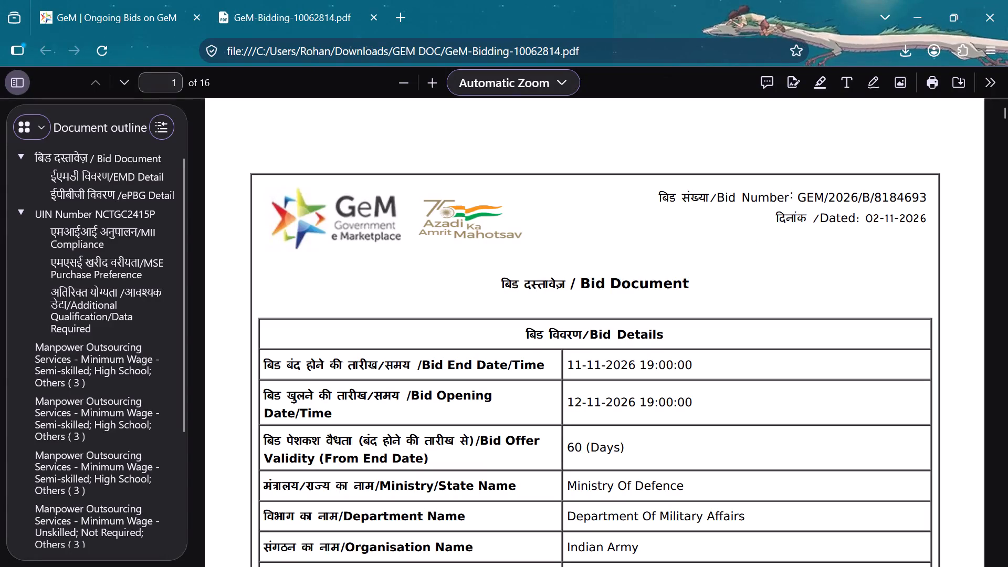
Copy the bid number GEM/2026/B/8184693 and examine its document through to the consignee's location.
double_click(806, 203)
key("ctrl+shift+Right")
key("ctrl+shift+Right")
key("ctrl+shift+Right")
key("ctrl+c")
key("ctrl+c")
key("ctrl+c")
scroll(618, 360, "down", 4)
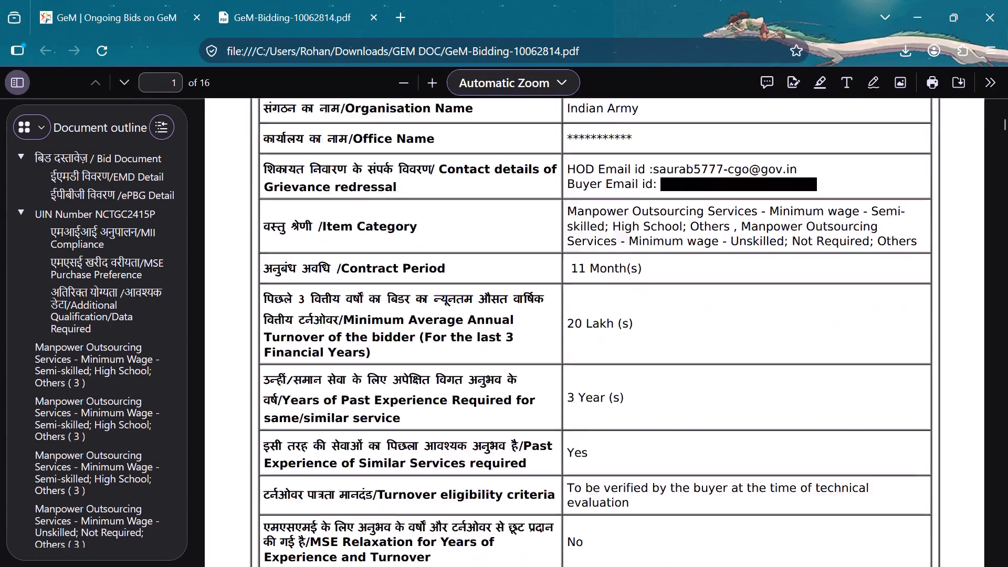
scroll(618, 360, "down", 9)
scroll(618, 360, "down", 20)
scroll(618, 360, "down", 6)
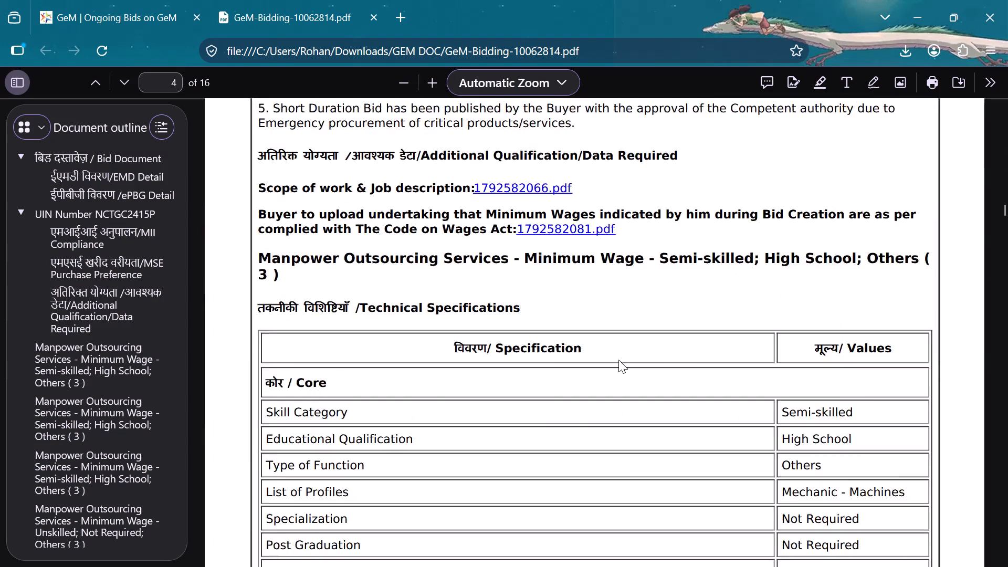
scroll(618, 360, "down", 12)
scroll(618, 360, "up", 2)
Search the web for the consignee location Tawang, and close the search and the GEM/2026/B/8184693 document.
double_click(548, 211)
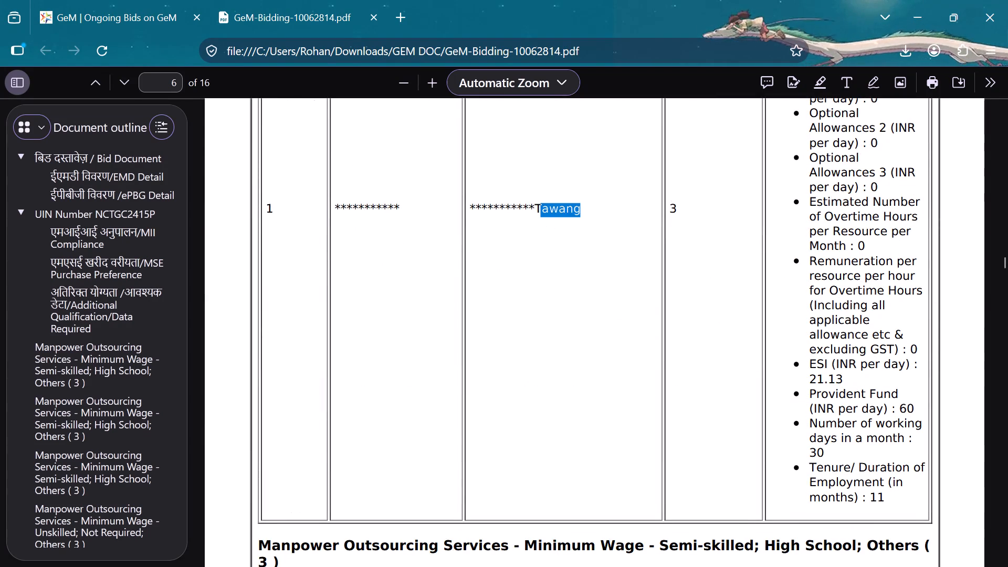
right_click(548, 211)
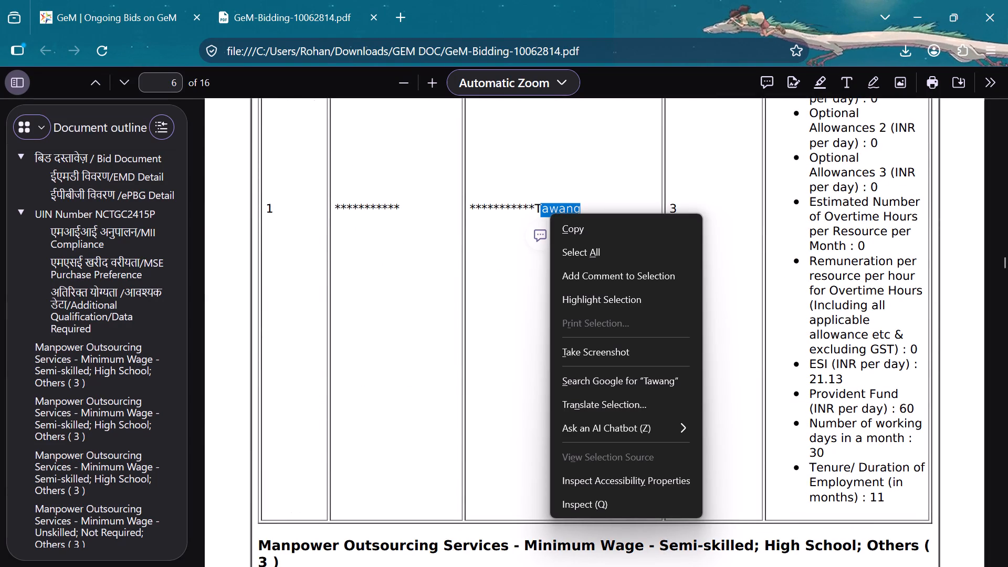
left_click(645, 386)
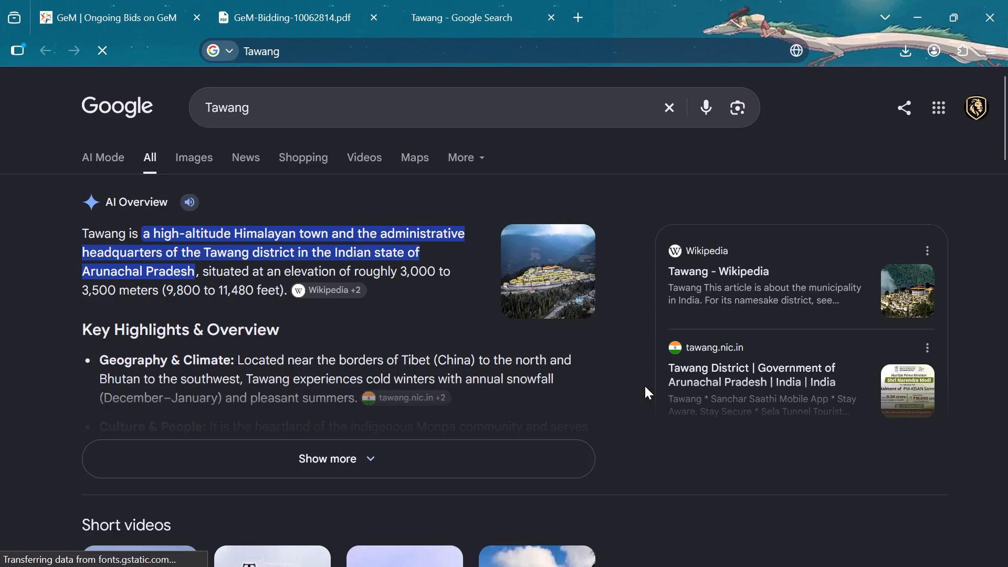
scroll(492, 392, "down", 5)
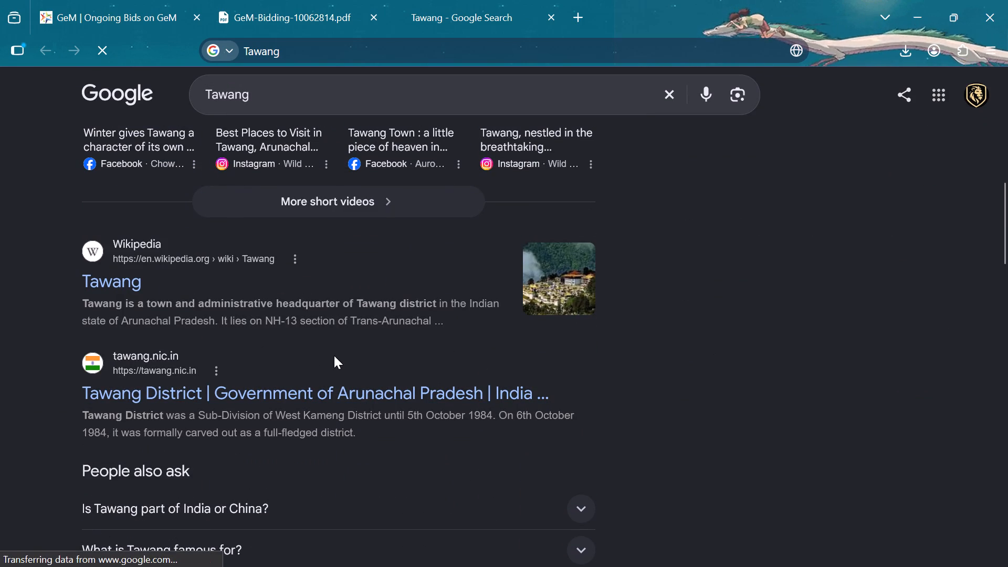
scroll(334, 355, "up", 5)
double_click(375, 15)
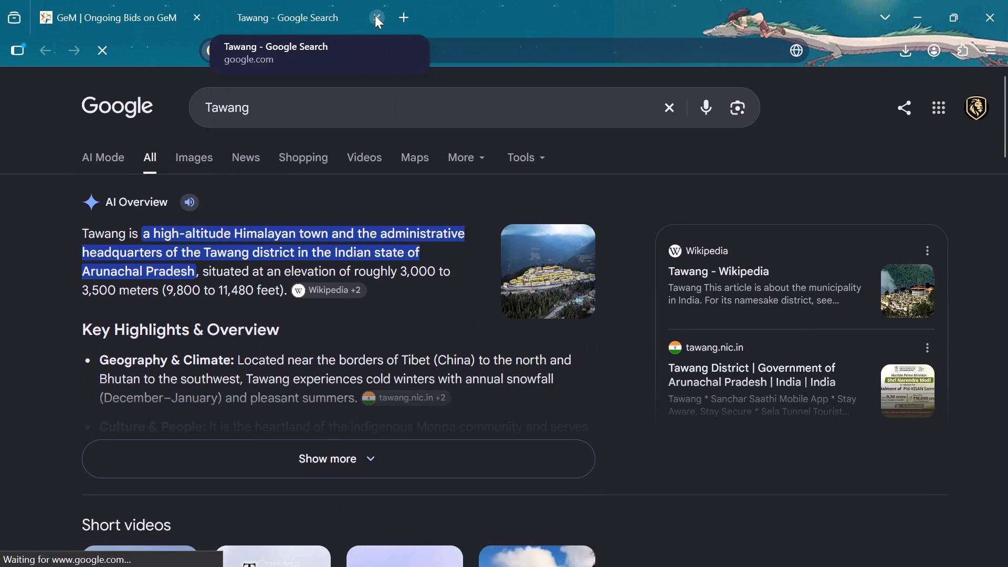
Open the bid document of GEM/2026/B/8149944 from the page 13 listing.
scroll(350, 245, "up", 2)
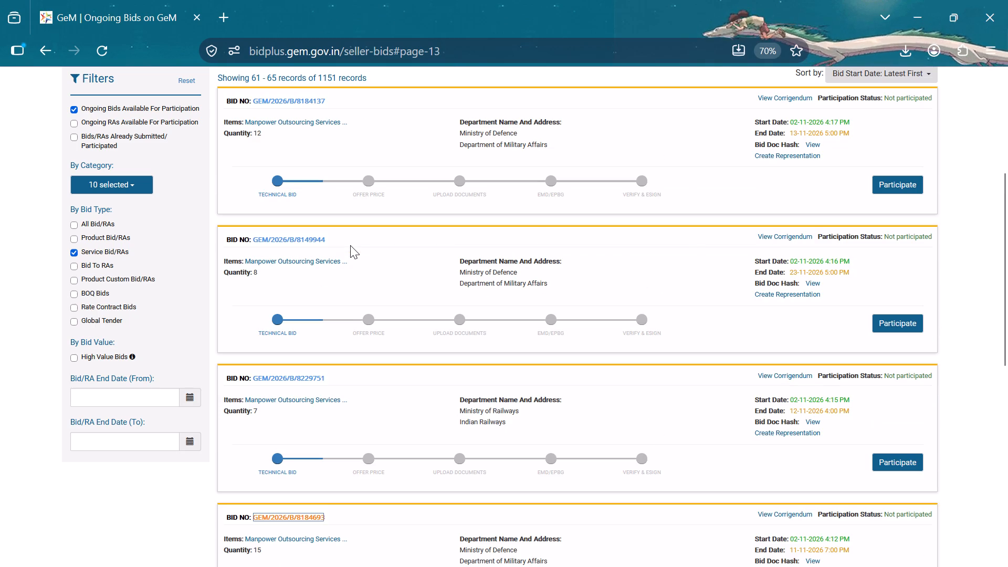
left_click(325, 238)
left_click(317, 243)
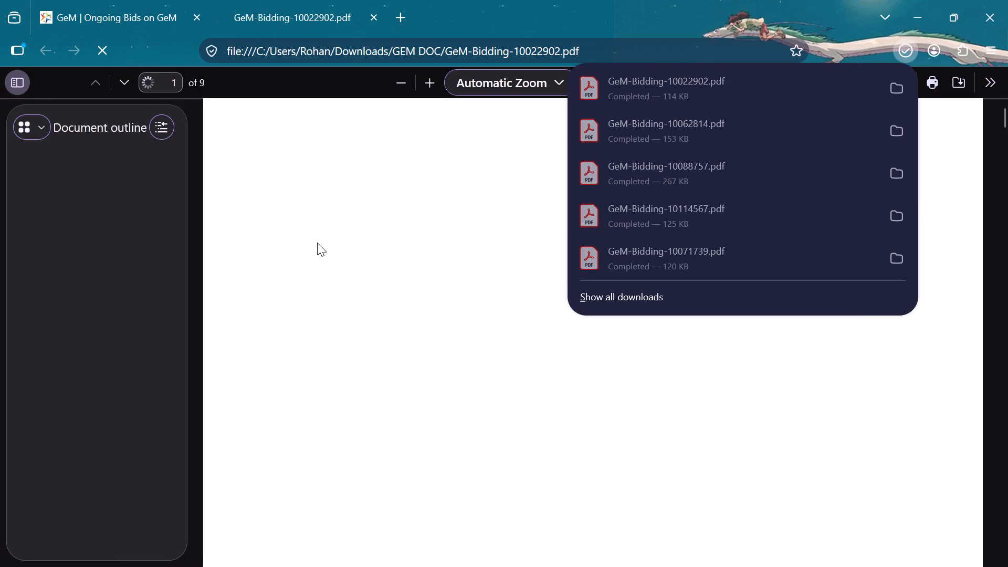
left_click(467, 286)
Copy the bid number GEM/2026/B/8149944 from its document and replace the GEM Id in the HHSPL GEM Tender form with it.
double_click(802, 200)
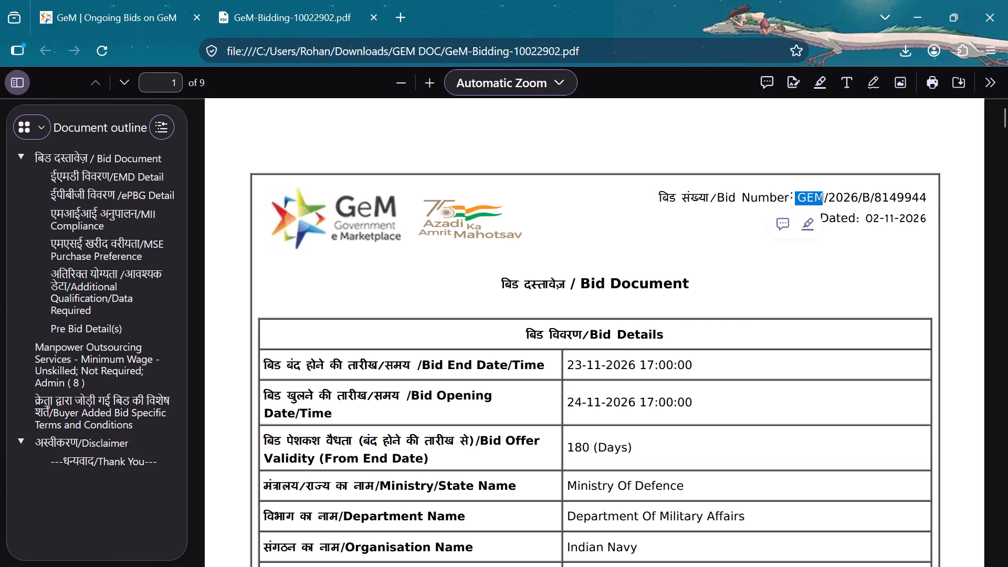
key("ctrl+shift+Right")
key("ctrl+shift+Right")
key("ctrl+shift+Right")
key("ctrl+c")
key("ctrl+c")
scroll(381, 538, "down", 10)
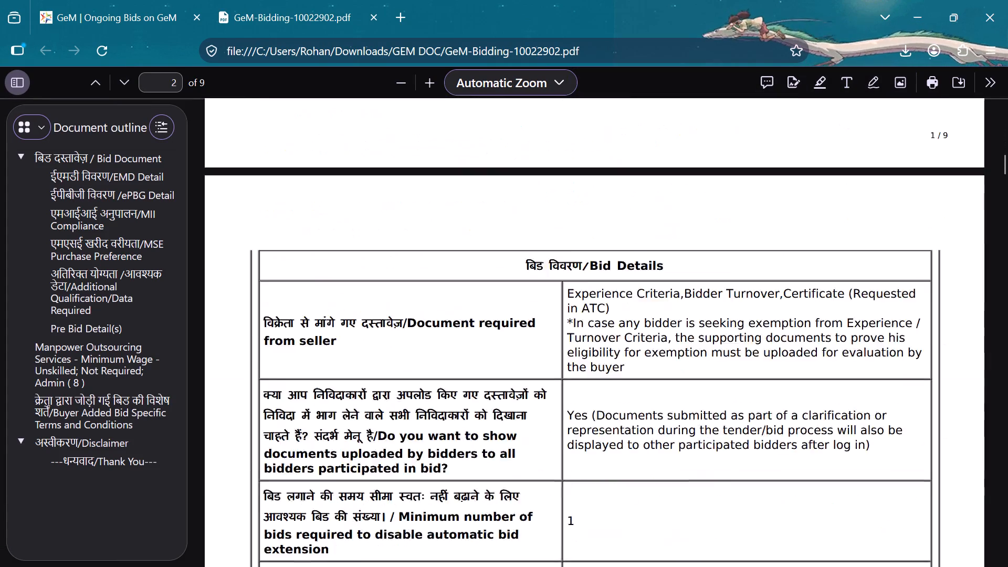
scroll(381, 538, "down", 3)
scroll(522, 426, "down", 20)
scroll(522, 426, "down", 7)
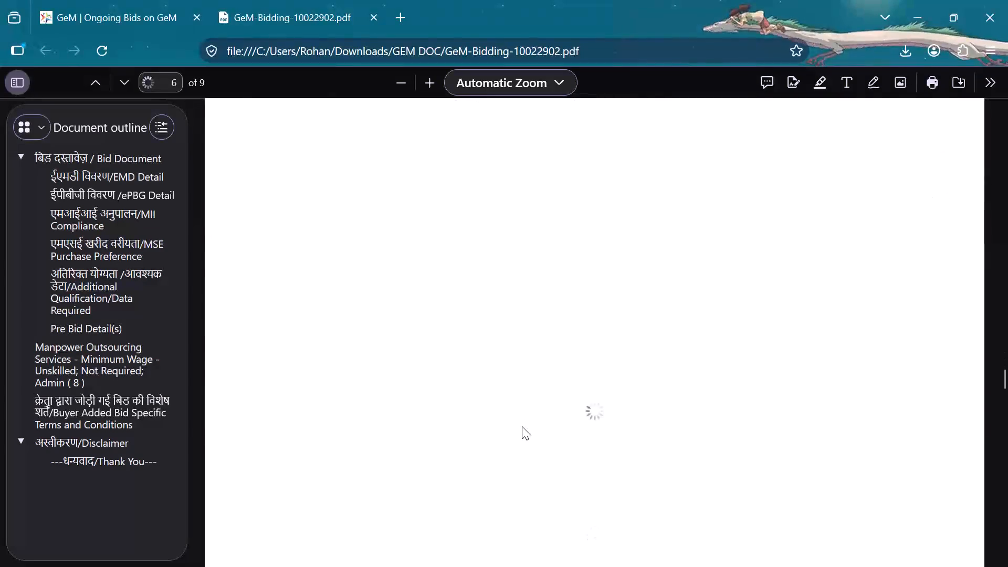
scroll(522, 426, "down", 7)
key("alt+Tab")
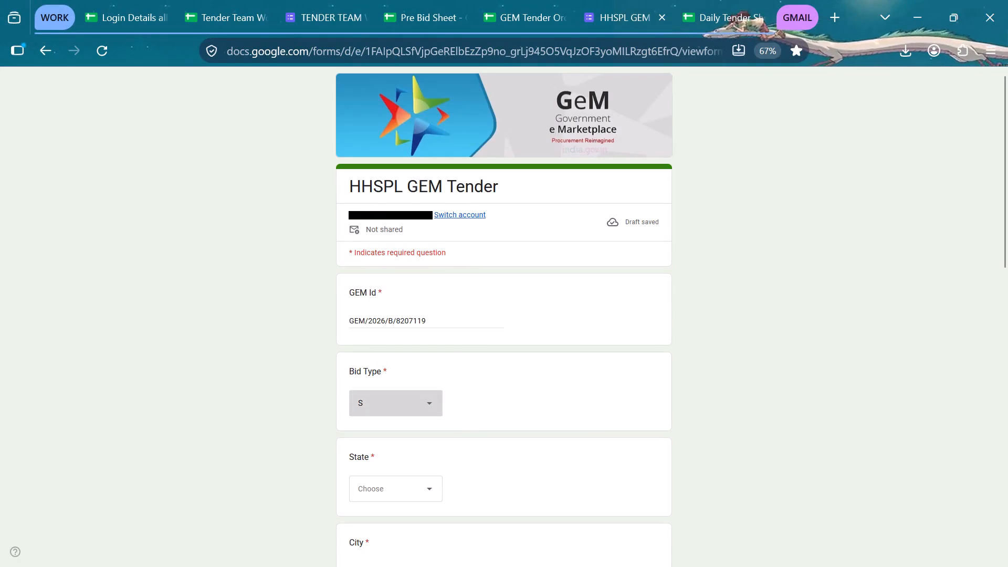
left_click(452, 316)
key("ctrl+a")
key("ctrl+v")
double_click(452, 316, "ctrl")
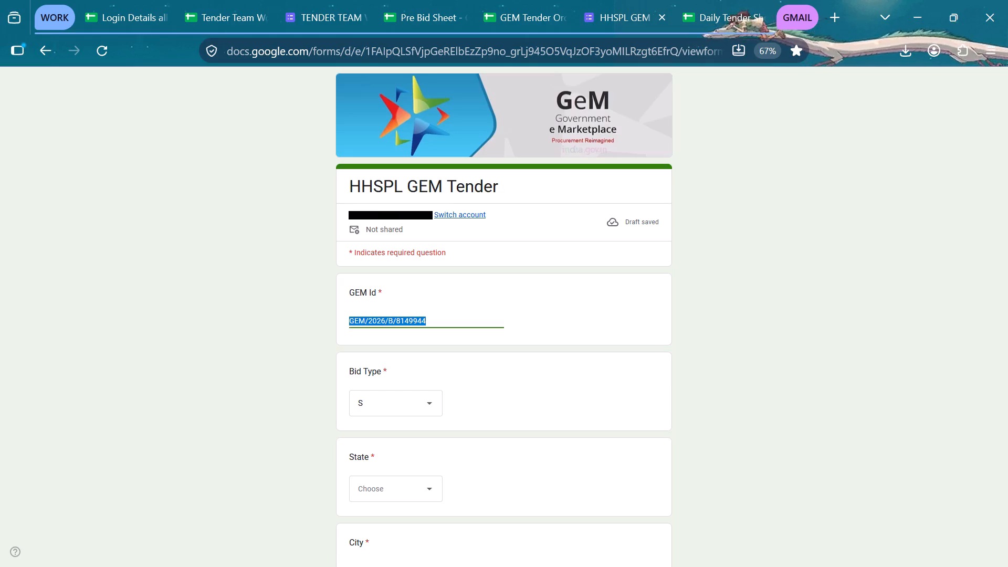
Check the bid document's details and set Bid Type to M and State to UK in the form.
key("alt+Tab")
scroll(452, 316, "up", 13)
scroll(452, 316, "down", 1)
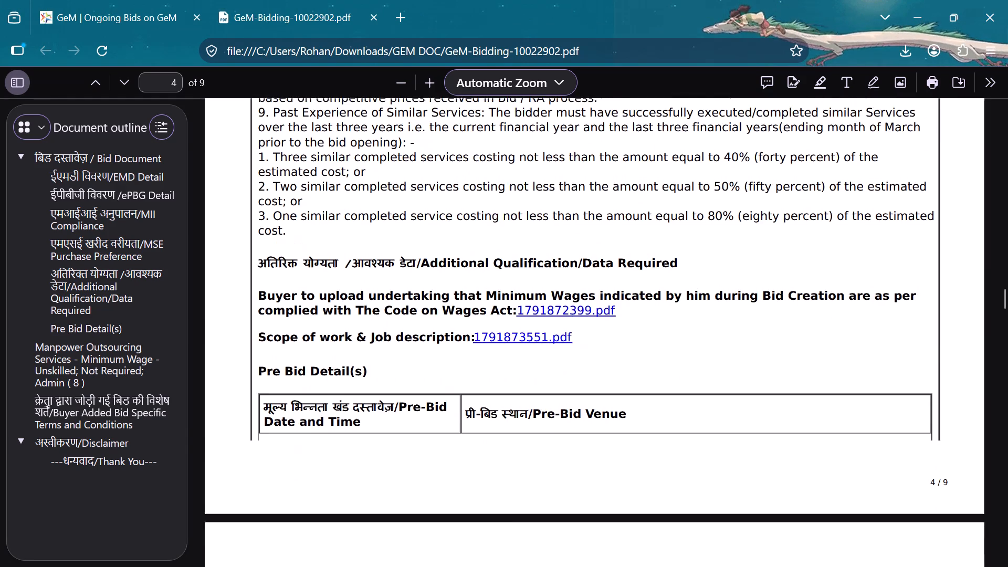
scroll(452, 316, "down", 1)
key("ctrl+Up")
key("alt+Tab")
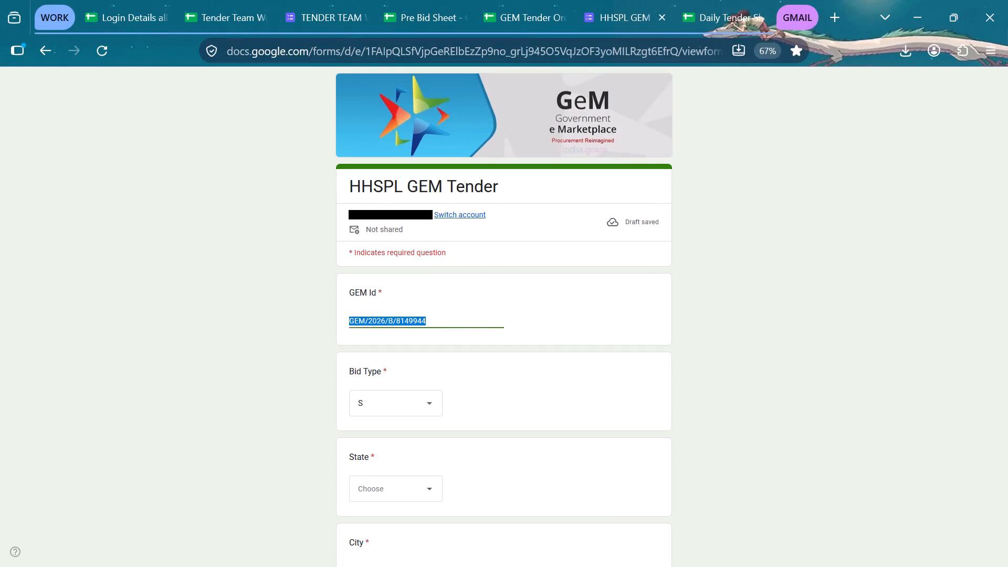
key("Tab")
key("alt+Tab")
scroll(452, 316, "down", 13)
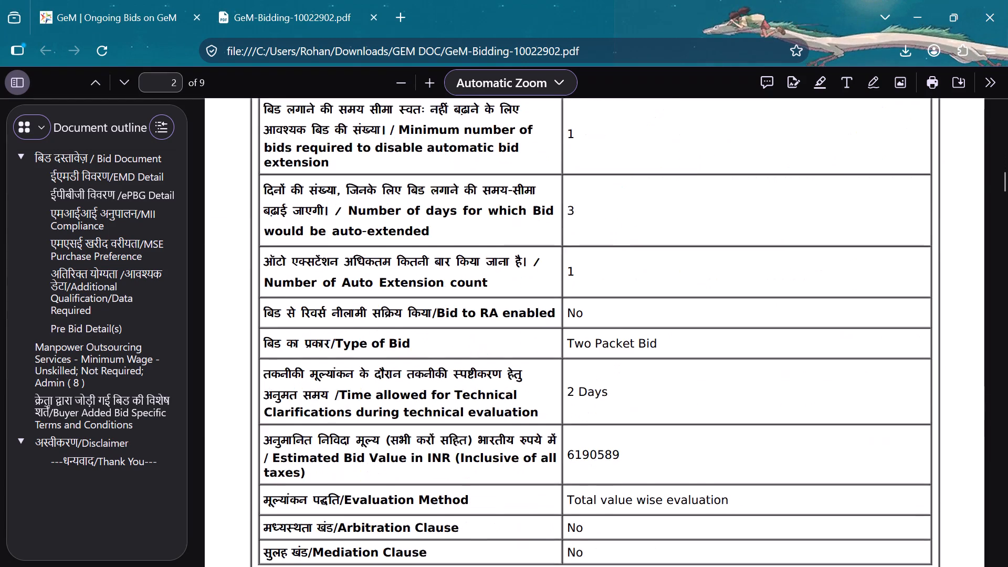
key("alt+Tab")
key("m")
key("Tab")
key("u")
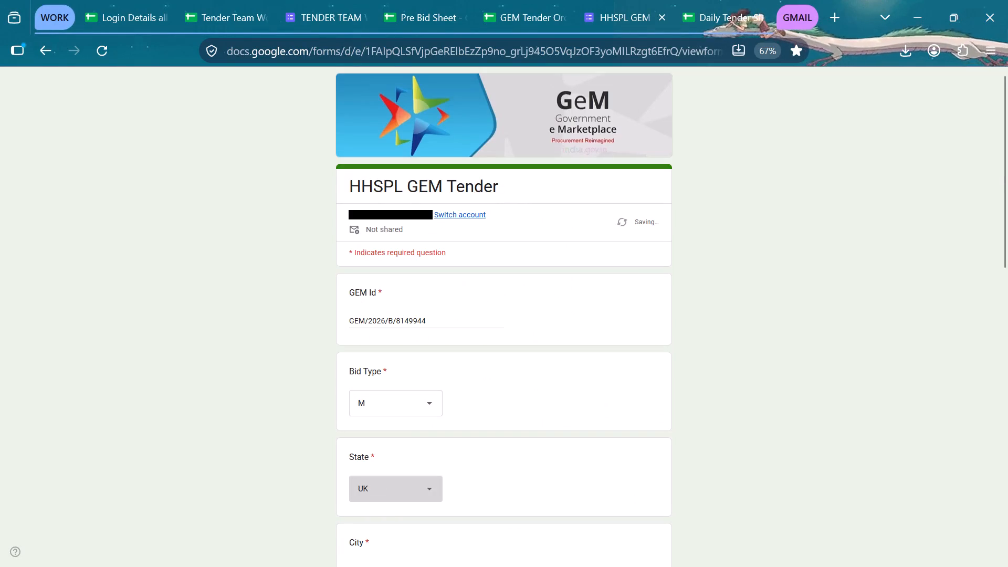
Enter Dehradun as the City and set Pasara to N.
key("Tab")
type("Dehradun")
key("Tab")
key("n")
key("Tab")
Set Pre Bid Meeting to Y in the form.
key("t")
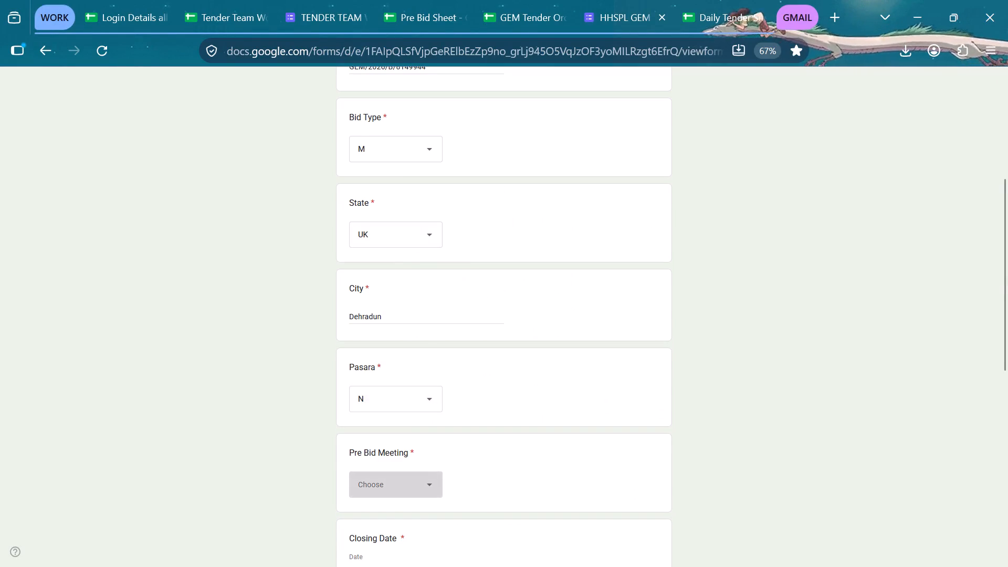
key("y")
key("Tab")
key("alt+Tab")
key("alt+Tab")
left_click(445, 86)
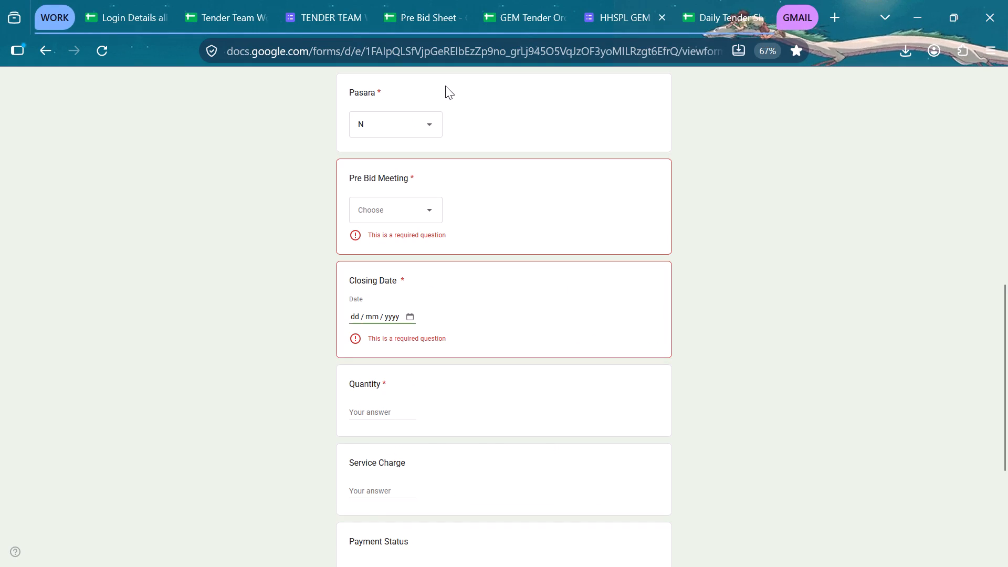
key("Tab")
key("Tab")
key("y")
key("Tab")
Read through the GEM/2026/B/8149944 document from the bid details to the consignee table.
key("alt+Tab")
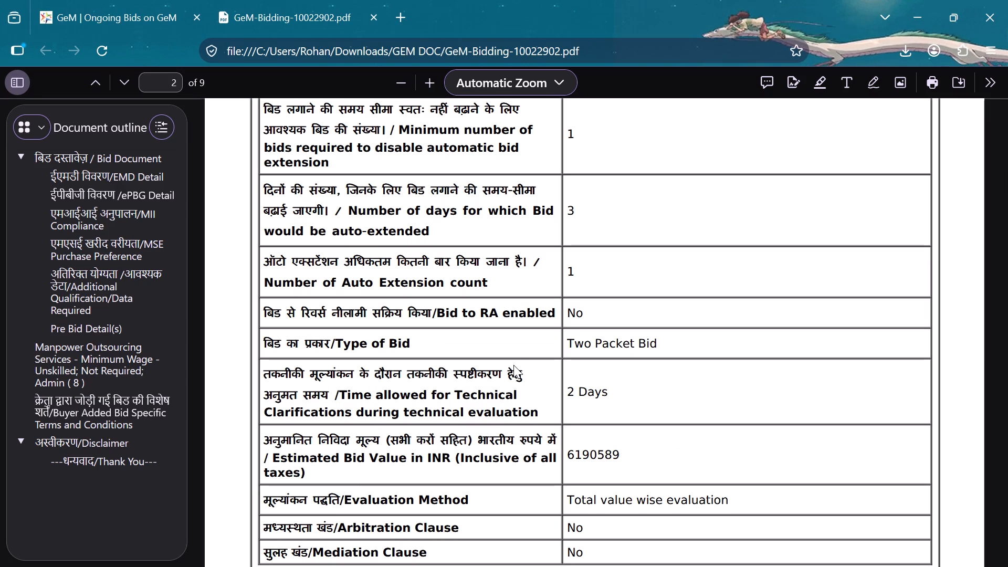
key("space")
key("alt+Tab")
key("space")
key("alt+Tab")
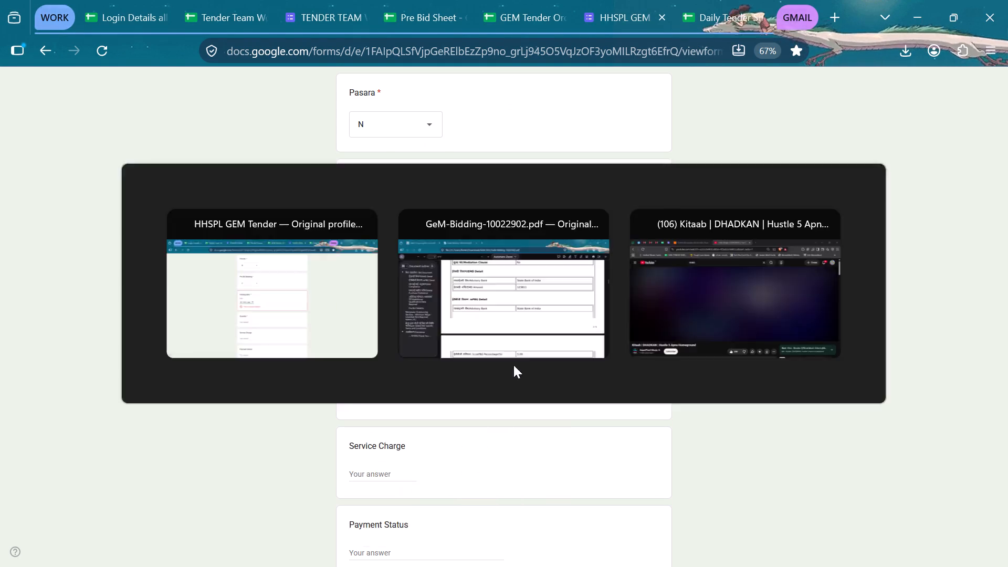
key("space")
key("space")
key("space")
key("space")
key("space")
key("space")
key("space")
key("space")
key("space")
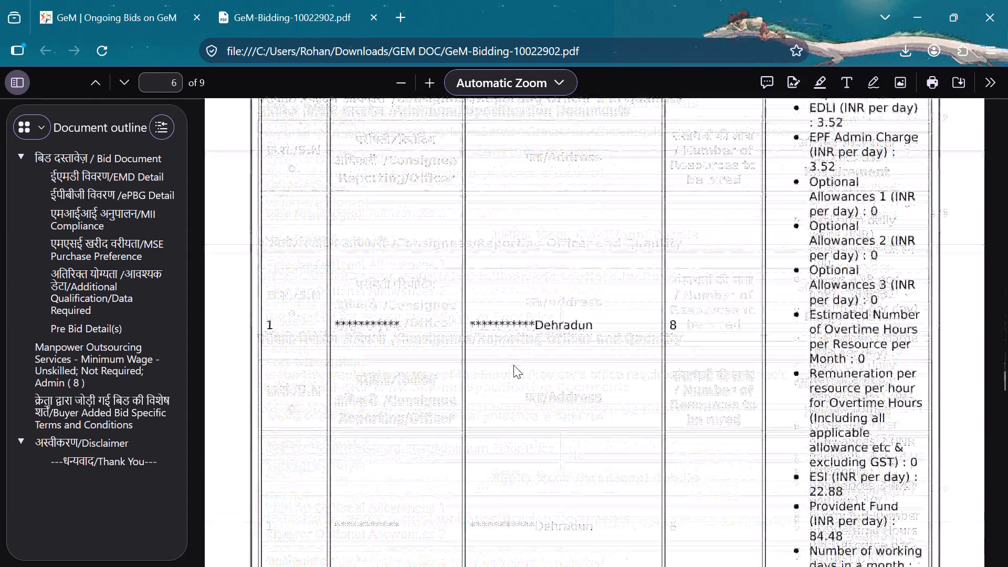
Look up the bid's end date in the GeM listing and enter 23/11/2026 as the Closing Date.
double_click(183, 0)
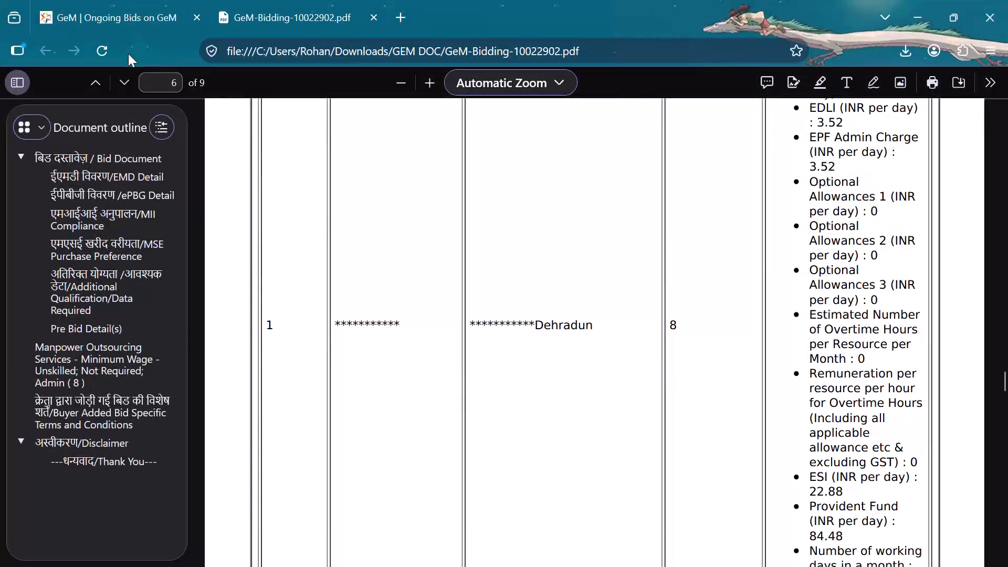
left_click(131, 2)
key("alt+Tab")
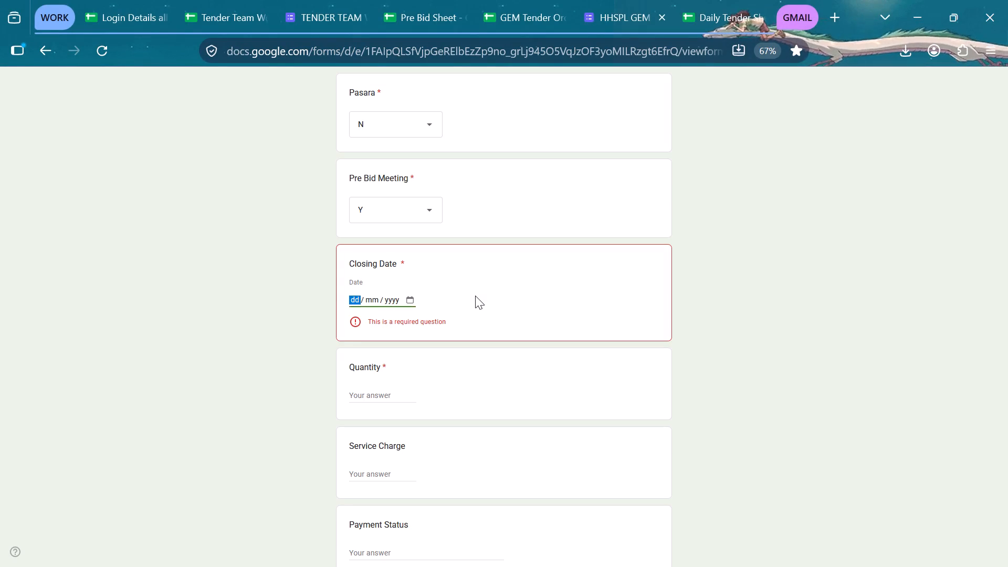
key("alt+Tab")
left_click(475, 296)
key("alt+Tab")
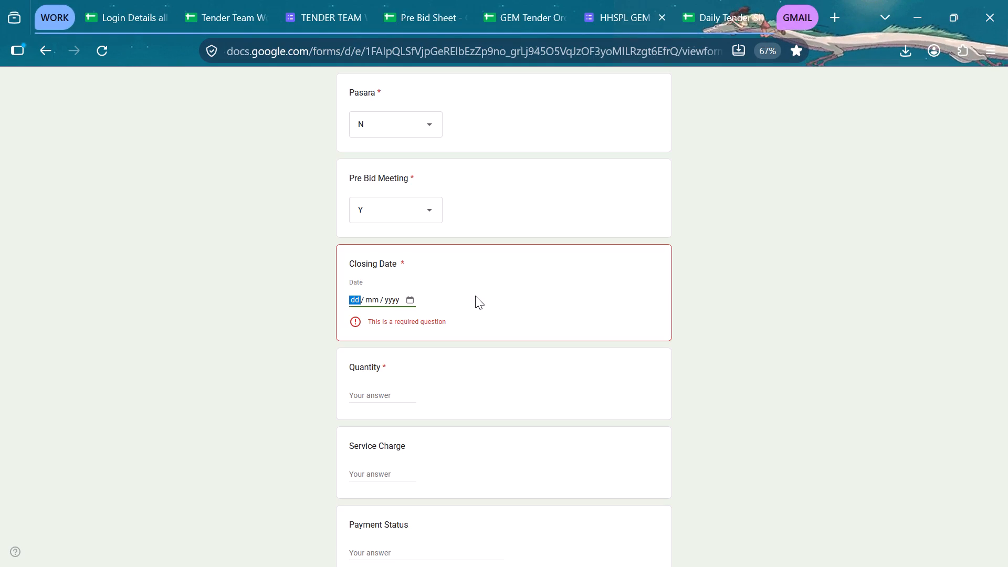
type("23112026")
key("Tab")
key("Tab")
Check the bid's quantity in the listing, enter 8 as the Quantity, and submit the form response.
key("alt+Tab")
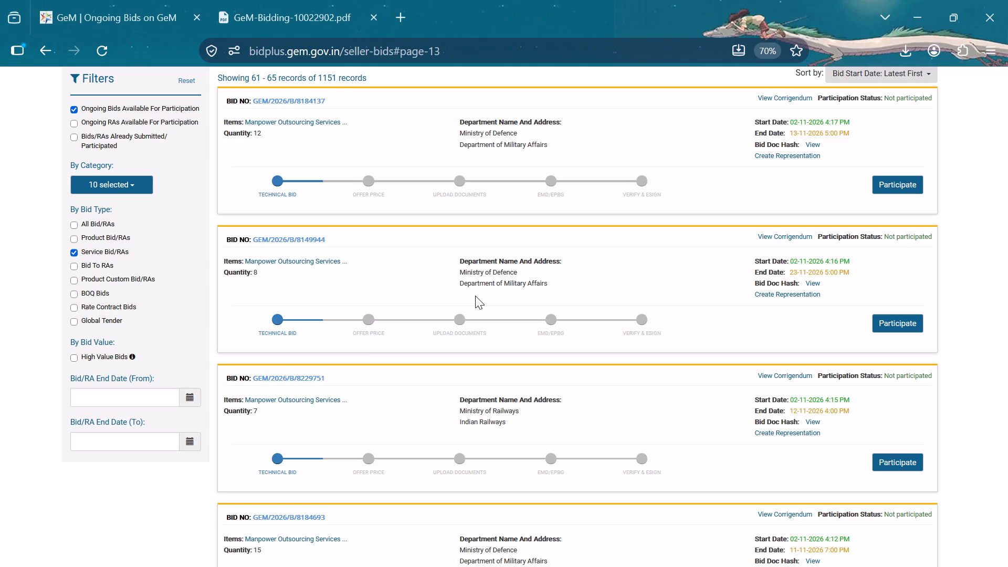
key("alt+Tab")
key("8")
scroll(475, 296, "down", 8)
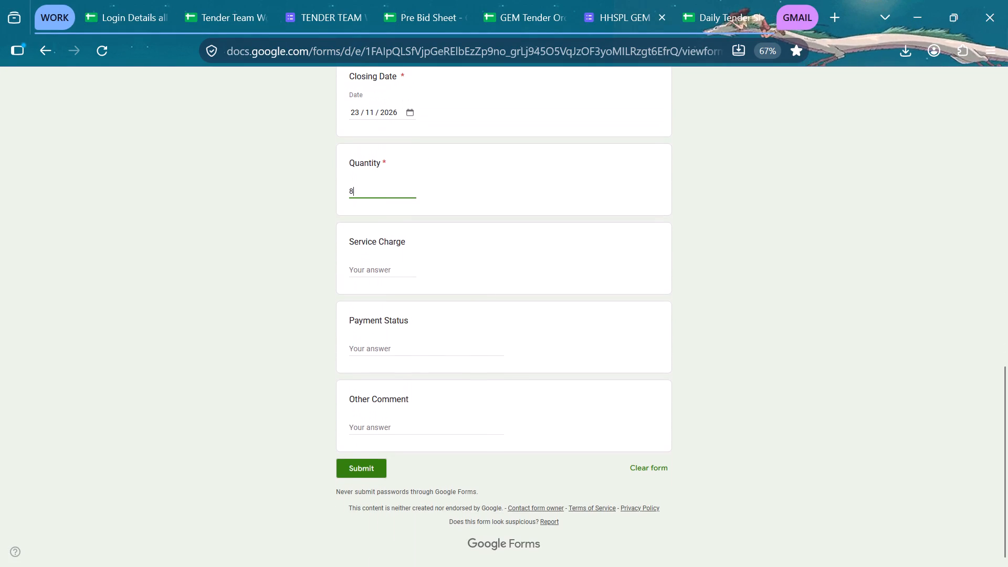
left_click(358, 484)
left_click(358, 473)
Close the GEM/2026/B/8149944 document and open the bid document of GEM/2026/B/8184137 from the page 13 listing.
key("alt+Tab")
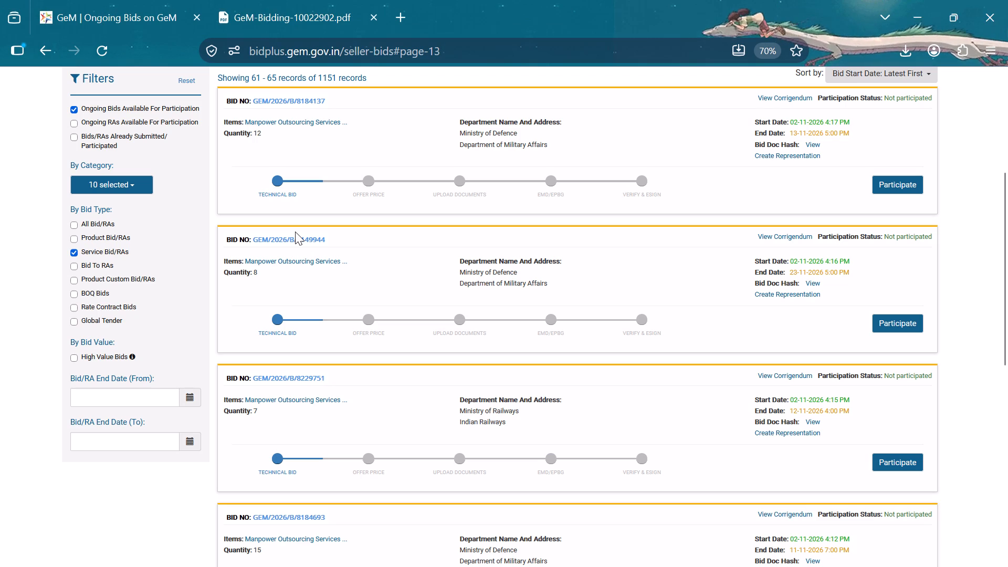
left_click(280, 100)
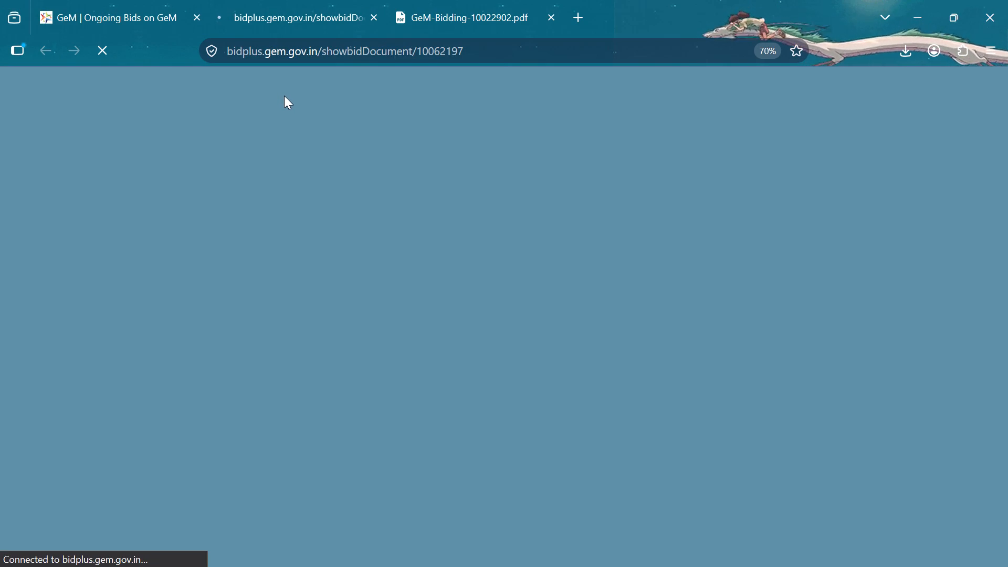
left_click(561, 16)
left_click(555, 18)
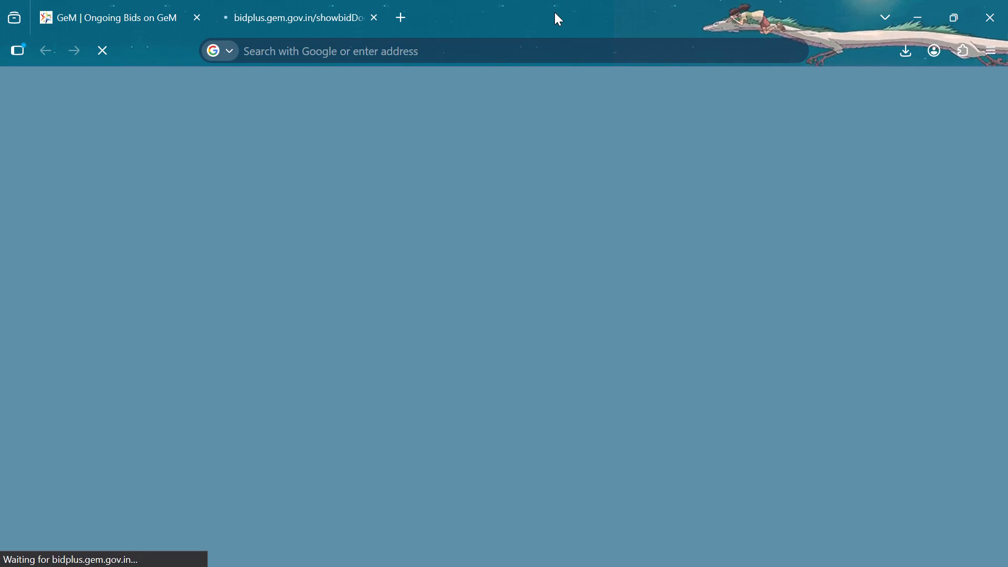
left_click(373, 10)
left_click(307, 101)
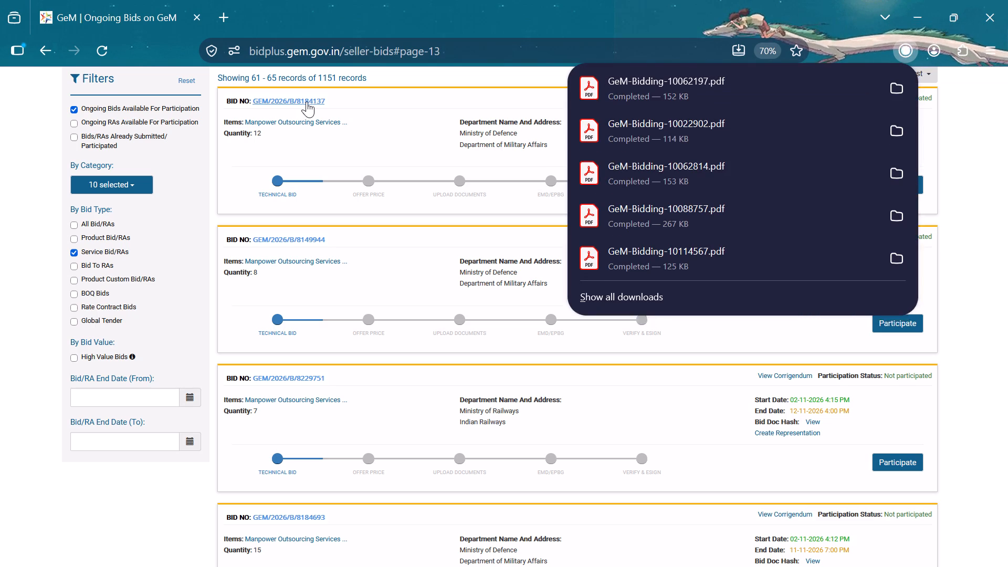
left_click(340, 188)
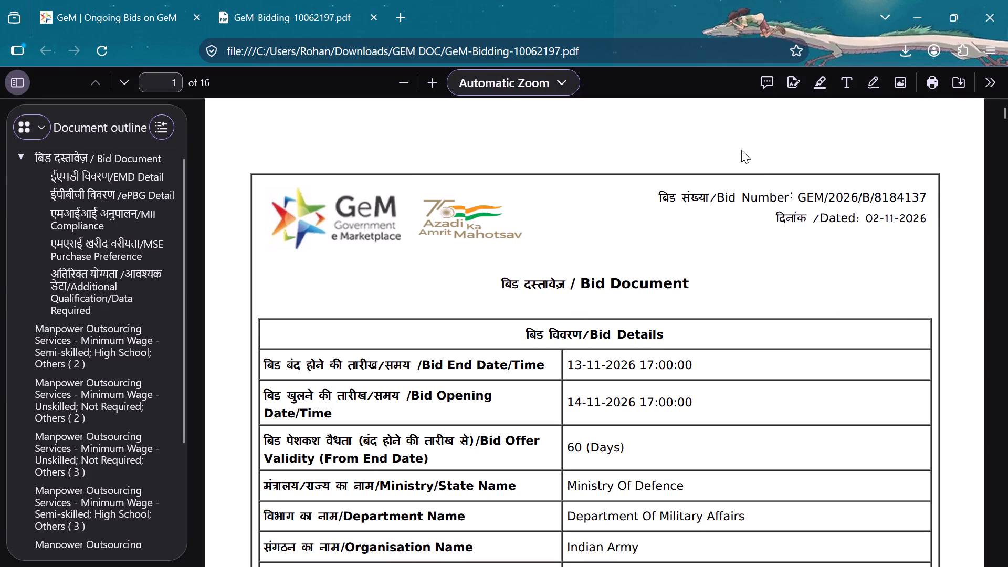
Copy the bid number GEM/2026/B/8184137 from the bid document and start another response in the HHSPL GEM Tender form.
double_click(803, 195)
key("ctrl+shift+Right")
key("ctrl+shift+Right")
key("ctrl+shift+Right")
key("ctrl+c")
key("ctrl+c")
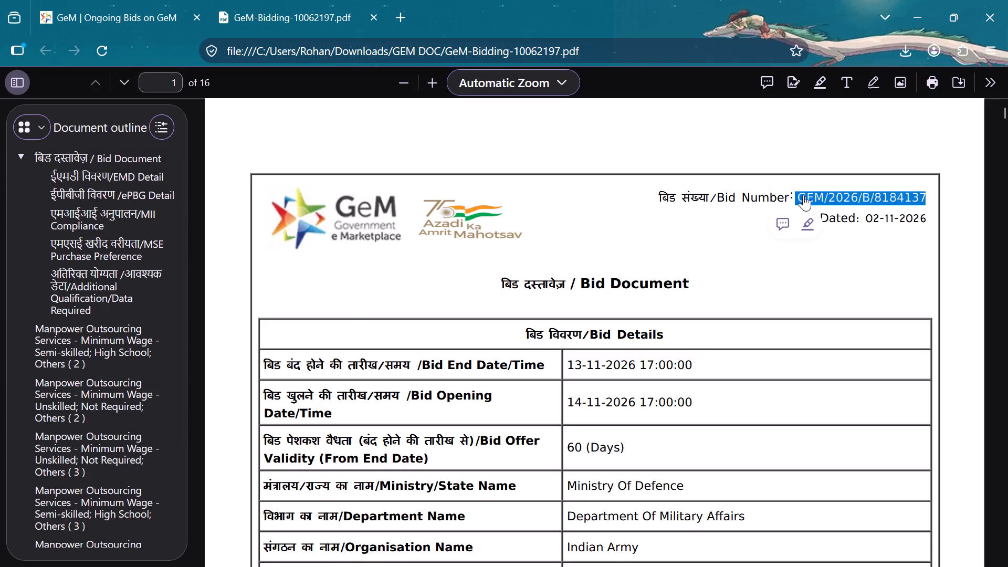
scroll(608, 360, "down", 13)
key("alt+Tab")
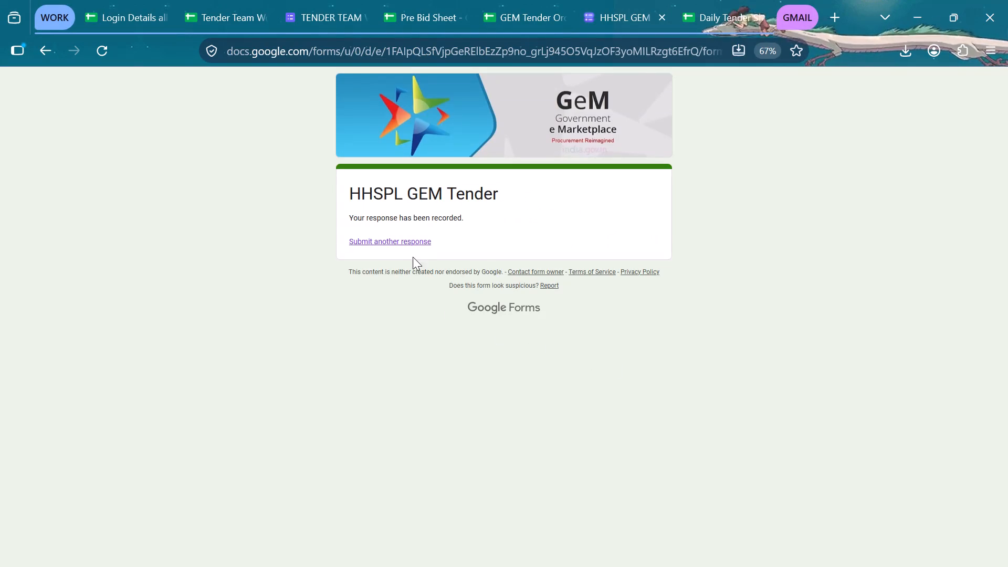
left_click(400, 239)
Check the GEM/2026/B/8184137 document as far as the consignee table and close it.
key("alt+Tab")
scroll(400, 239, "down", 19)
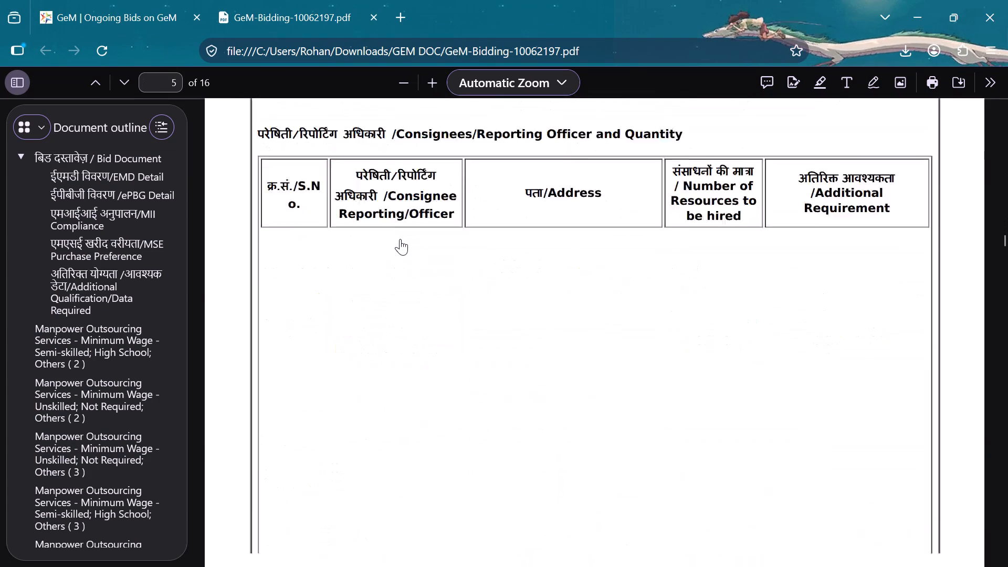
scroll(400, 239, "down", 13)
left_click(375, 17)
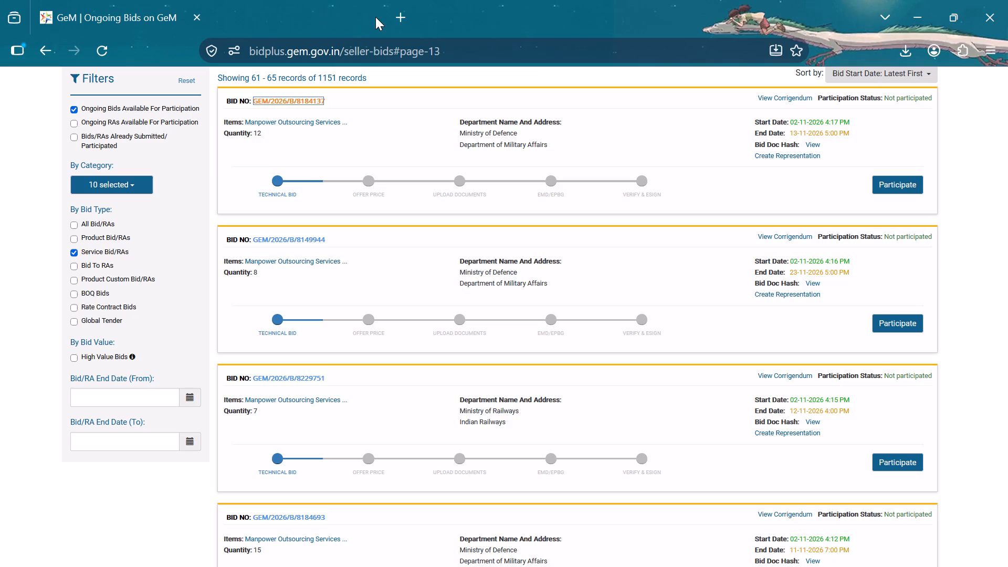
Go to page 12 of the ongoing bids and open the bid document of GEM/2026/B/8151583.
scroll(378, 107, "down", 6)
left_click(321, 318)
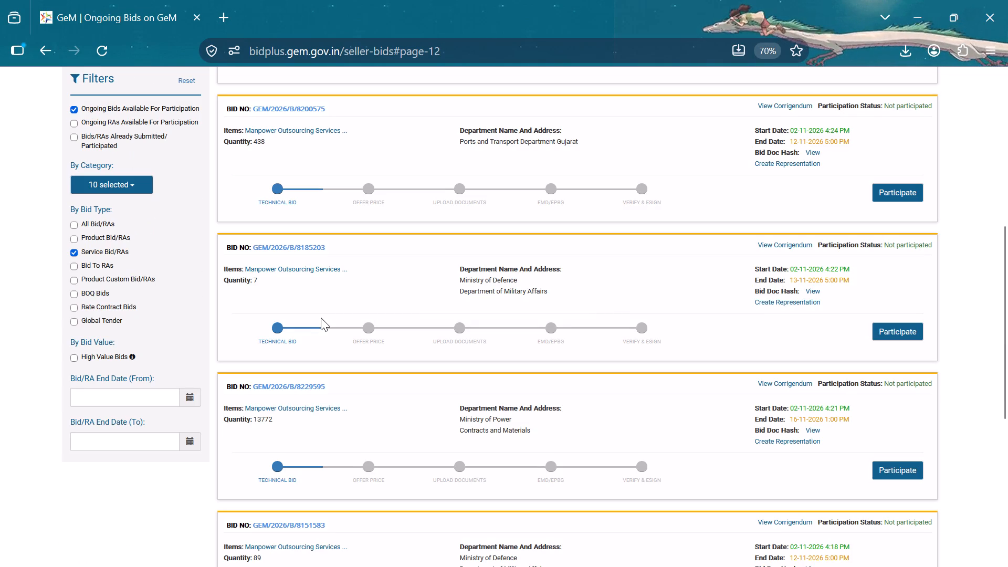
scroll(344, 354, "down", 1)
left_click(319, 316)
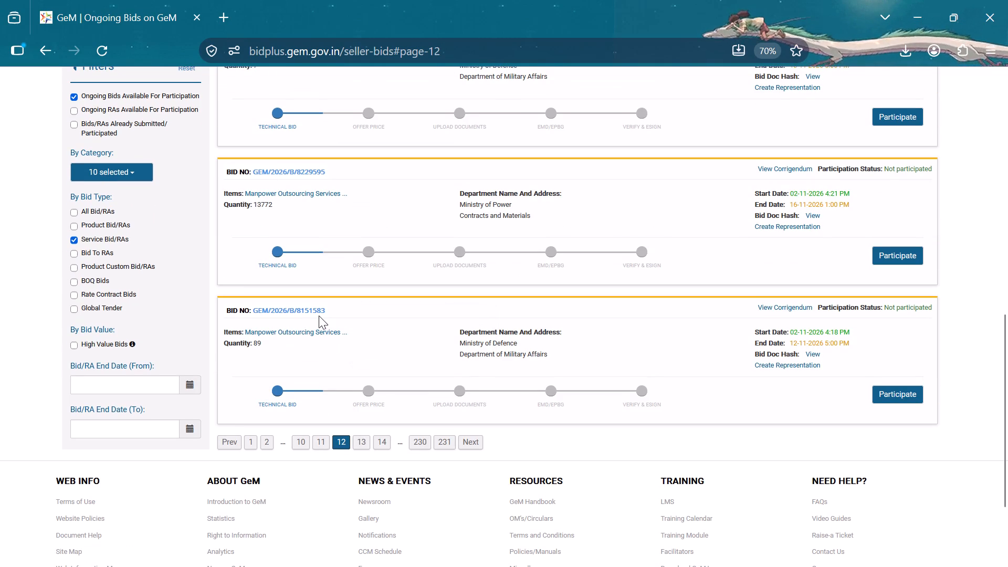
left_click(319, 313)
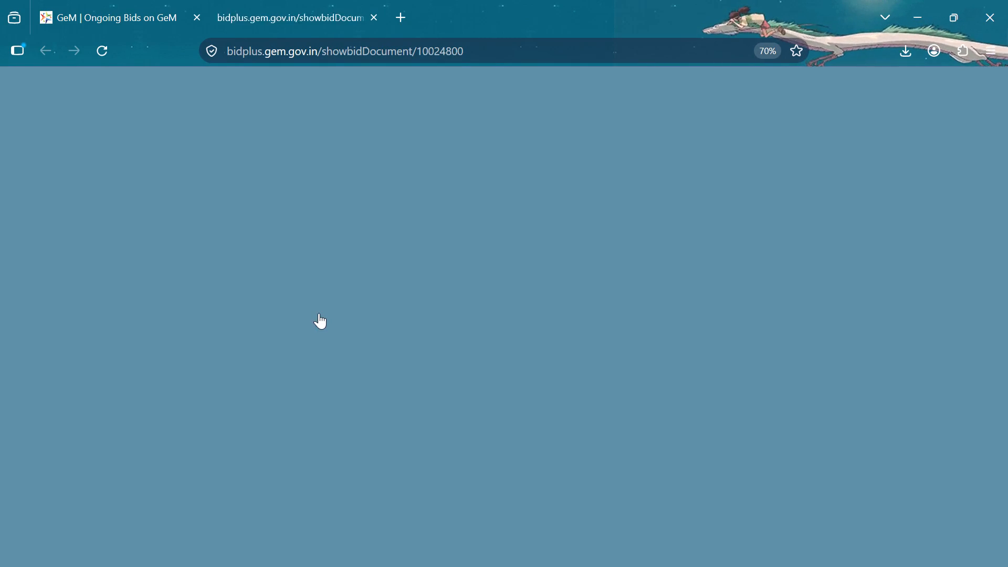
Read through the GEM/2026/B/8151583 document to the consignee table and open its Scope of work & Job description file.
scroll(346, 358, "down", 1)
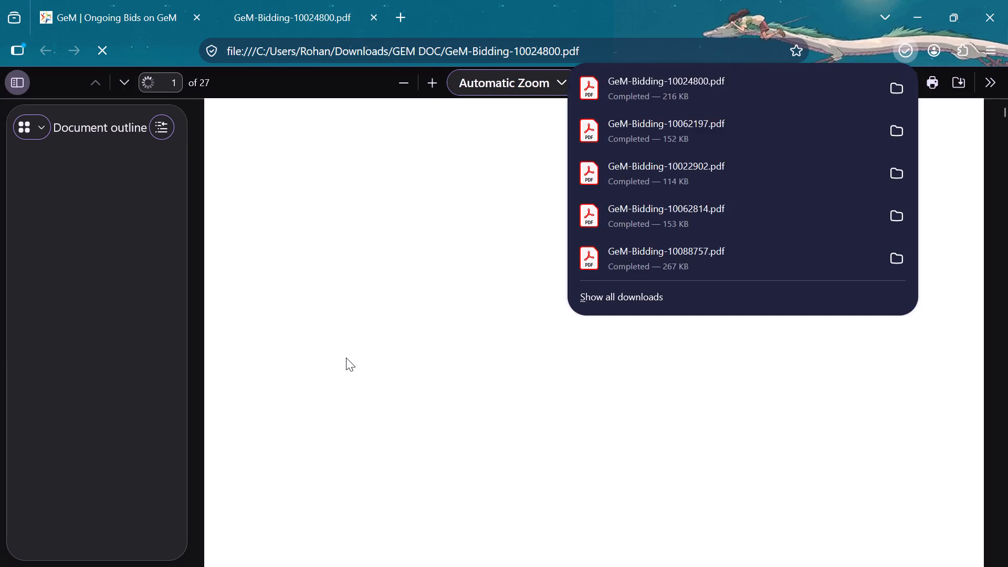
scroll(346, 358, "down", 8)
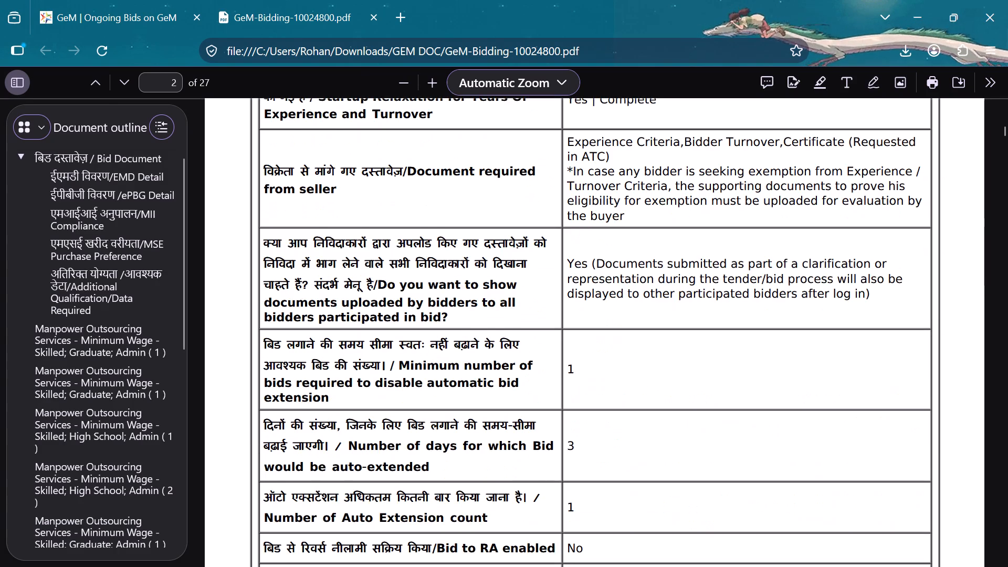
scroll(346, 358, "down", 20)
scroll(346, 358, "down", 3)
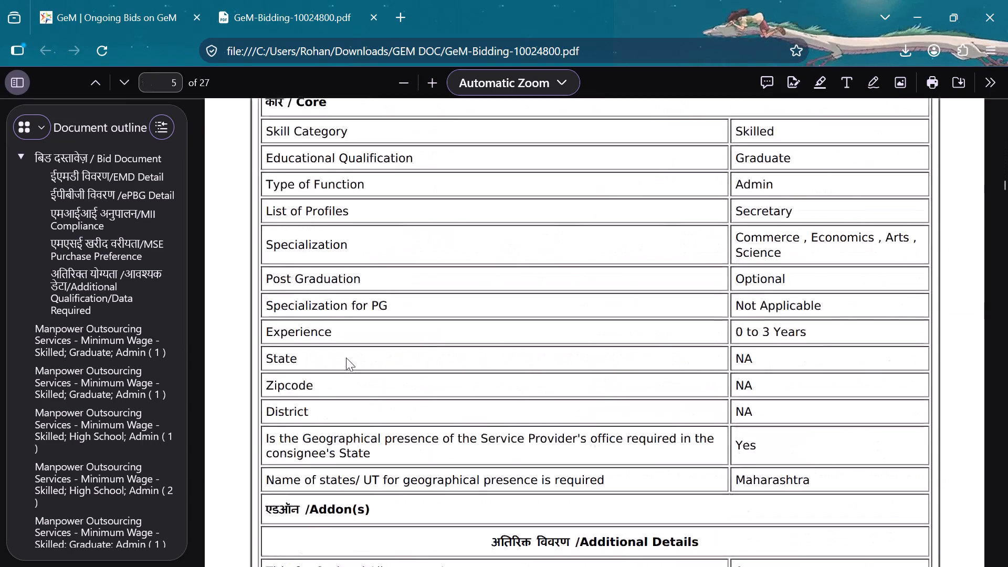
scroll(346, 358, "down", 13)
scroll(383, 348, "up", 3)
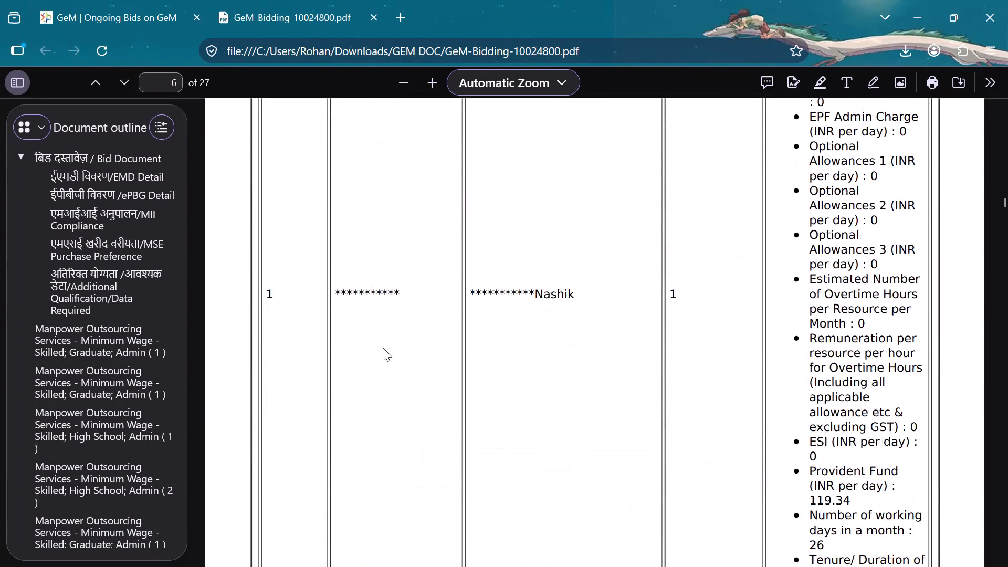
scroll(383, 348, "up", 9)
left_click(551, 175)
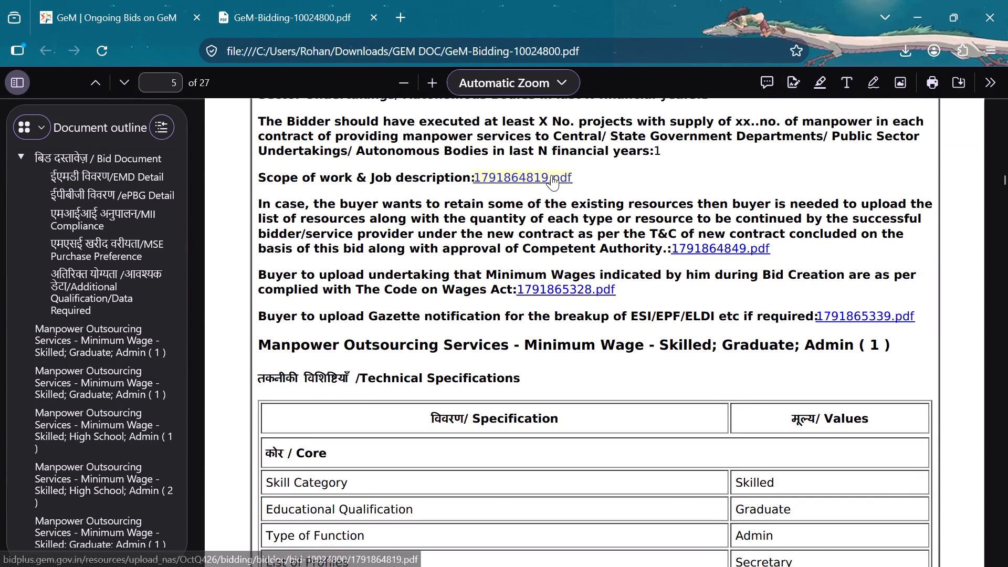
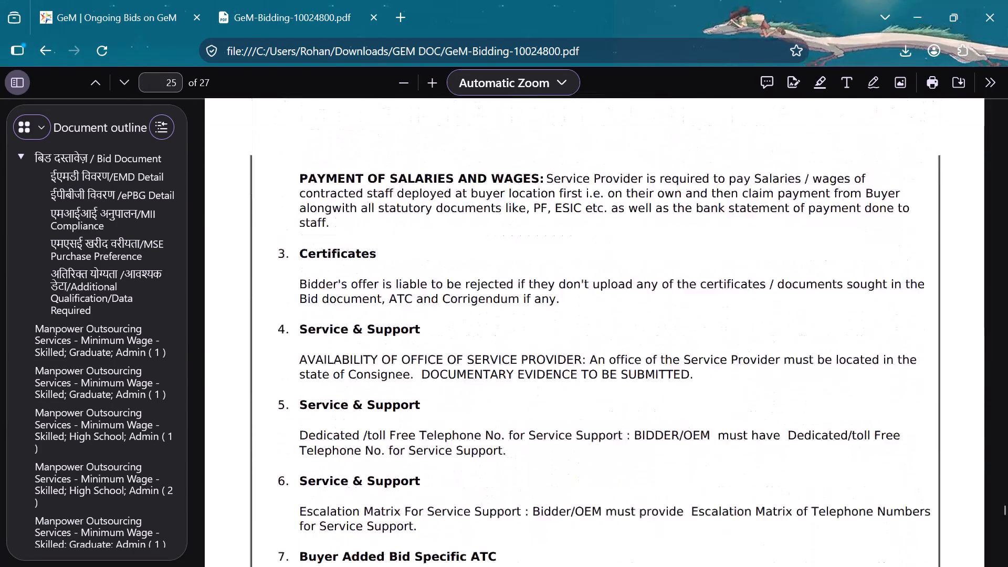
Return to the first page of the bid document and copy its bid number, GEM/2026/B/8151583.
left_click(513, 464)
left_click(513, 459)
scroll(513, 459, "up", 7)
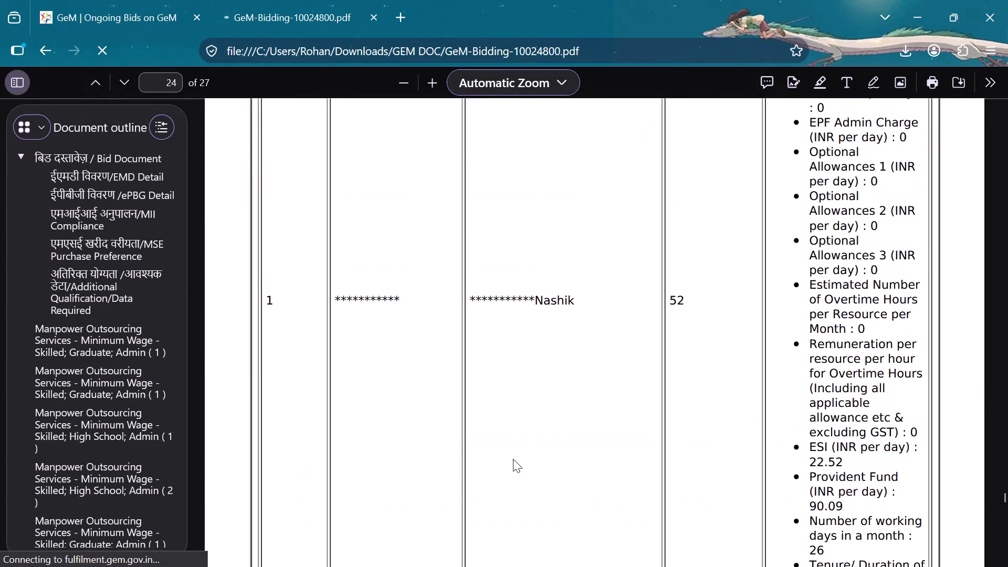
key("ctrl+Up")
double_click(813, 203)
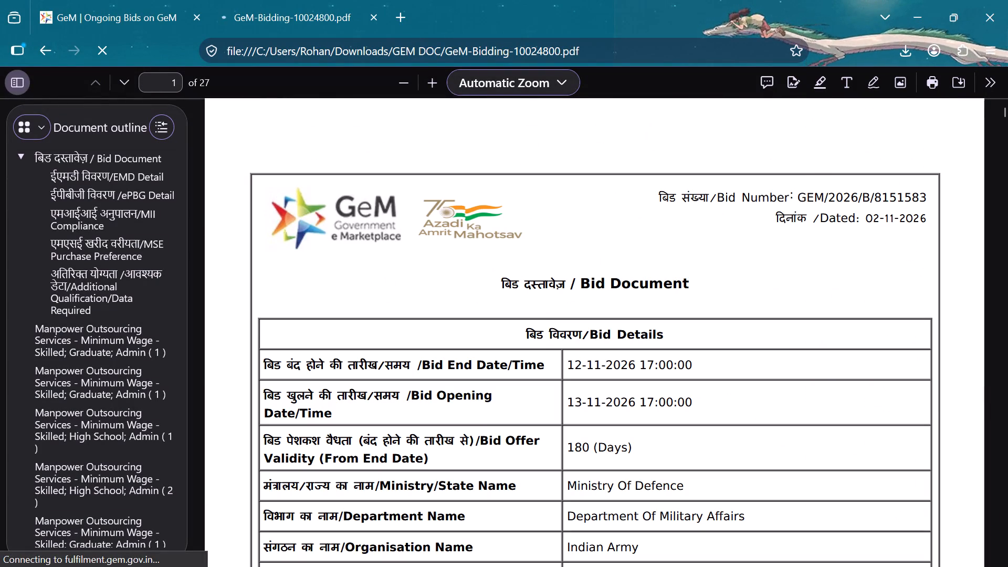
key("ctrl+shift+Right")
key("ctrl+shift+Right")
key("ctrl+shift+Right")
key("ctrl+c")
key("ctrl+c")
key("Tab")
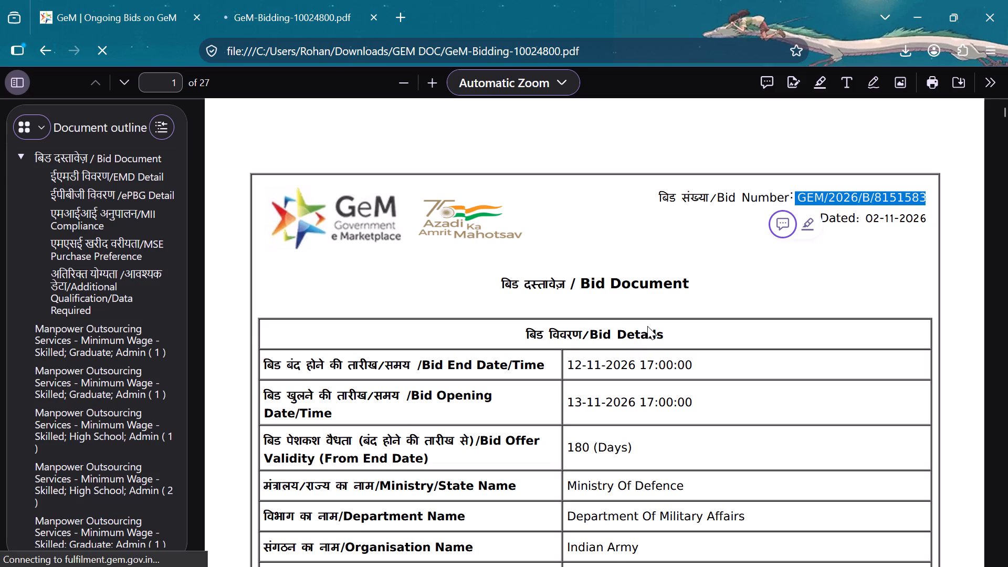
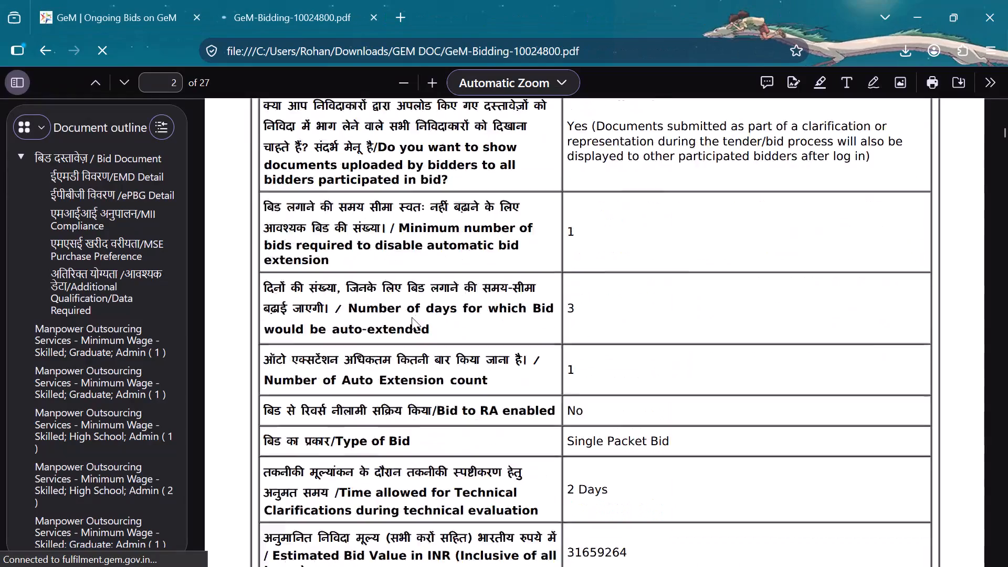
Switch to the HHSPL GEM Tender form and set Bid Type to S.
key("alt+Tab")
key("s")
key("Tab")
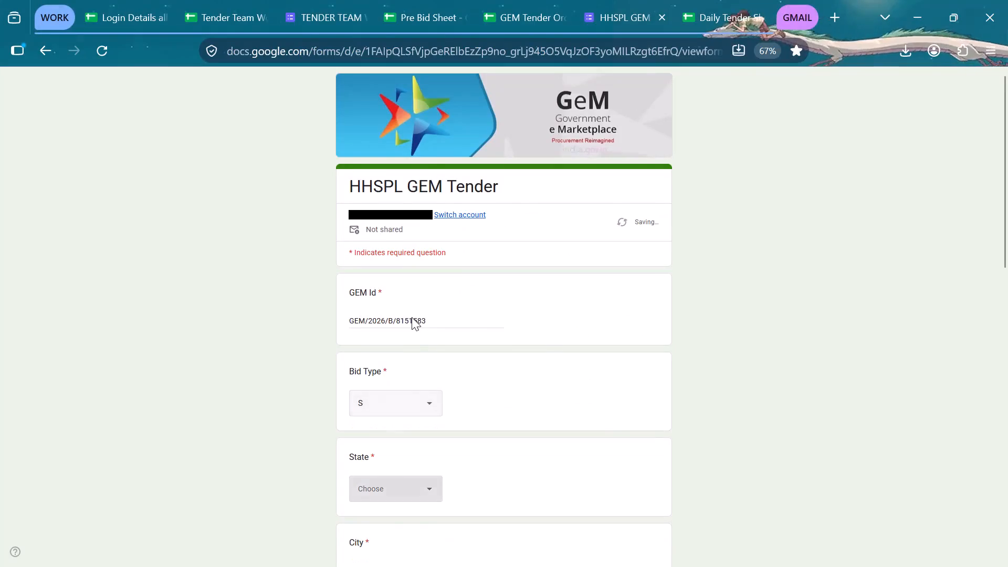
Copy the consignee city Nashik from the bid document, then set State to MH and City to Nashik in the form.
key("alt+Tab")
scroll(412, 317, "down", 20)
scroll(412, 317, "down", 17)
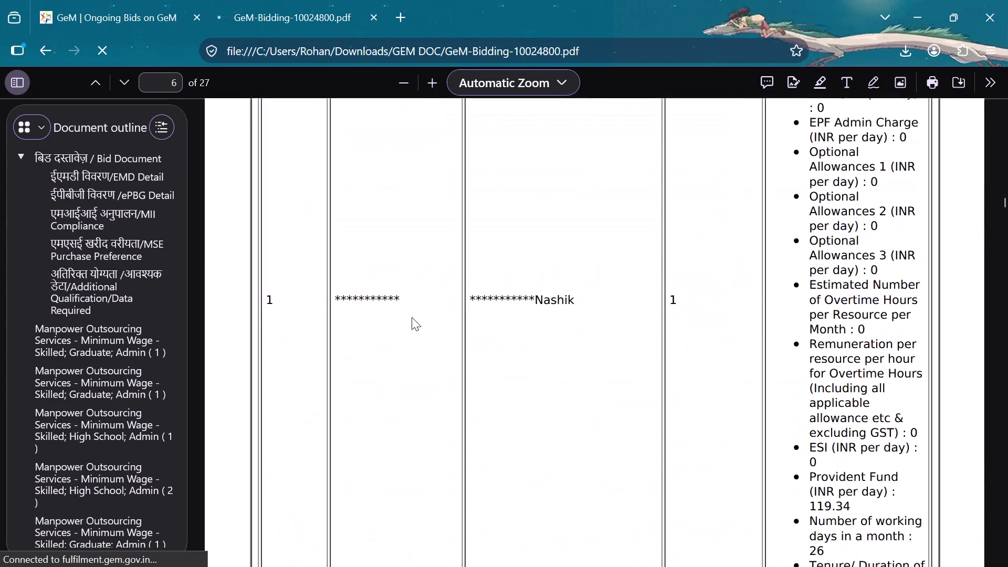
double_click(552, 320)
double_click(552, 318)
key("ctrl+c")
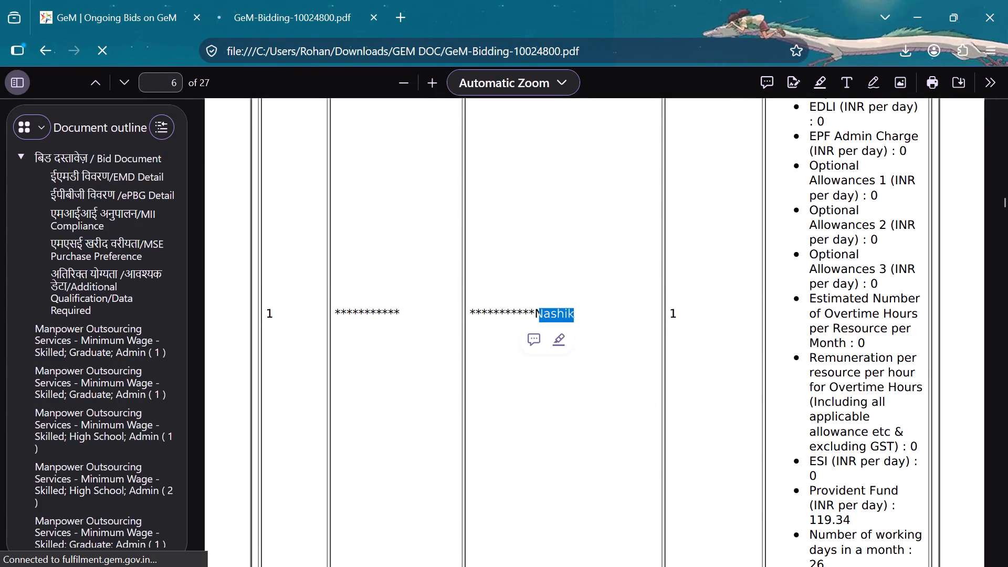
key("alt+Tab")
type("mm")
key("Tab")
key("ctrl+v")
Set both Pasara and Pre Bid Meeting to N in the form.
key("Tab")
key("n")
key("Tab")
key("n")
Check the bid's entry in the GeM listing and fill in closing date 12-11-2026 and quantity 89 in the form.
key("alt+Tab")
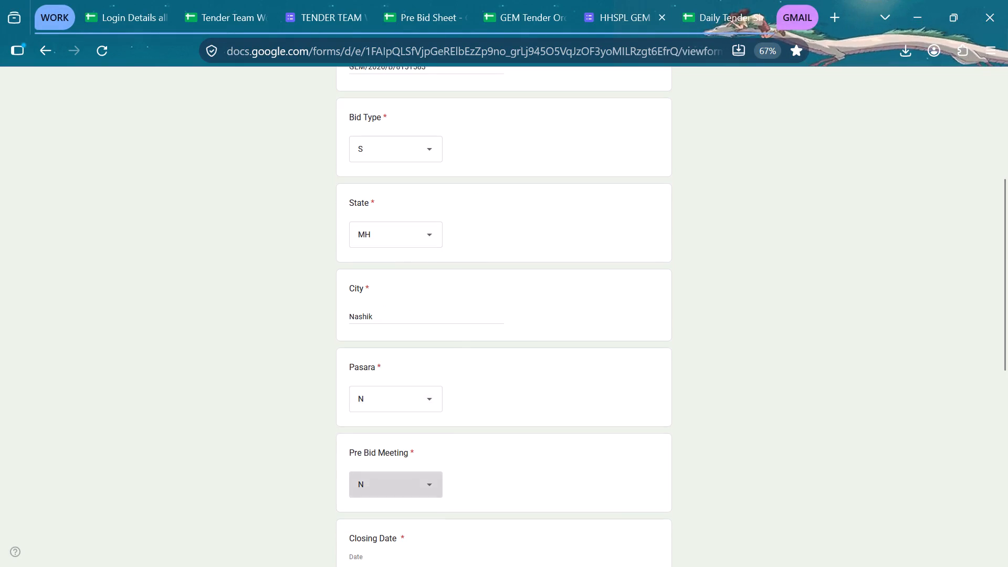
left_click(94, 0)
key("alt+Tab")
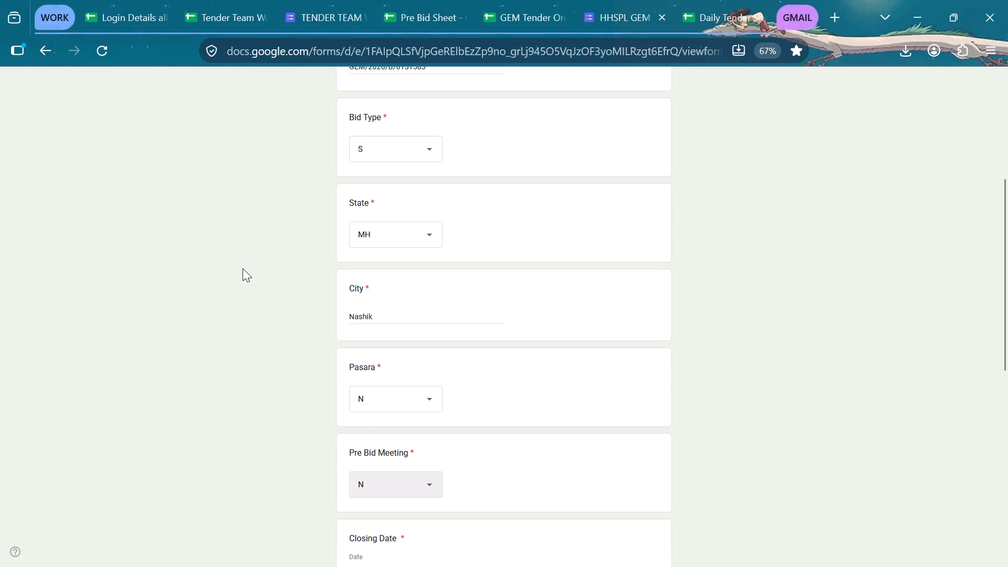
key("Tab")
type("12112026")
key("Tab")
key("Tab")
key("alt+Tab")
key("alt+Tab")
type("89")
Submit the completed form and start another response.
scroll(243, 268, "down", 3)
left_click(352, 466)
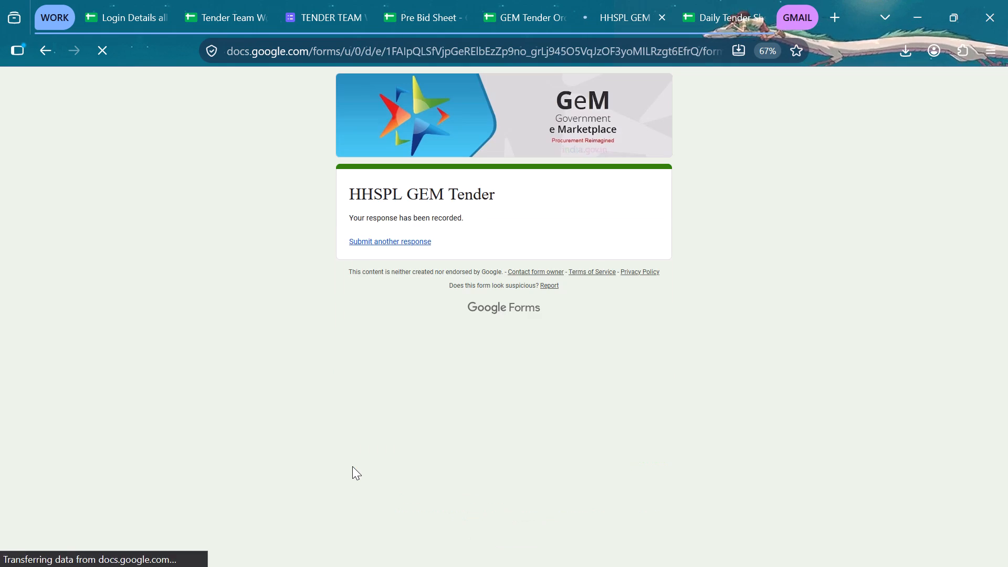
left_click(379, 240)
Return to the GeM bid listing, open the document of bid GEM/2026/B/8200575, and close the previous bid's document.
key("alt+Tab")
scroll(379, 240, "up", 3)
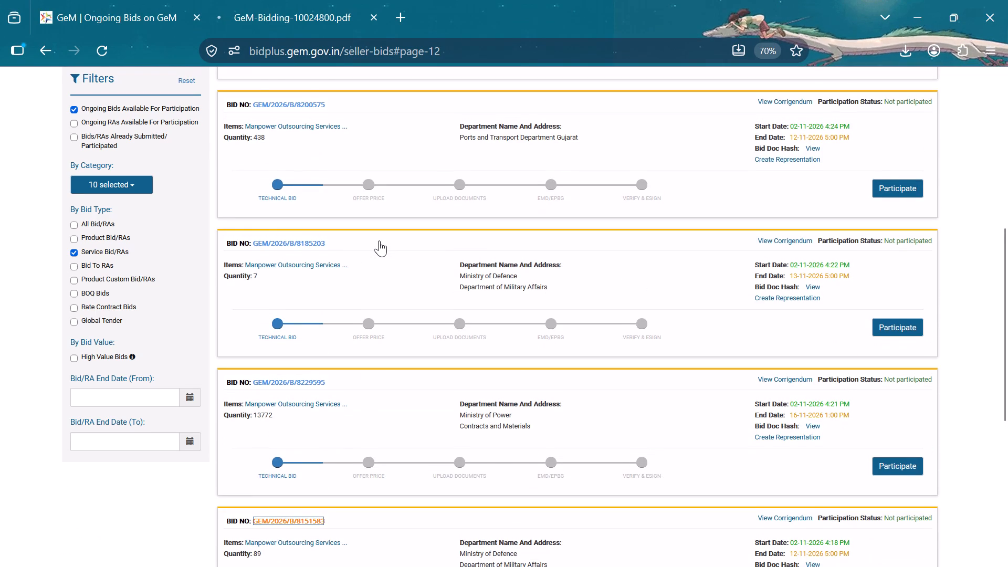
scroll(379, 240, "up", 1)
left_click(326, 258)
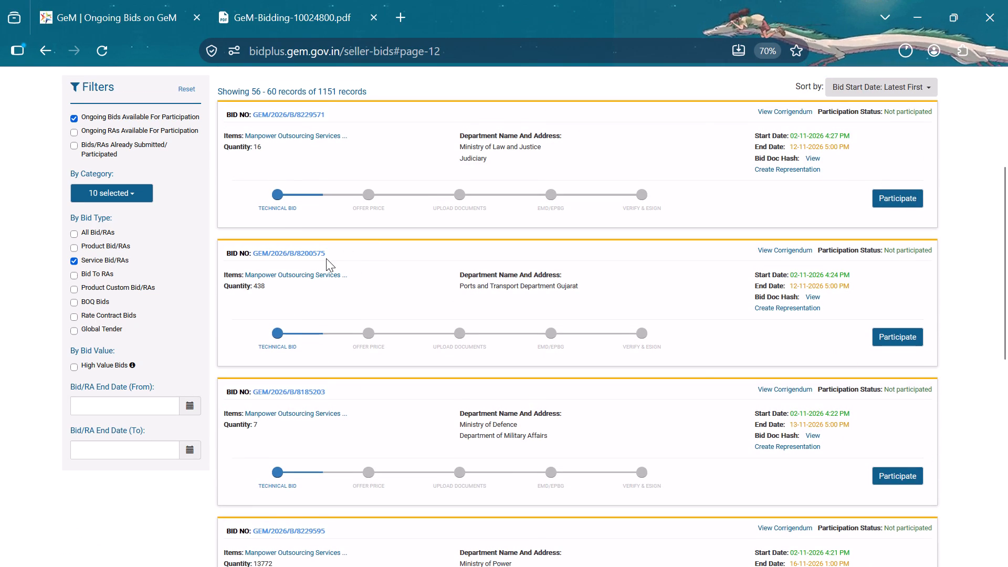
left_click(320, 255)
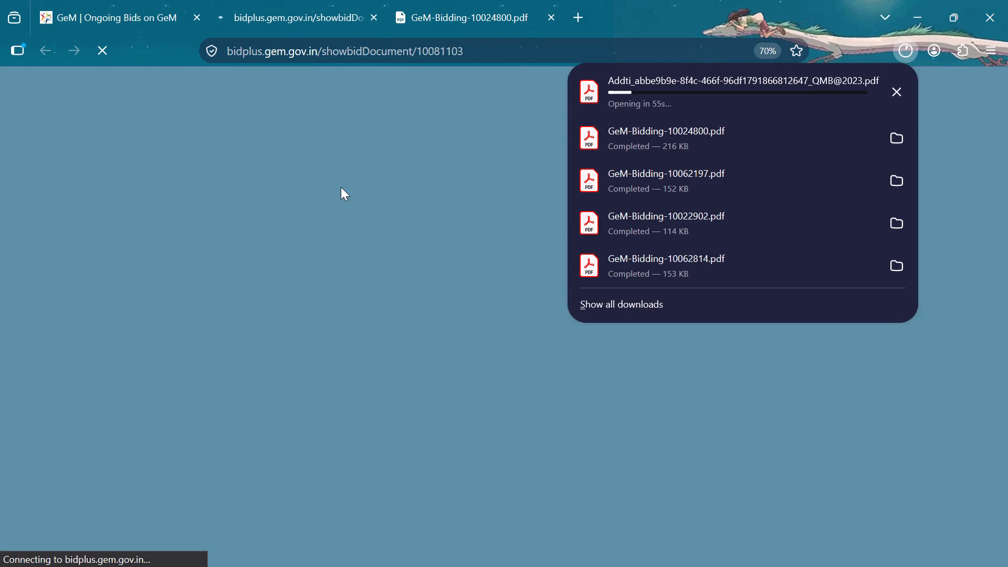
left_click(550, 11)
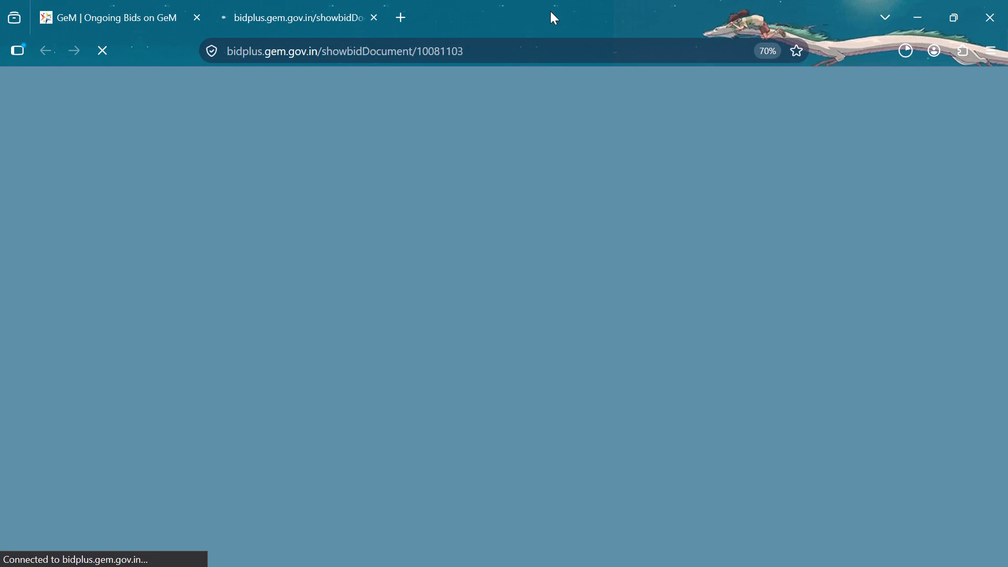
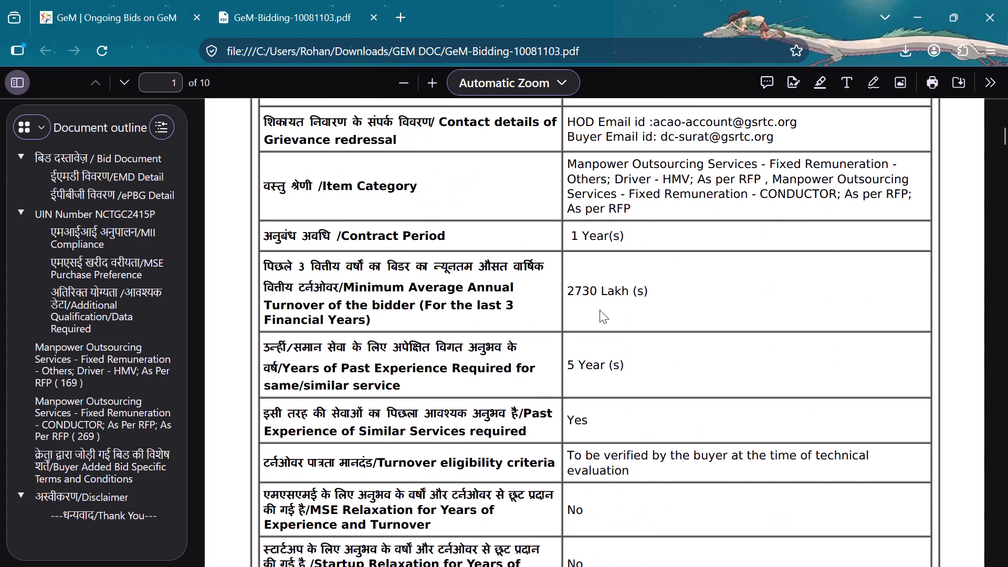
Switch to the HHSPL GEM Tender form and enter GEM/2026/B/8200575 as the GEM Id.
scroll(600, 310, "down", 4)
key("alt+Tab")
left_click(436, 332)
left_click(438, 327)
key("ctrl+v")
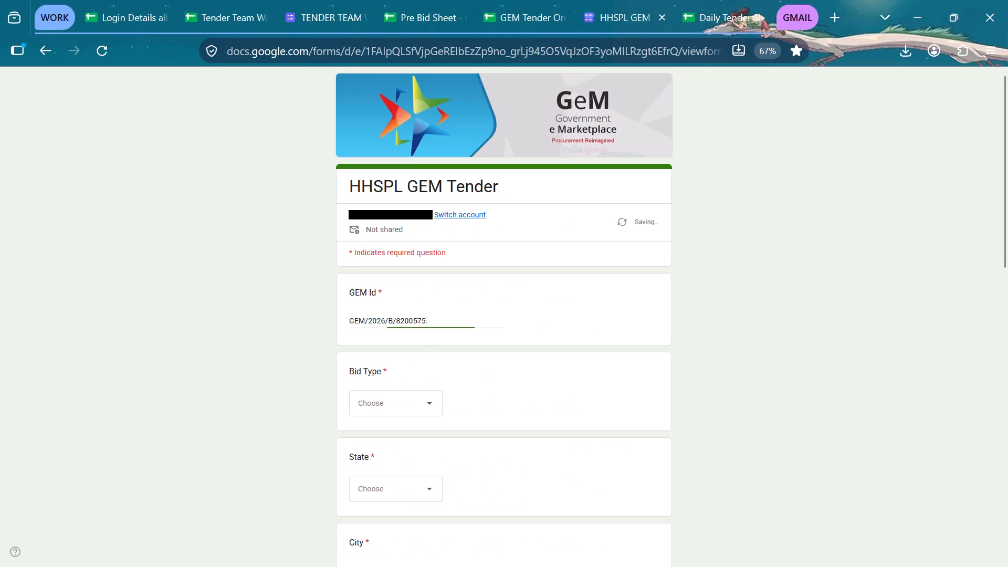
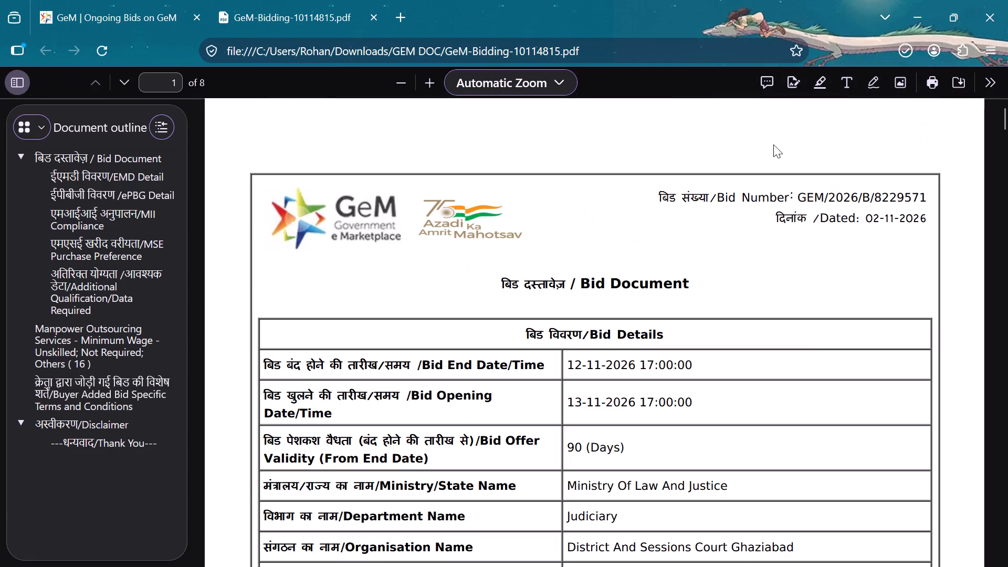
Copy the bid number GEM/2026/B/8229571 from the District And Sessions Court Ghaziabad bid document.
double_click(804, 198)
key("ctrl+shift+Right")
key("ctrl+shift+Right")
key("ctrl+shift+Right")
key("ctrl+c")
key("ctrl+c")
scroll(539, 411, "down", 1)
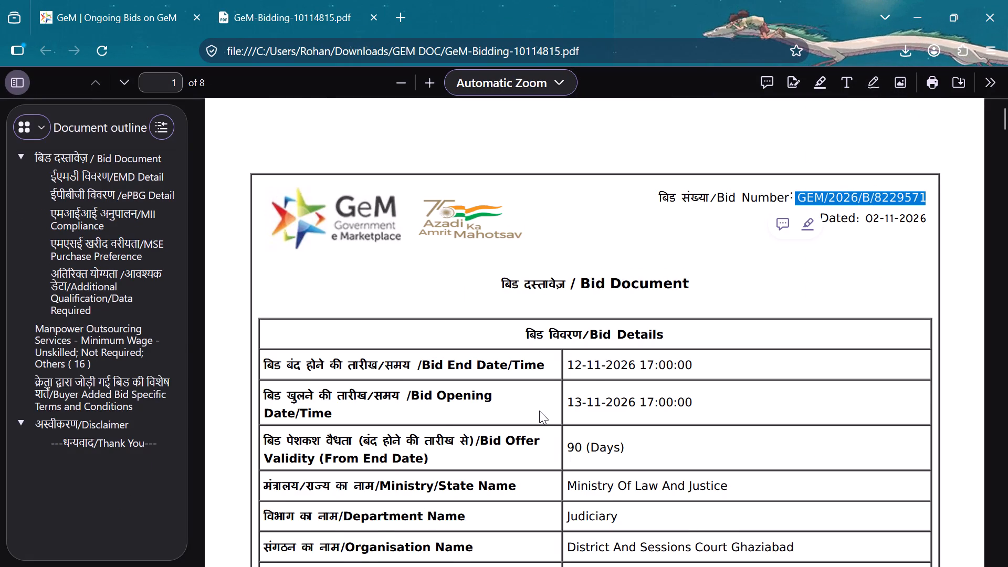
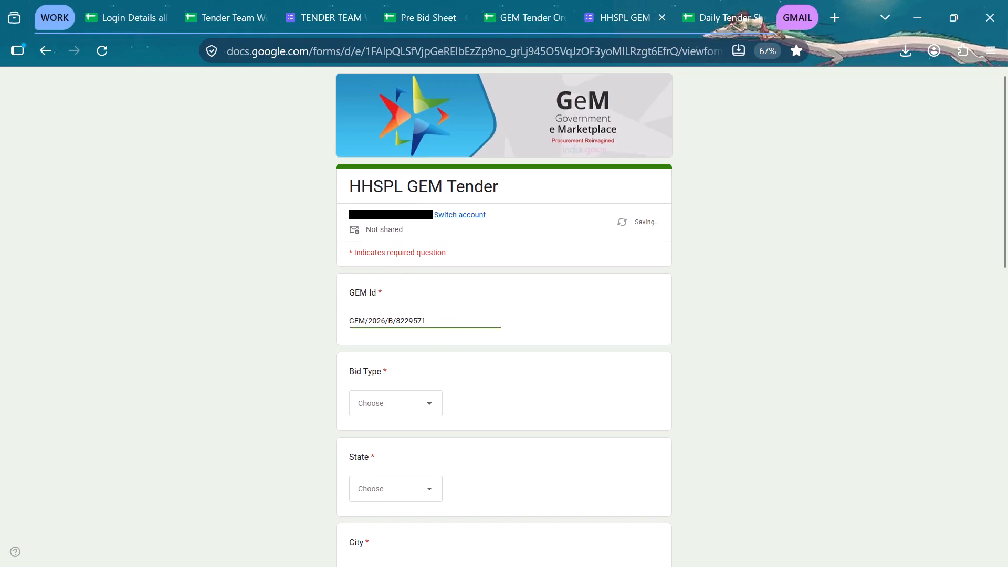
Check the bid document's details and set the form's Bid Type to M and State to GJ.
key("alt+Tab")
key("ctrl+Up")
scroll(380, 320, "down", 12)
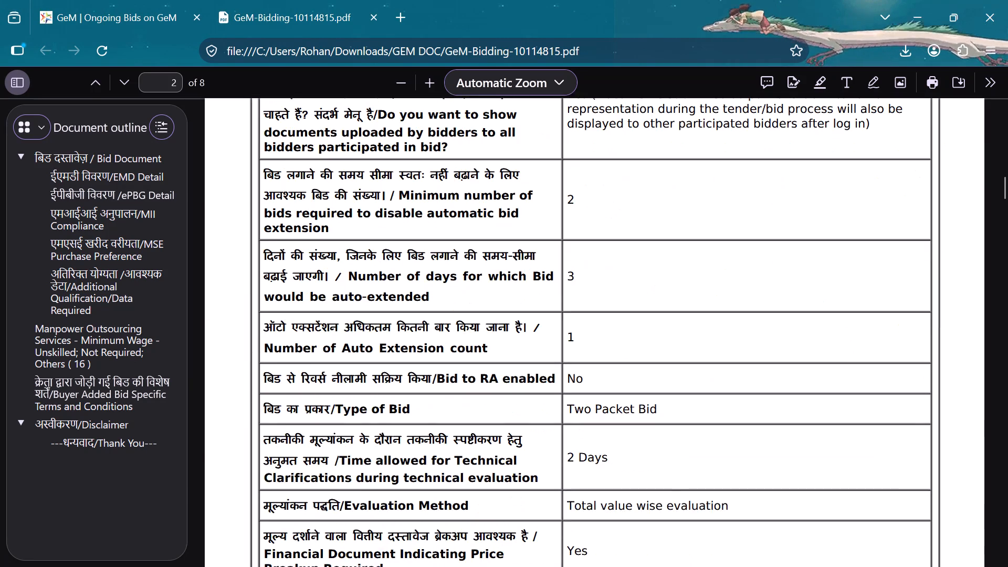
key("alt+Tab")
key("m")
key("Tab")
type("gj")
key("Tab")
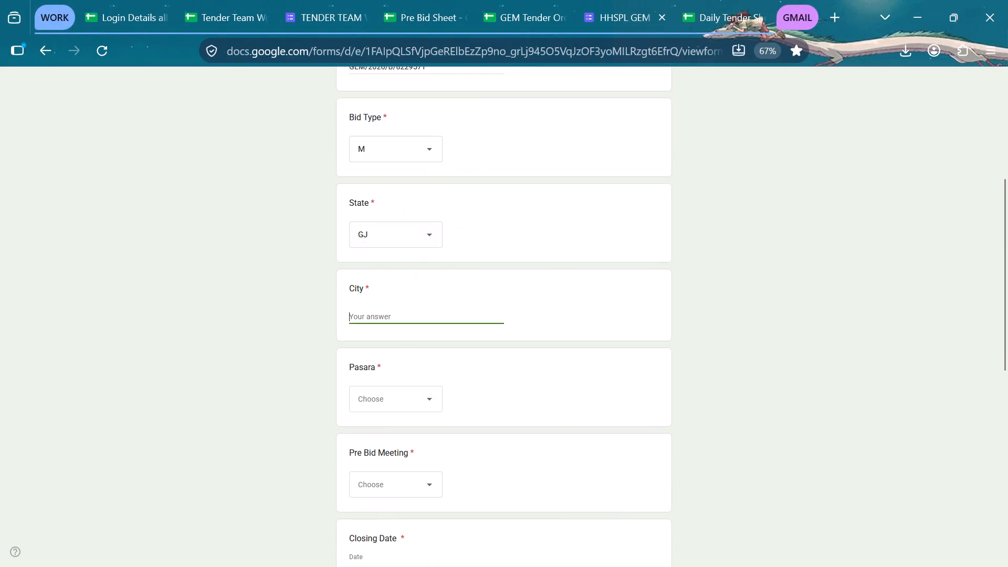
Check the bid document again and change the form's State to UP.
key("alt+Tab")
key("alt+Tab")
scroll(380, 320, "up", 1)
left_click(508, 230)
key("Tab")
key("Tab")
type("up")
key("Tab")
Copy the city Ghaziabad from the consignee address in the bid document into the form's City answer.
key("alt+Tab")
scroll(508, 230, "down", 20)
scroll(508, 230, "down", 18)
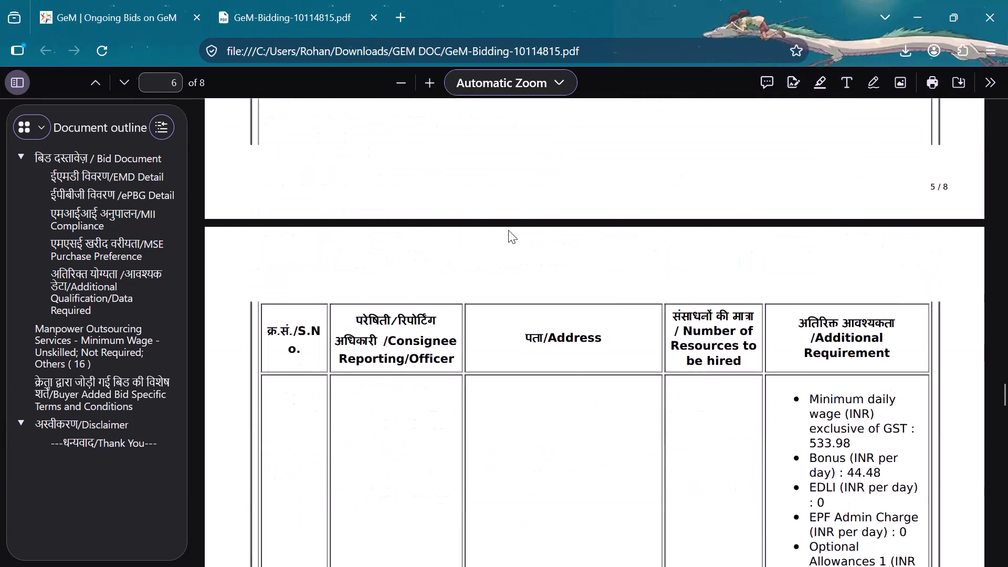
scroll(508, 230, "down", 10)
left_click(514, 385)
double_click(512, 396)
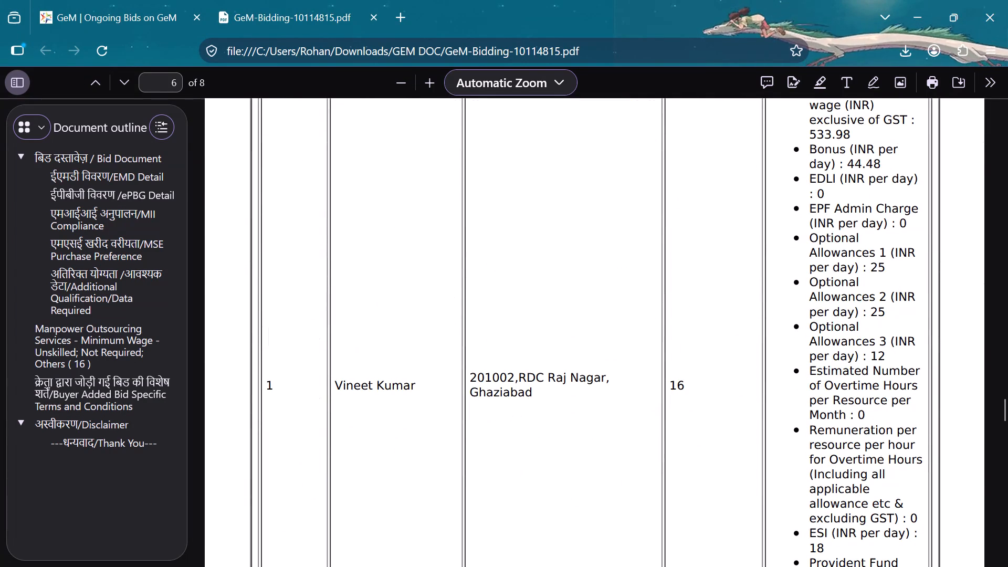
key("ctrl+c")
key("alt+Tab")
key("ctrl+v")
key("Tab")
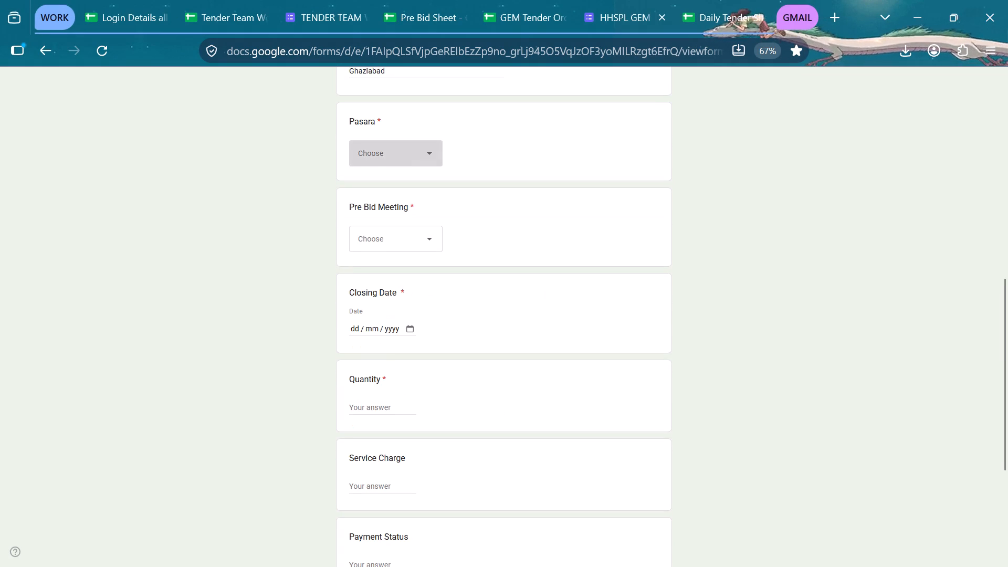
Set both Pasara and Pre Bid Meeting to N in the form.
key("n")
key("Tab")
key("n")
Look up the bid's end date in the GeM ongoing bids list and enter 12/11/2026 as the Closing Date.
key("alt+Tab")
left_click(148, 0)
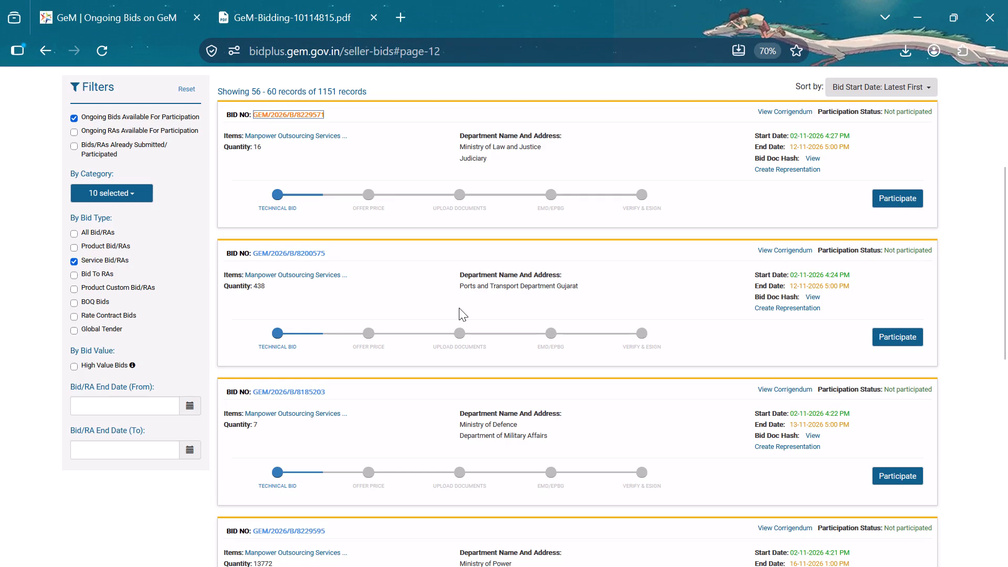
key("alt+Tab")
key("Tab")
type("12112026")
Look up the bid's quantity in the GeM list and enter 16 as the form's Quantity.
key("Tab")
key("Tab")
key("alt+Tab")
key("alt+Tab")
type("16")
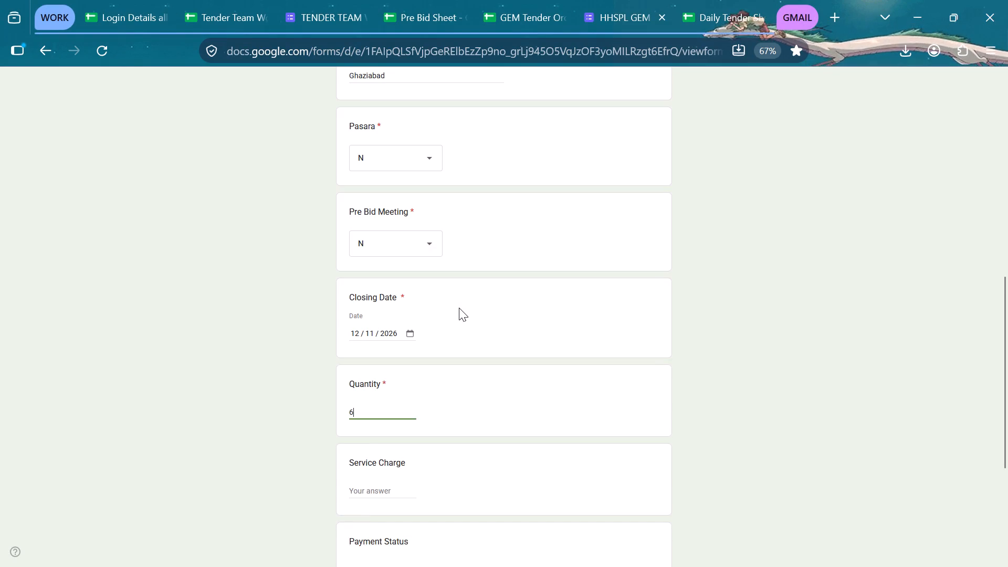
scroll(459, 308, "down", 6)
key("Left")
key("1")
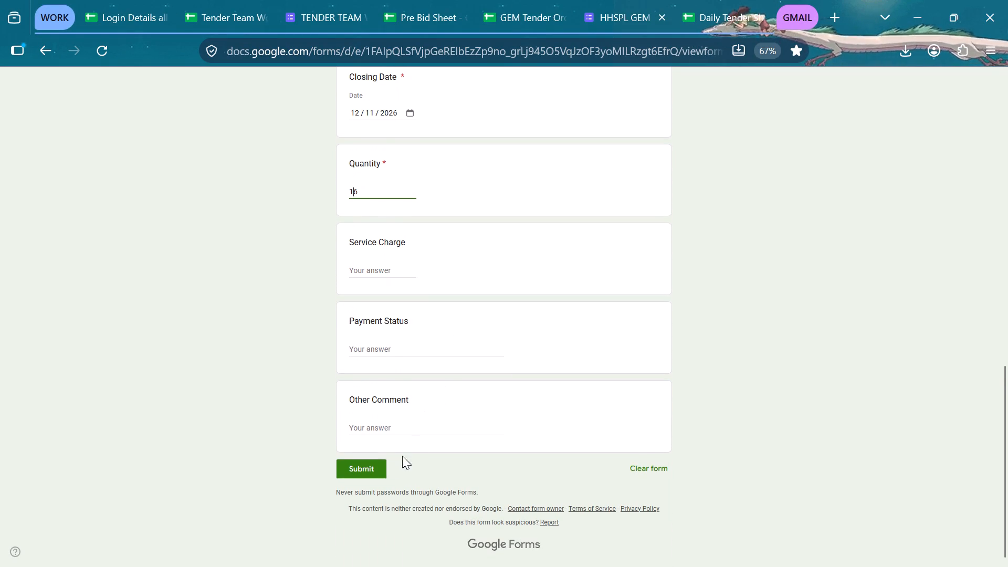
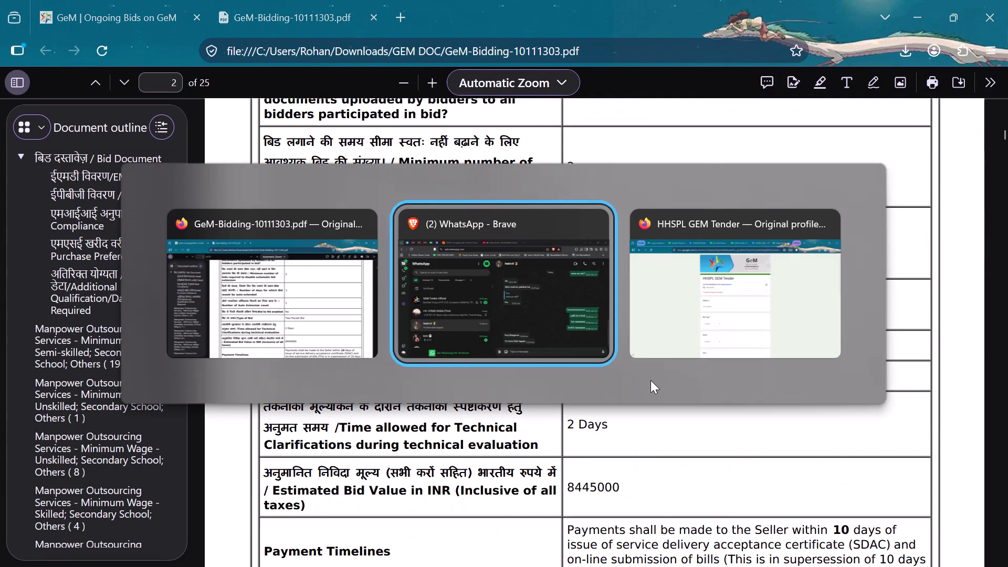
Enter the copied bid number GEM/2026/B/8226715 as the form's GEM Id and set Bid Type to M.
key("alt+Tab")
left_click(451, 320)
key("ctrl+v")
key("Tab")
key("m")
Copy the city JUnagadh from the consignee address in the bid document into the form's City answer, with State set to GJ.
key("alt+Tab")
scroll(451, 320, "down", 5)
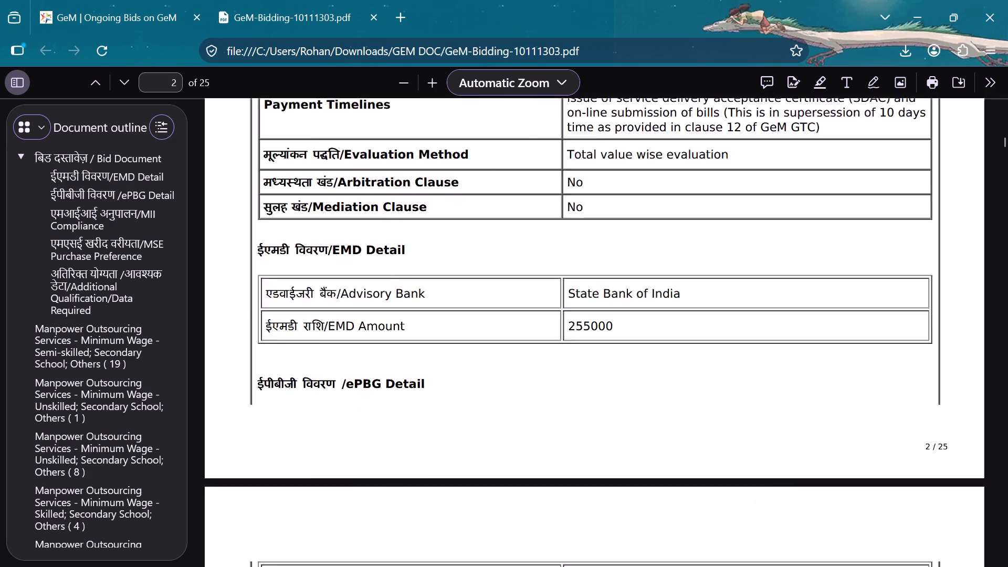
scroll(451, 320, "down", 20)
scroll(451, 320, "down", 11)
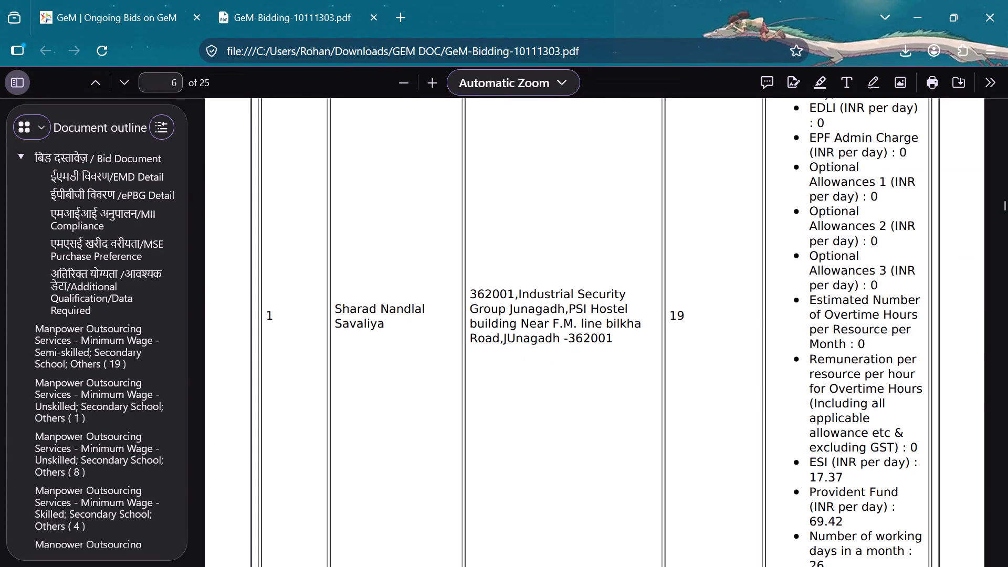
double_click(525, 343)
key("ctrl+c")
key("alt+Tab")
key("Tab")
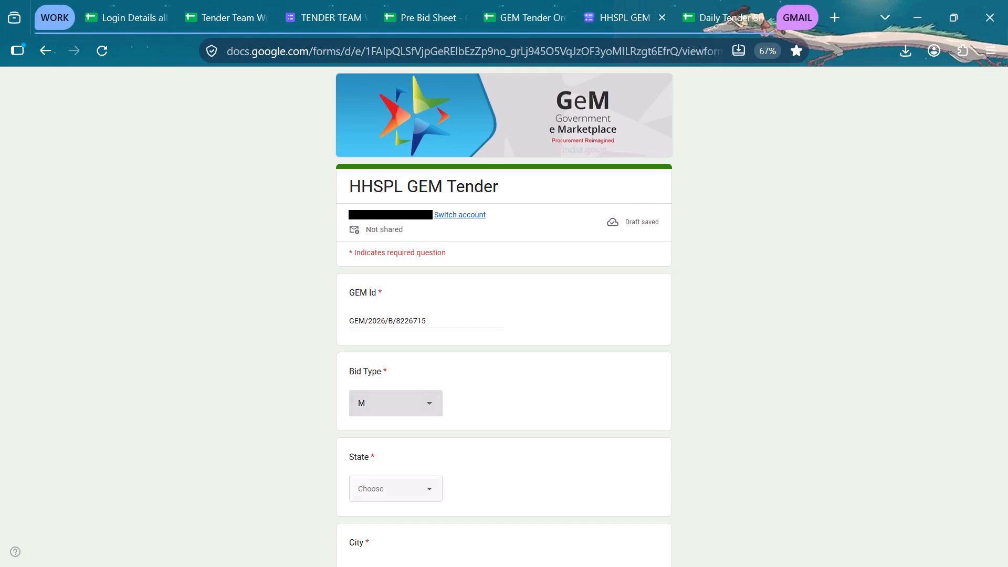
type("gj")
key("Tab")
key("ctrl+v")
Set both Pasara and Pre Bid Meeting to N in the form.
key("Tab")
key("n")
key("Tab")
key("n")
Look up the bid's end date in the GeM ongoing bids list and enter 12/11/2026 as the Closing Date.
key("alt+Tab")
left_click(118, 0)
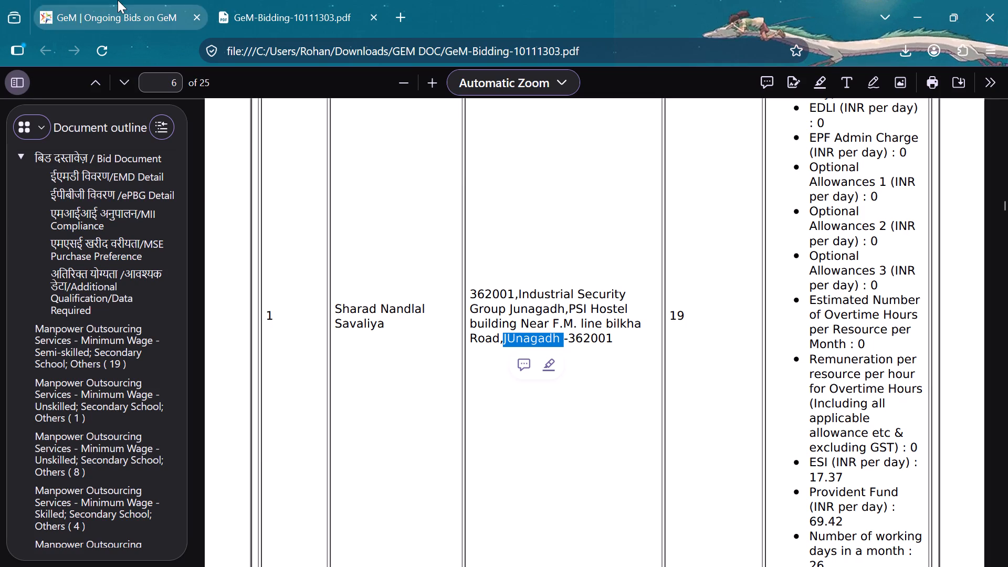
key("alt+Tab")
key("Tab")
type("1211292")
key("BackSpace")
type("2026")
Check the bid's quantity in the GeM list and enter 44 as the form's Quantity.
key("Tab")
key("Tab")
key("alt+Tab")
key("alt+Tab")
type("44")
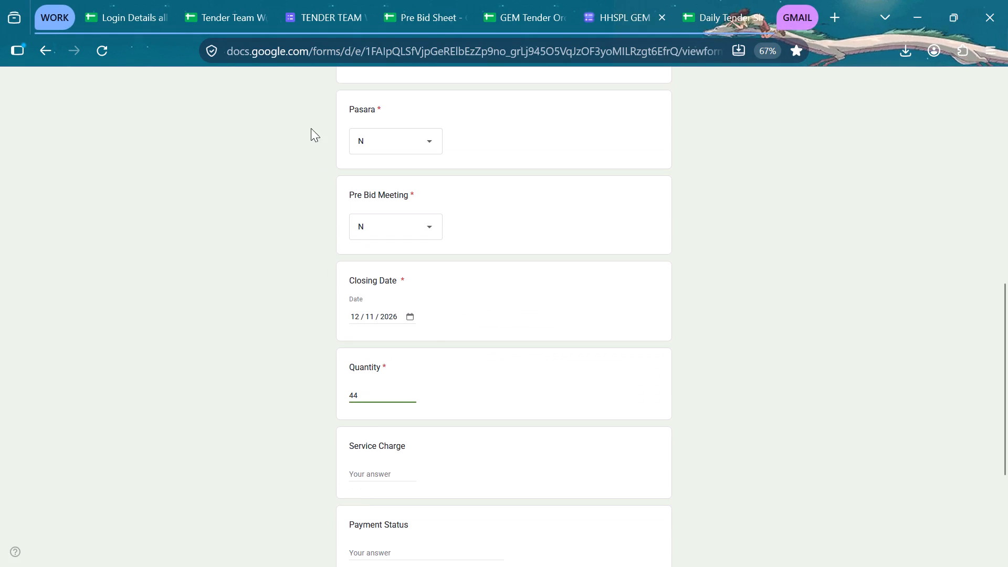
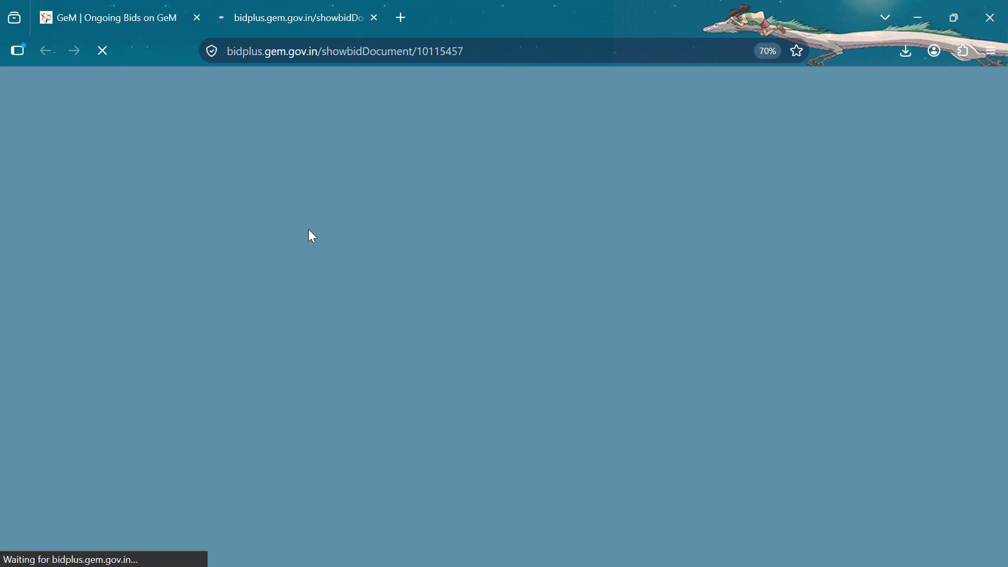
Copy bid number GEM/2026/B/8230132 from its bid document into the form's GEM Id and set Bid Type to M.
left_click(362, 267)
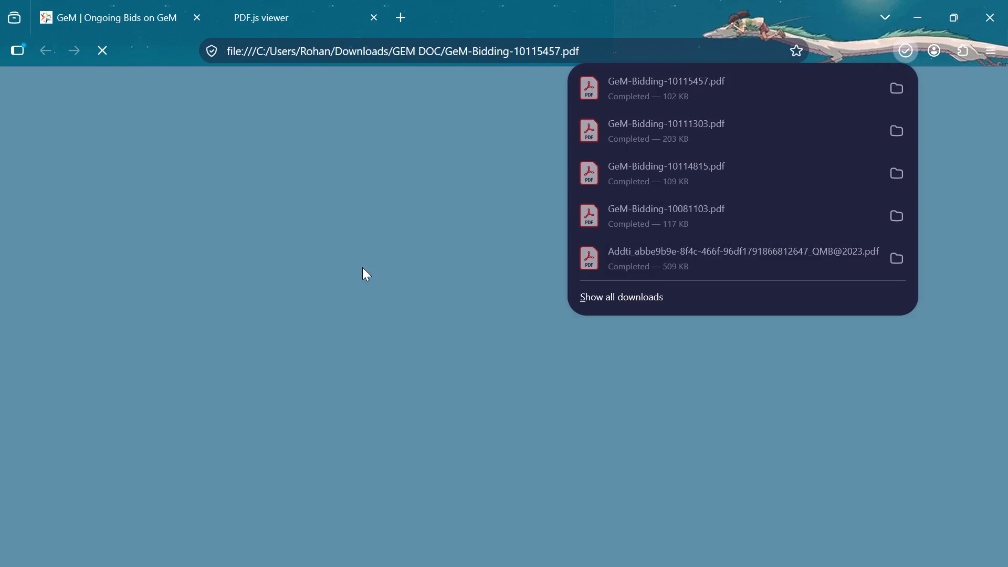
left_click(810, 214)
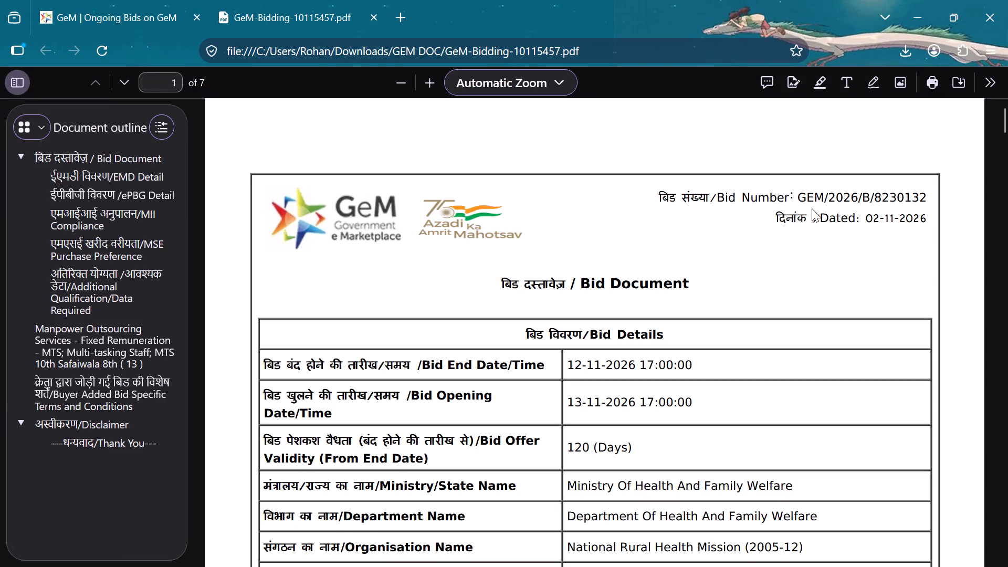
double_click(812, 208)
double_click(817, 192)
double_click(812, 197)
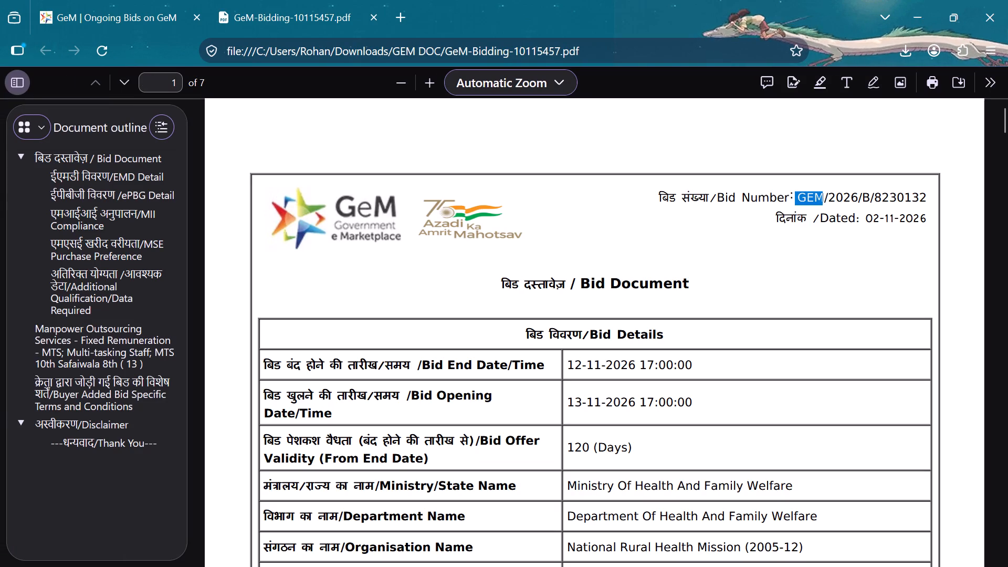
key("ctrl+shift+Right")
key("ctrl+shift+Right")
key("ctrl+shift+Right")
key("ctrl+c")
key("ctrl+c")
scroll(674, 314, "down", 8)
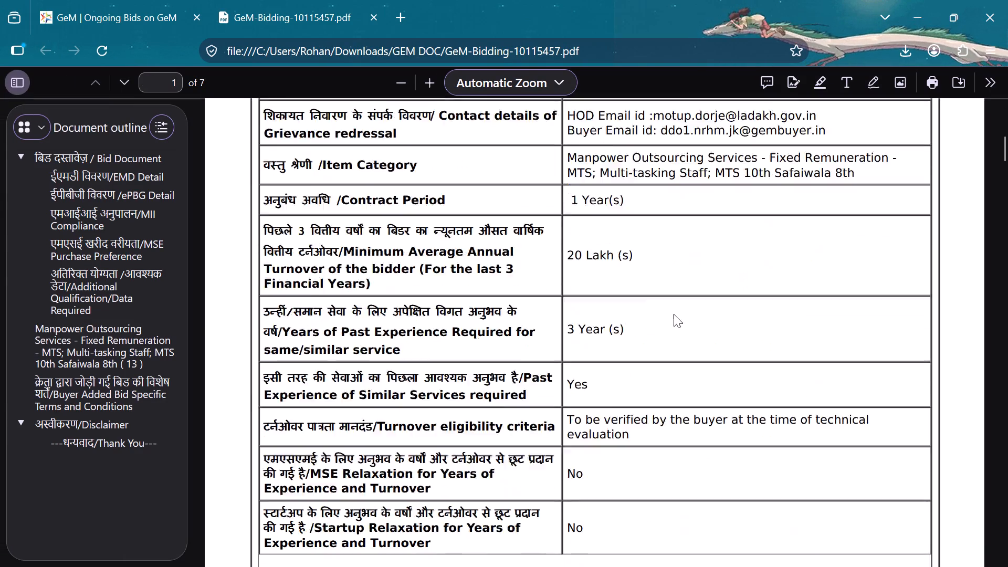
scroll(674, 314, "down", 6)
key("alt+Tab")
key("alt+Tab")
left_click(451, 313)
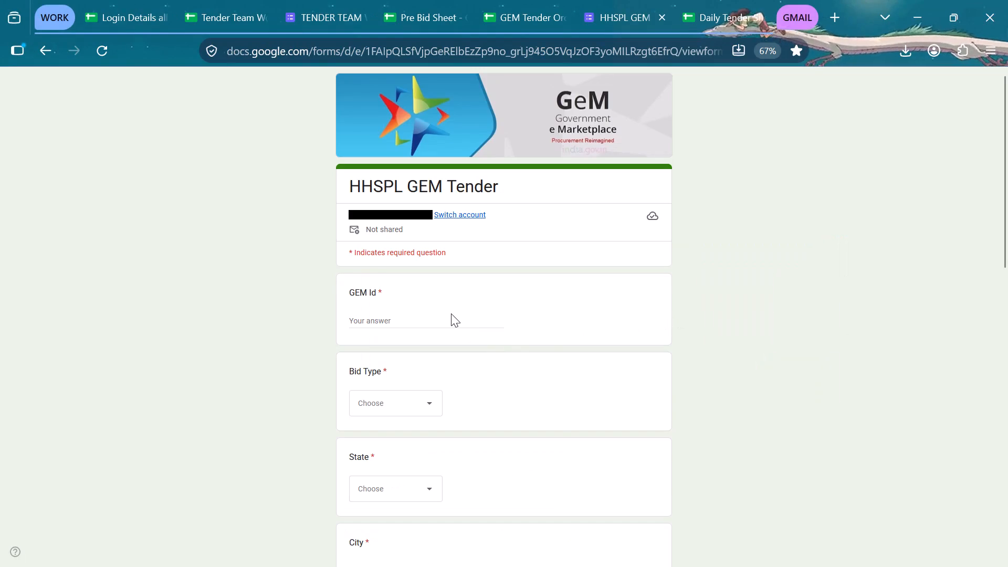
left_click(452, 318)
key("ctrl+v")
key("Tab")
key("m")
Examine the consignee address in the bid document for GEM/2026/B/8230132.
key("alt+Tab")
scroll(452, 318, "down", 20)
scroll(452, 318, "down", 3)
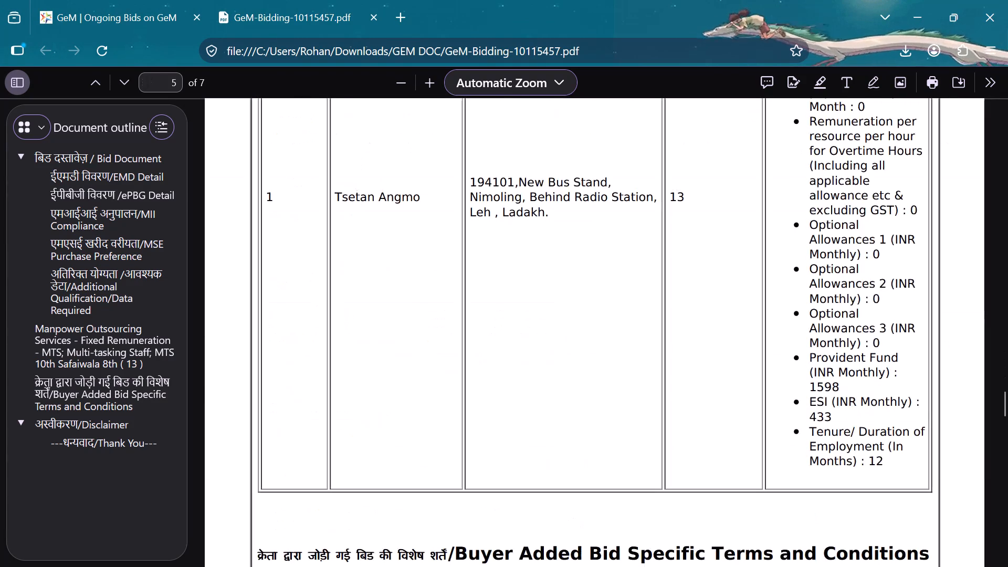
scroll(452, 318, "down", 3)
Return to the ongoing bids list, move from page 9 to page 8, and close the open bid document.
left_click(117, 0)
scroll(293, 219, "up", 1)
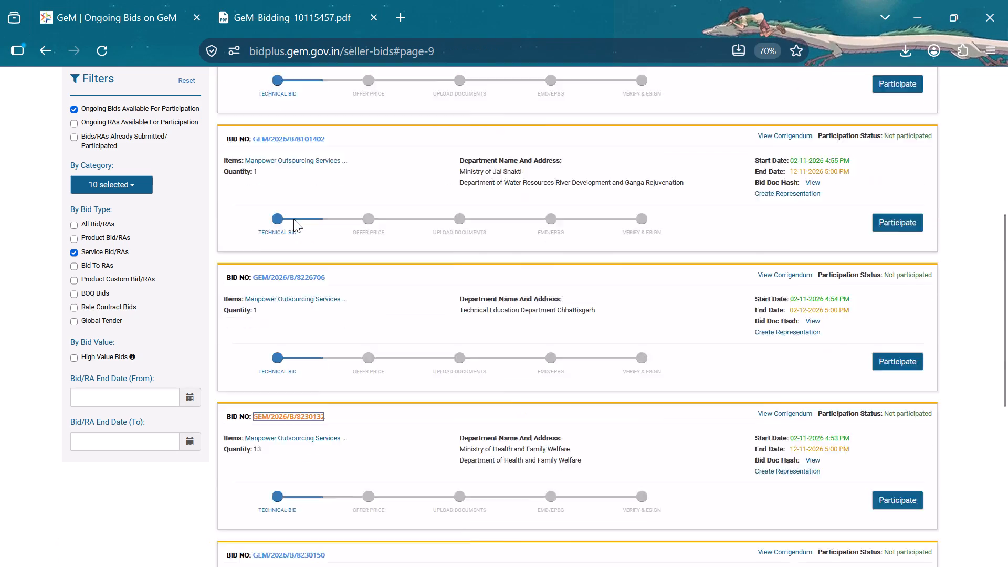
scroll(293, 219, "up", 2)
scroll(293, 219, "down", 5)
left_click(313, 318)
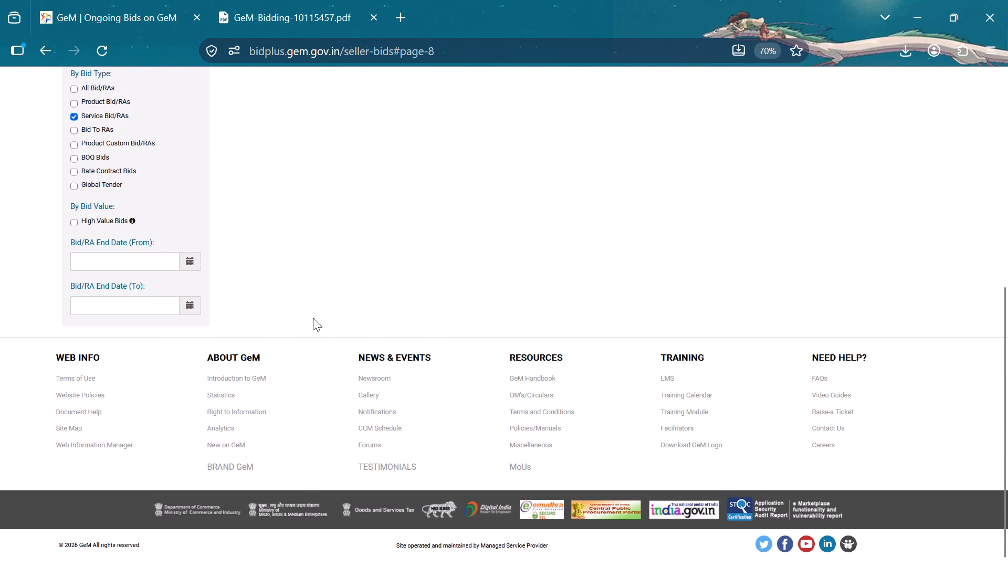
left_click(372, 19)
Review the service bids on page 8 and move on to page 7 of the list.
scroll(333, 193, "down", 1)
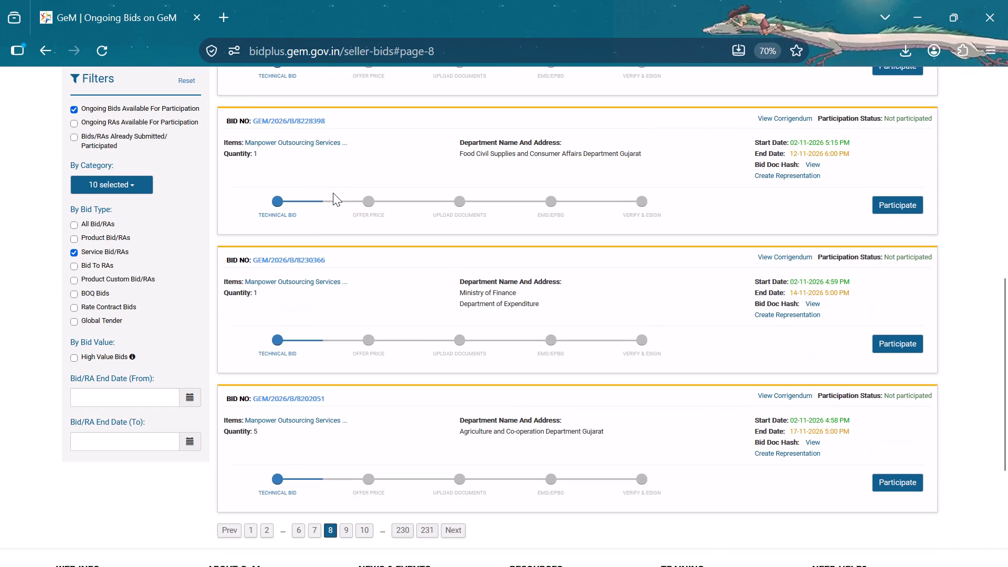
scroll(333, 193, "up", 3)
scroll(306, 216, "down", 5)
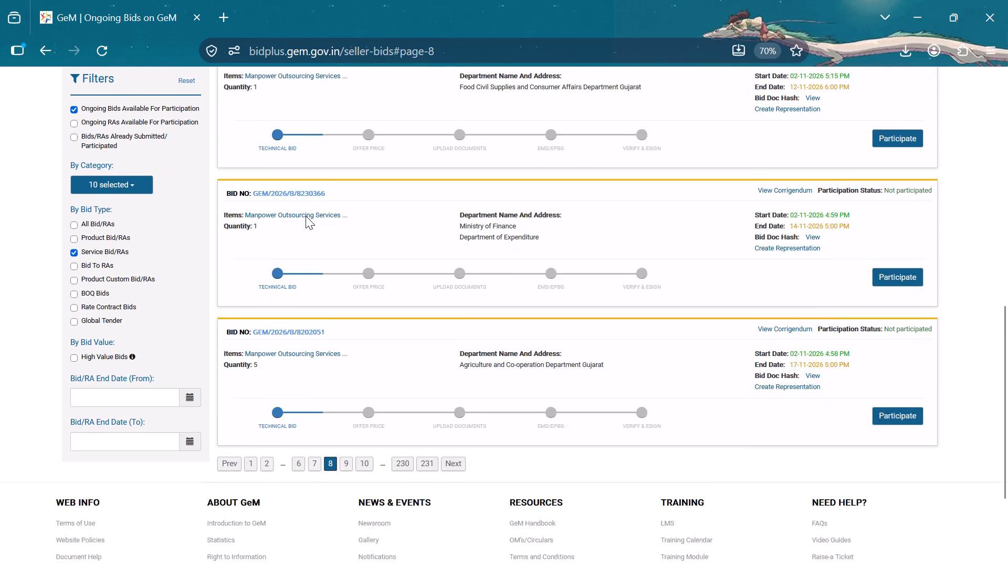
scroll(309, 302, "down", 4)
left_click(313, 316)
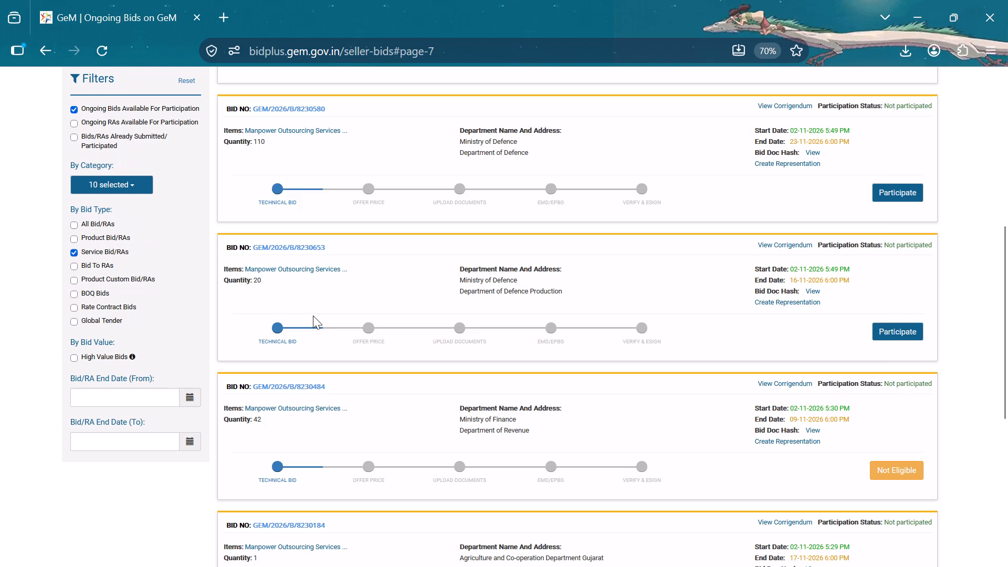
Review the bids on page 7 and open the bid document for GEM/2026/B/8230653.
key("alt+Tab")
key("alt+Tab")
key("alt+Tab")
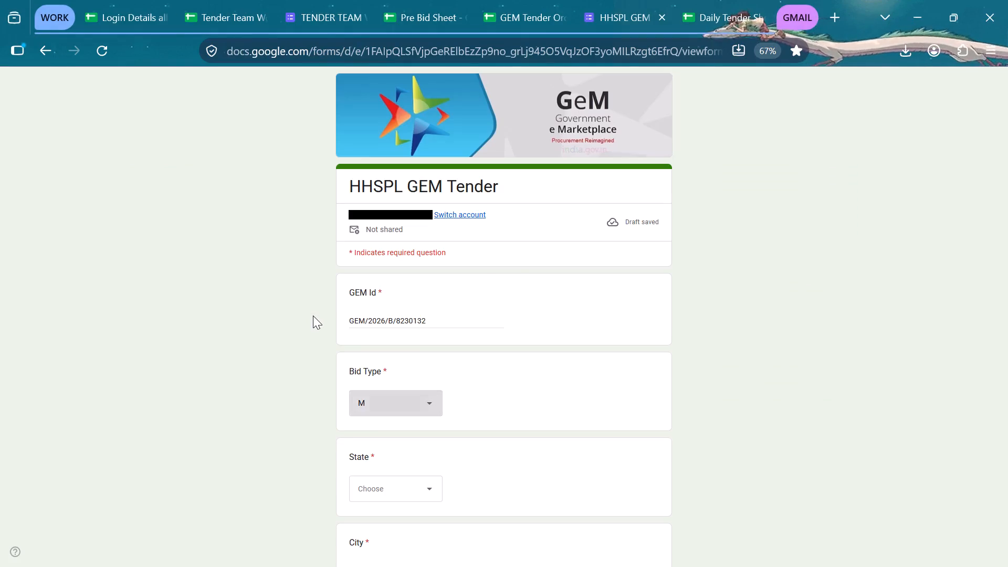
key("alt+Tab")
scroll(334, 345, "down", 1)
scroll(324, 343, "up", 3)
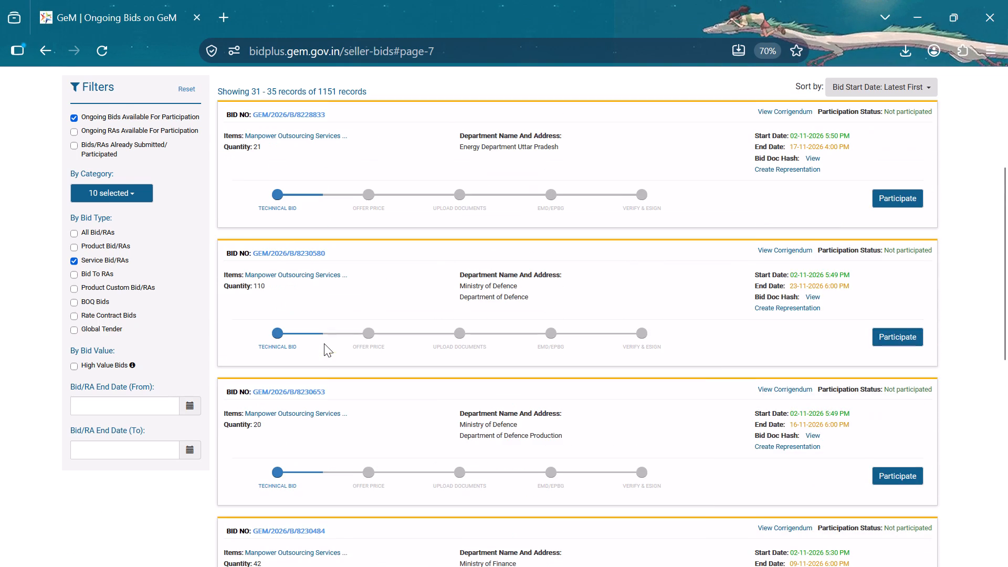
left_click(308, 390)
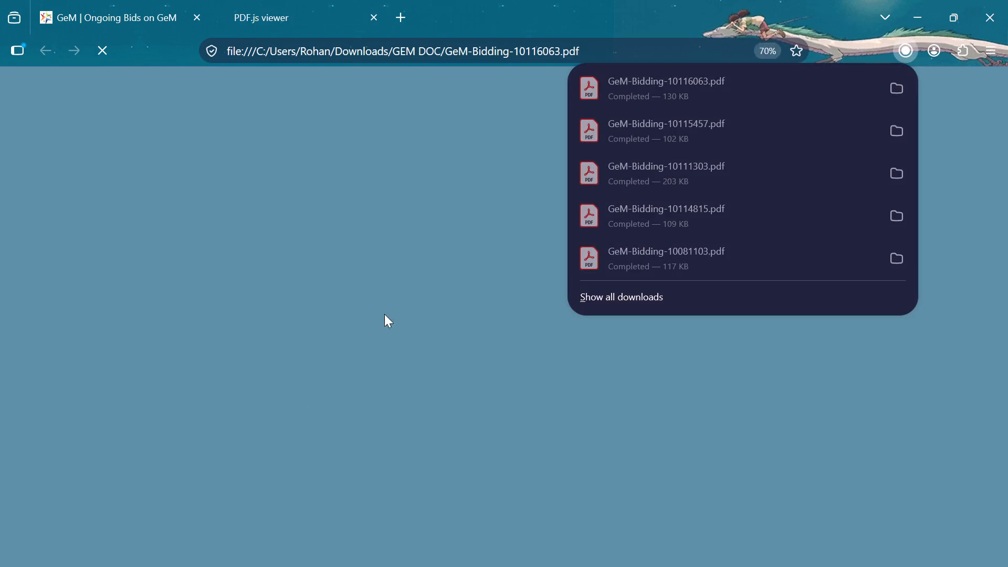
left_click(415, 292)
Replace the form's GEM Id with GEM/2026/B/8230653 copied from the bid document, and set Bid Type to S.
double_click(810, 184)
double_click(806, 190)
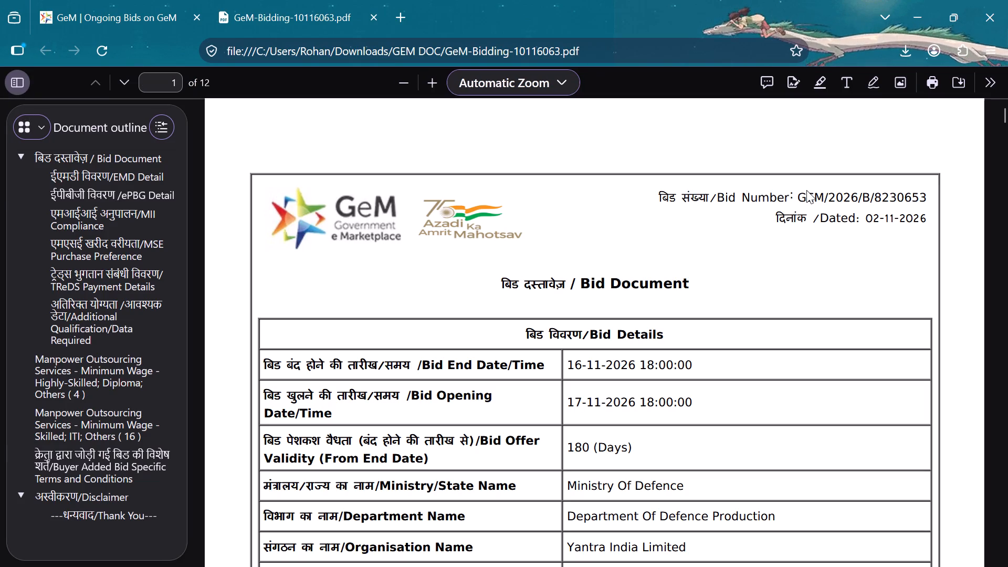
double_click(806, 190)
double_click(810, 198)
key("ctrl+shift+Right")
key("ctrl+shift+Right")
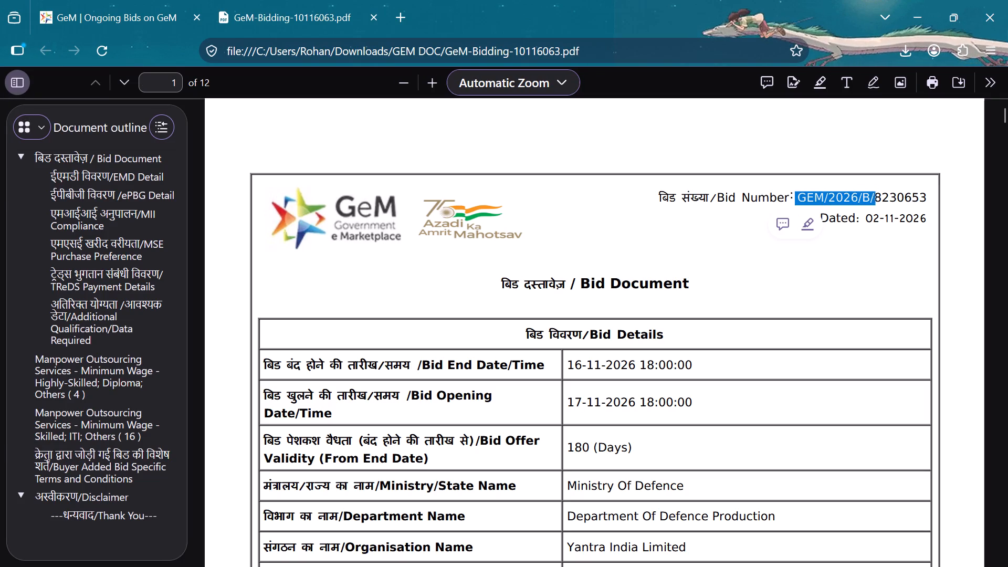
key("ctrl+shift+Right")
key("ctrl+c")
key("ctrl+c")
scroll(640, 381, "down", 12)
key("alt+Tab")
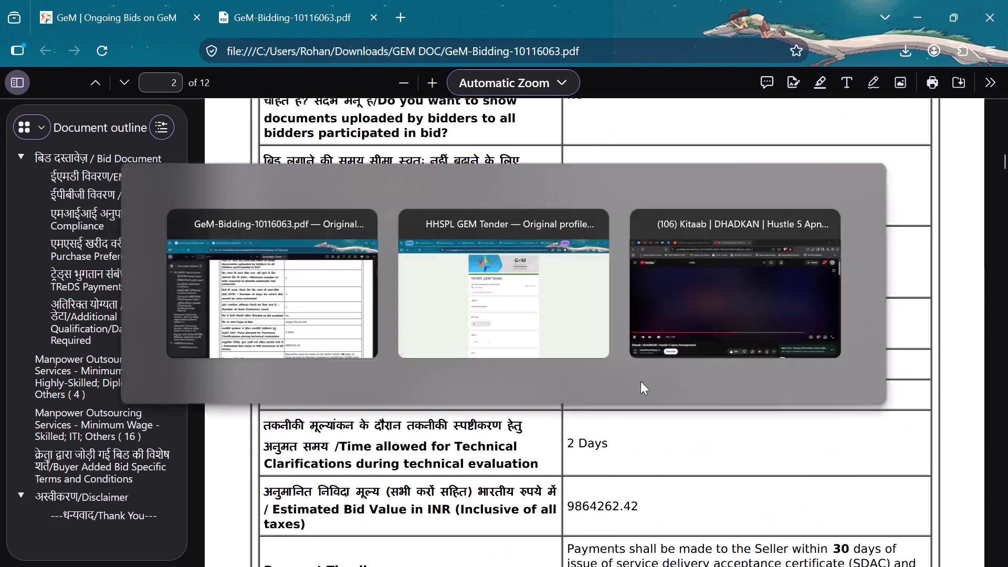
left_click(430, 322)
key("ctrl+a")
key("ctrl+v")
key("Tab")
key("s")
Find the consignee address in the bid document, choose the matching State in the form, and enter Nagpur as City.
key("alt+Tab")
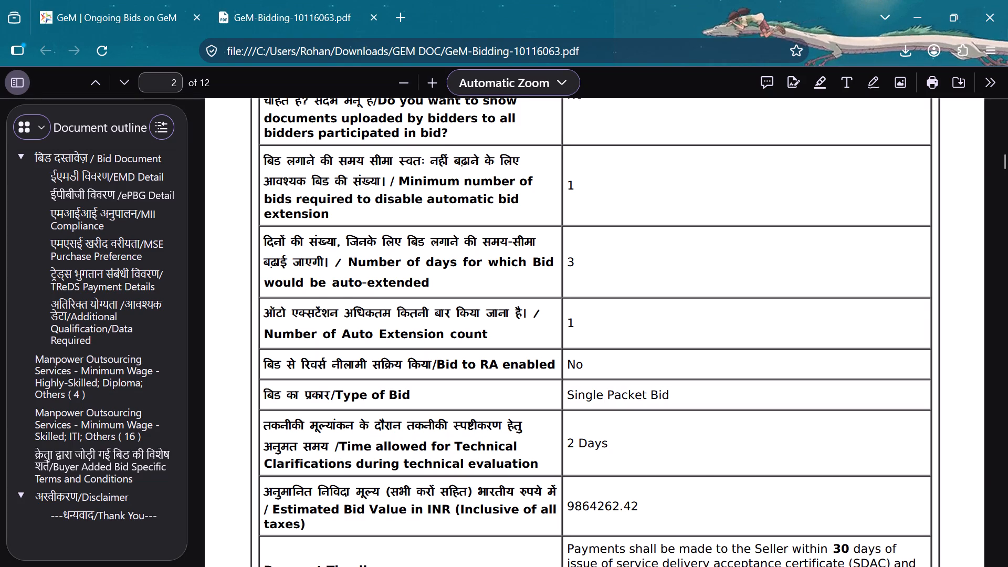
scroll(430, 322, "down", 20)
scroll(430, 322, "down", 10)
scroll(569, 355, "down", 3)
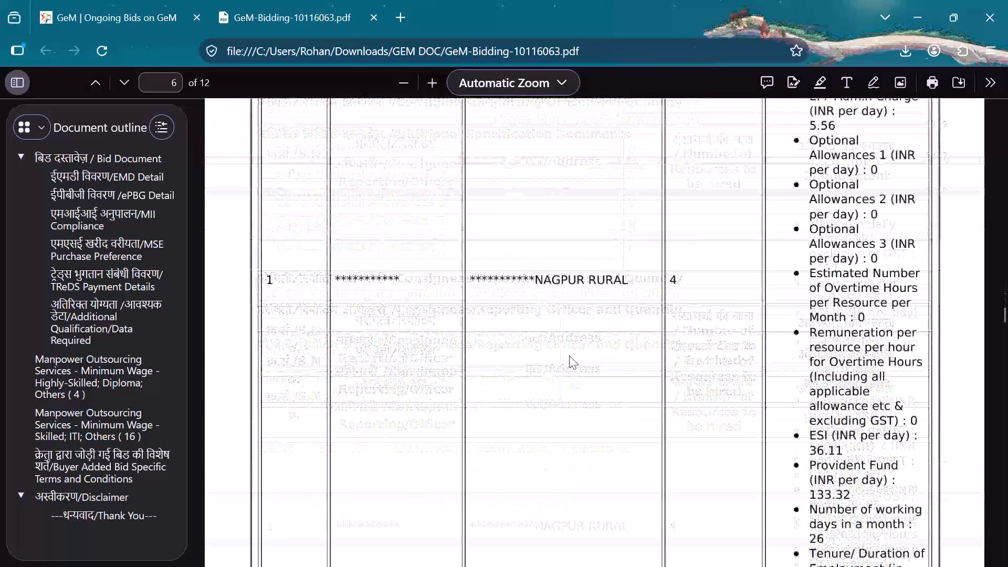
key("alt+Tab")
key("Tab")
type("mm")
key("Tab")
type("Nagpur")
Set both Pasara and Pre Bid Meeting to N in the form.
key("Tab")
key("n")
key("Tab")
key("n")
Switch to the YouTube video in Brave and pause its playback.
key("alt+Tab")
key("alt+Tab")
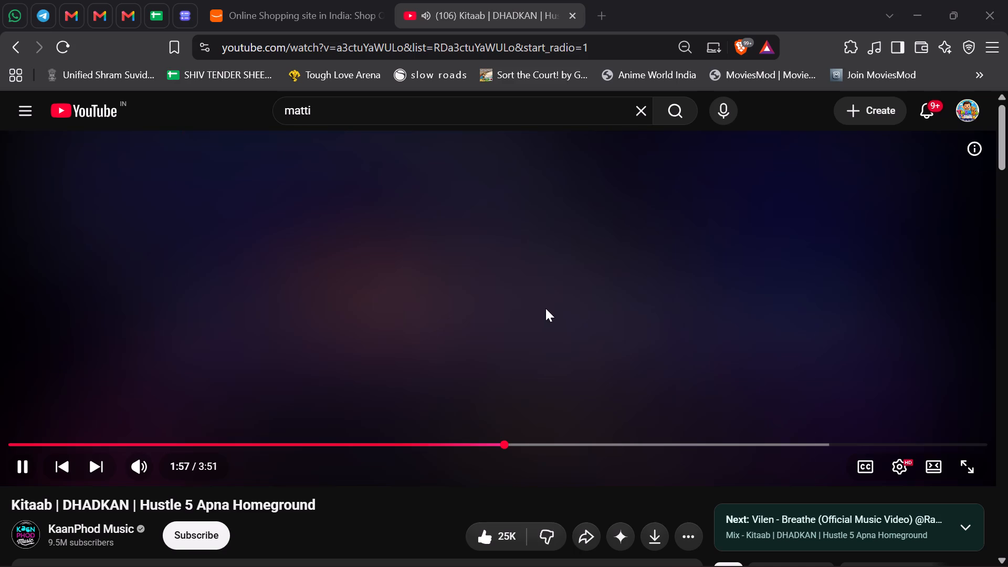
key("space")
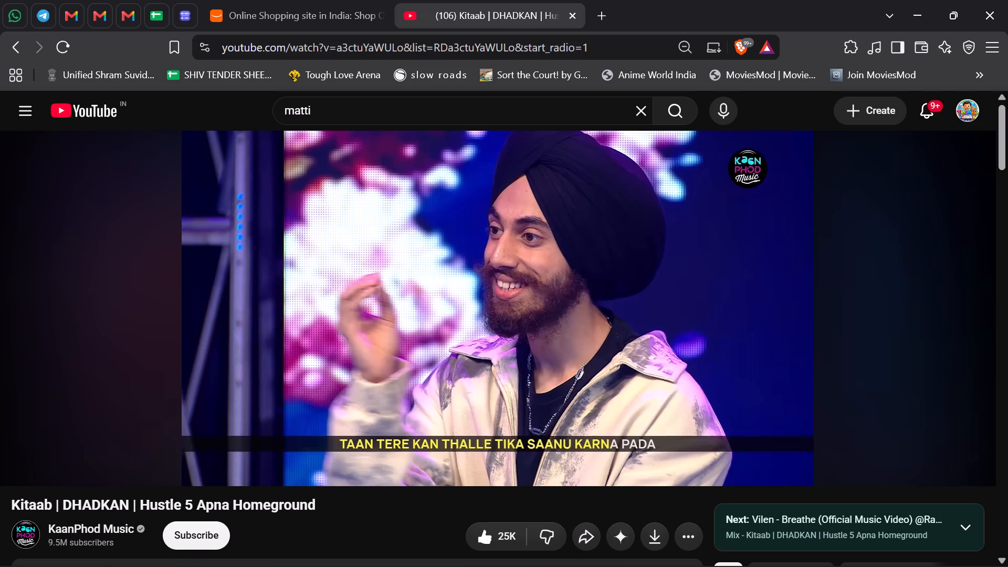
left_click(521, 319)
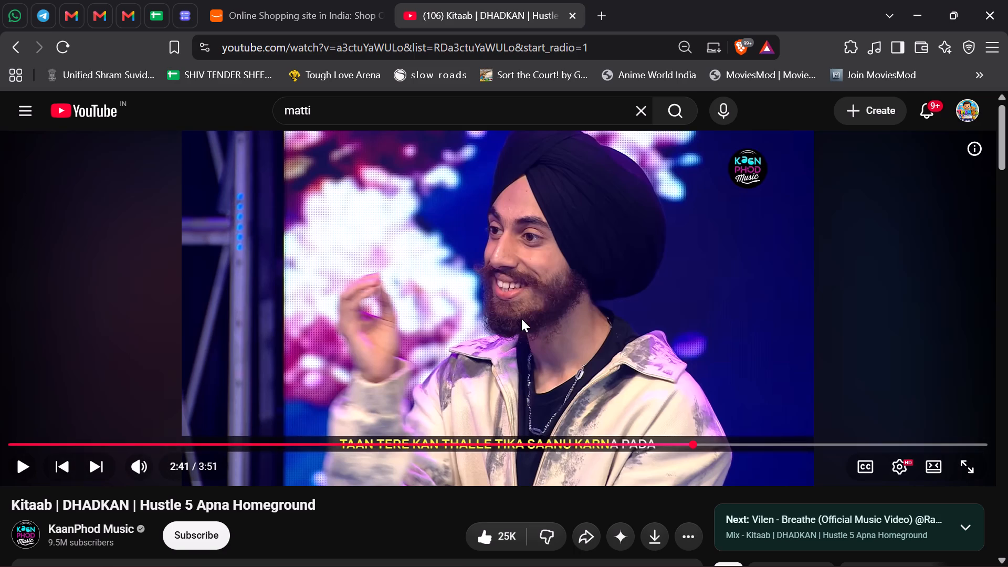
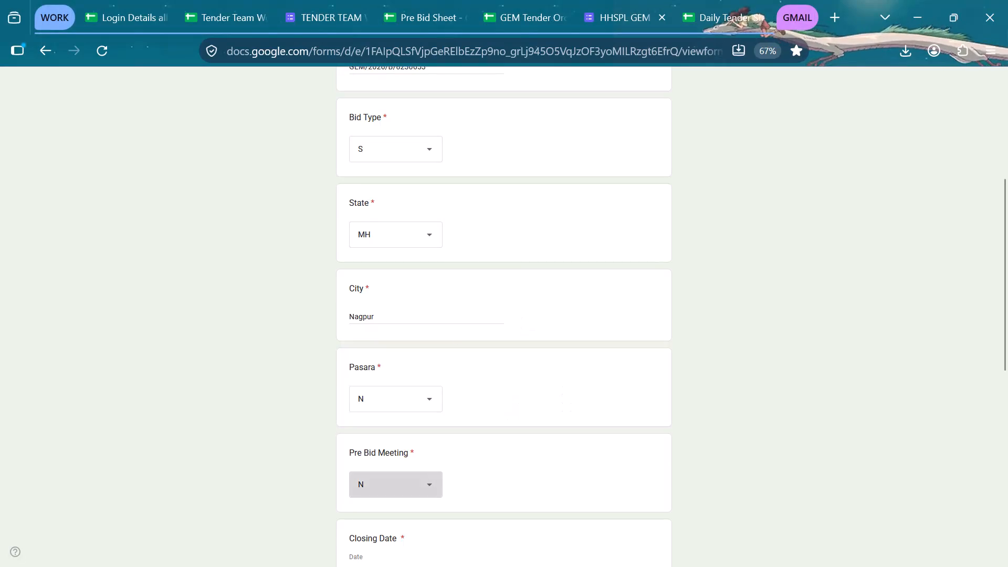
Switch from the form back to the Firefox window with the bid document GeM-Bidding-10116063.pdf and the GeM ongoing bids page.
key("Tab")
key("alt+Tab")
key("alt+Tab")
key("alt+Tab")
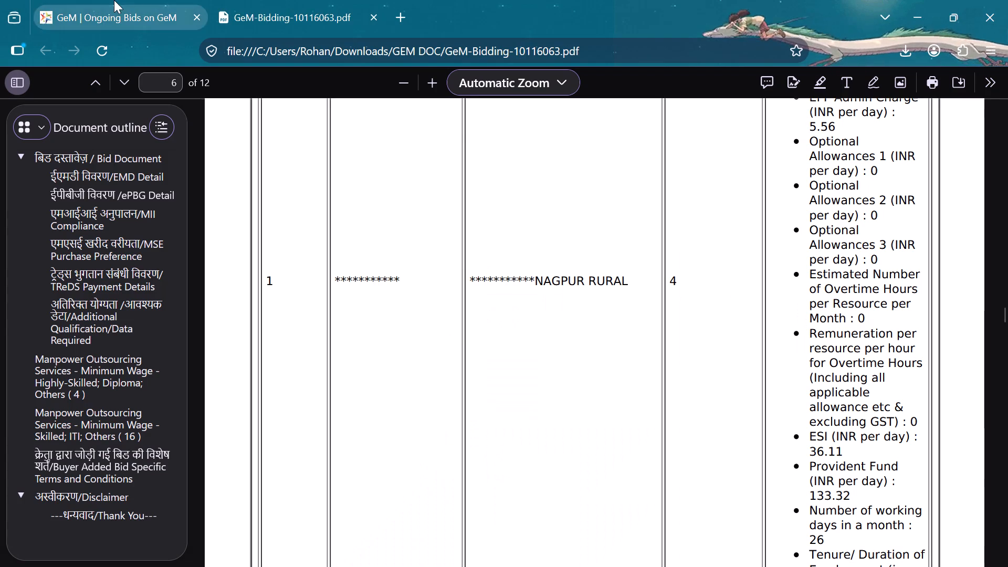
Check the bid's end date on the GeM ongoing bids page and set the form's Closing Date to 16/11/2026.
left_click(114, 0)
key("alt+Tab")
key("alt+Tab")
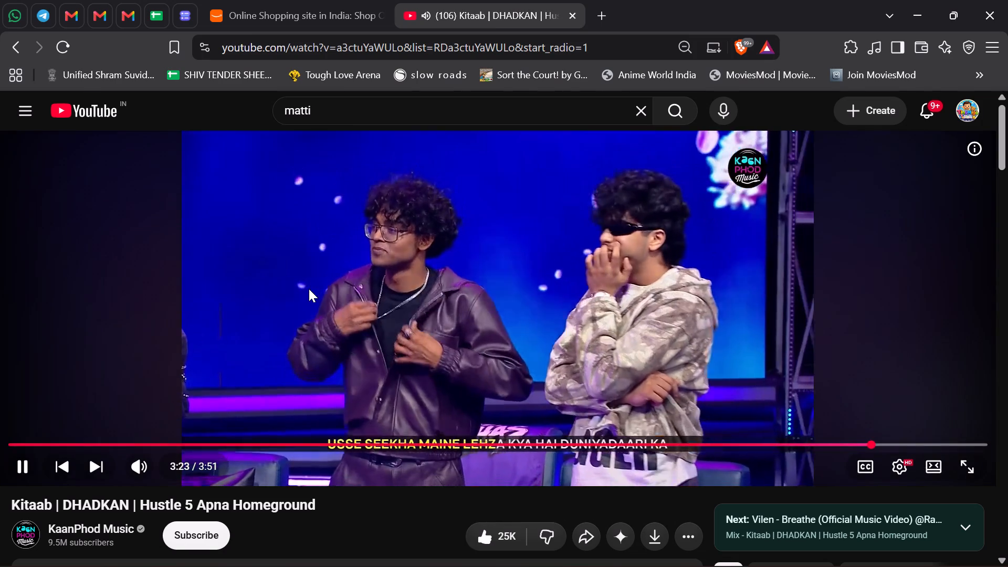
key("alt+Tab")
key("alt+Tab")
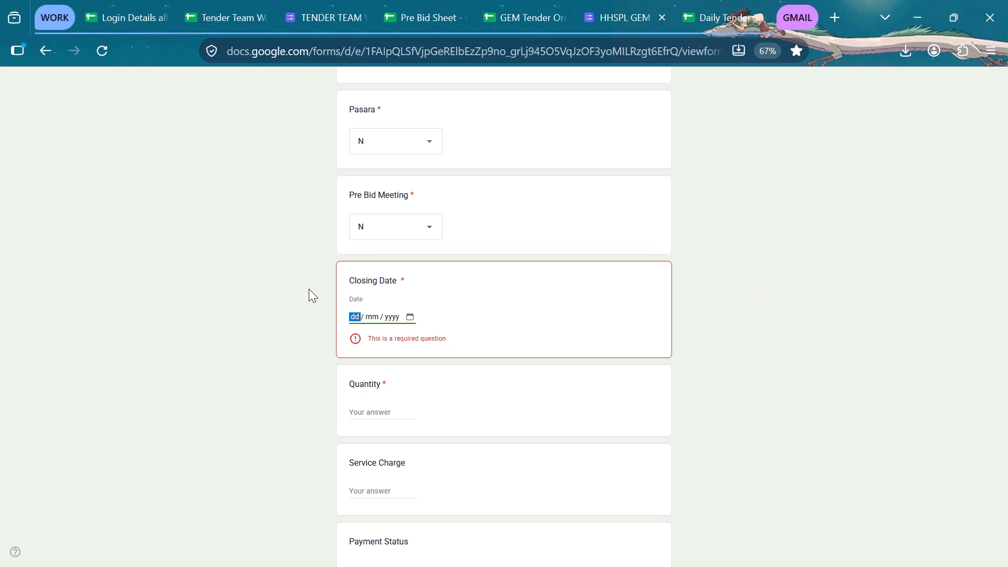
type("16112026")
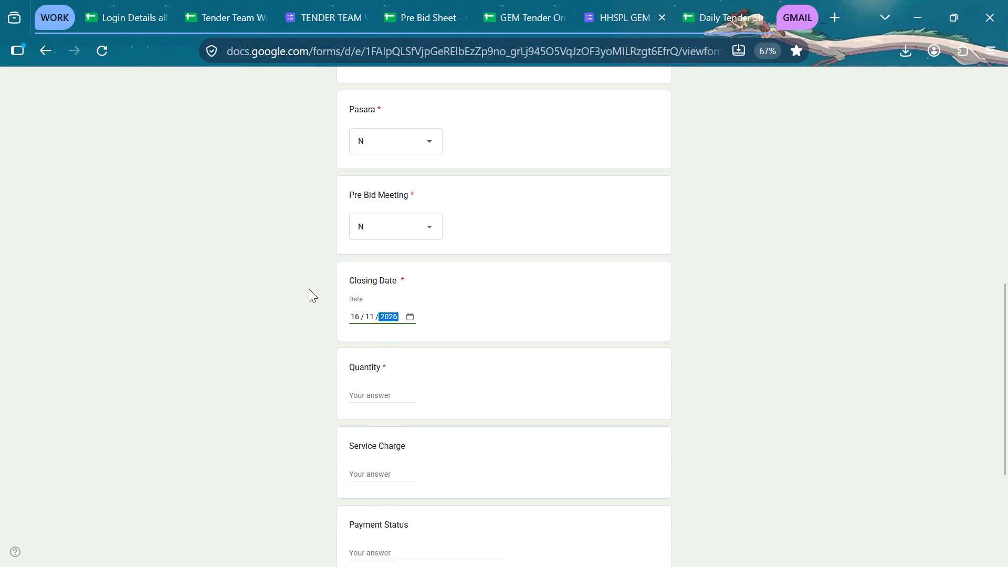
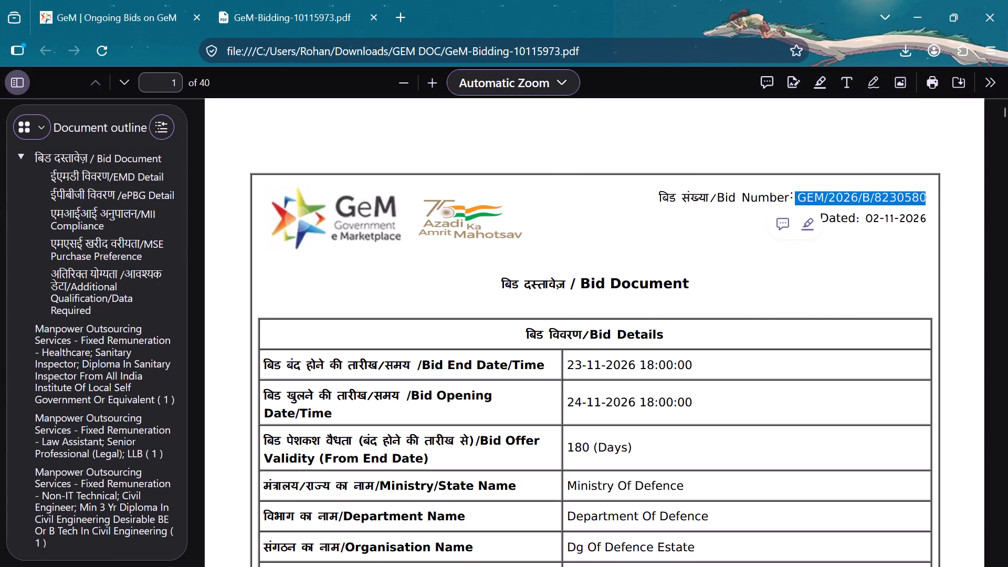
Copy bid number GEM/2026/B/8230580 from the bid document into a new HHSPL GEM Tender response and set Bid Type to M.
key("ctrl+c")
key("ctrl+c")
scroll(590, 380, "down", 12)
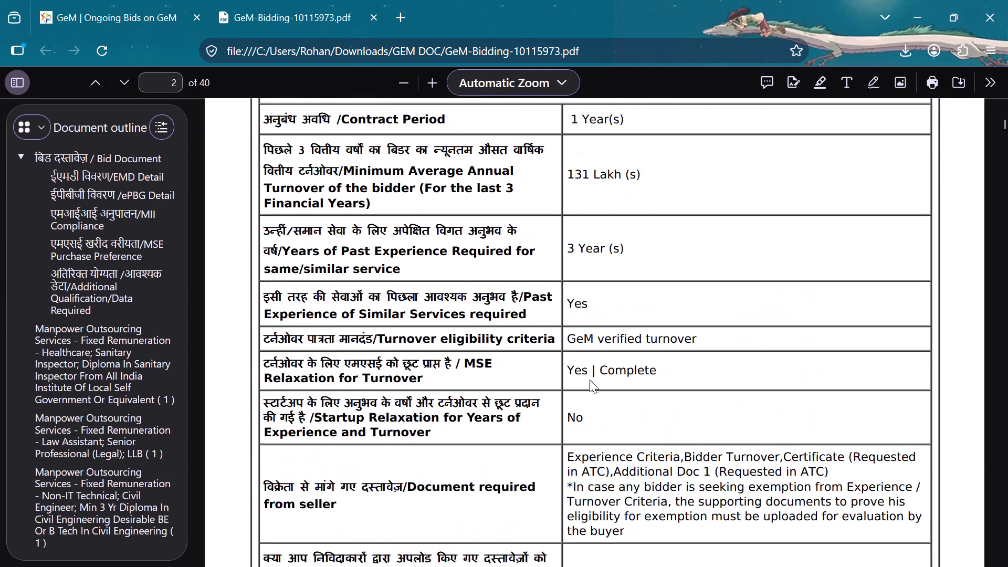
scroll(590, 380, "down", 5)
scroll(590, 380, "up", 3)
key("alt+Tab")
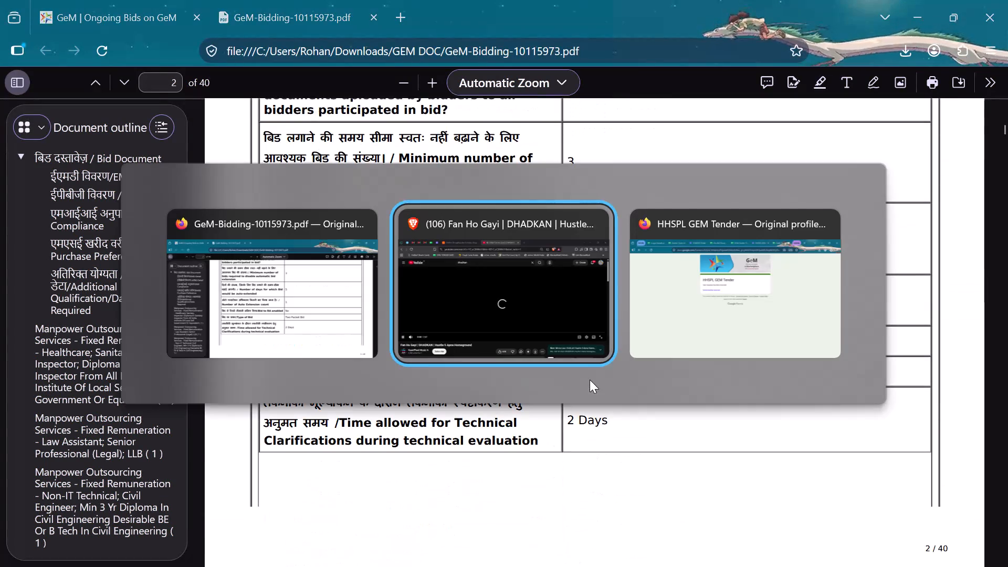
key("alt+Tab")
left_click(380, 245)
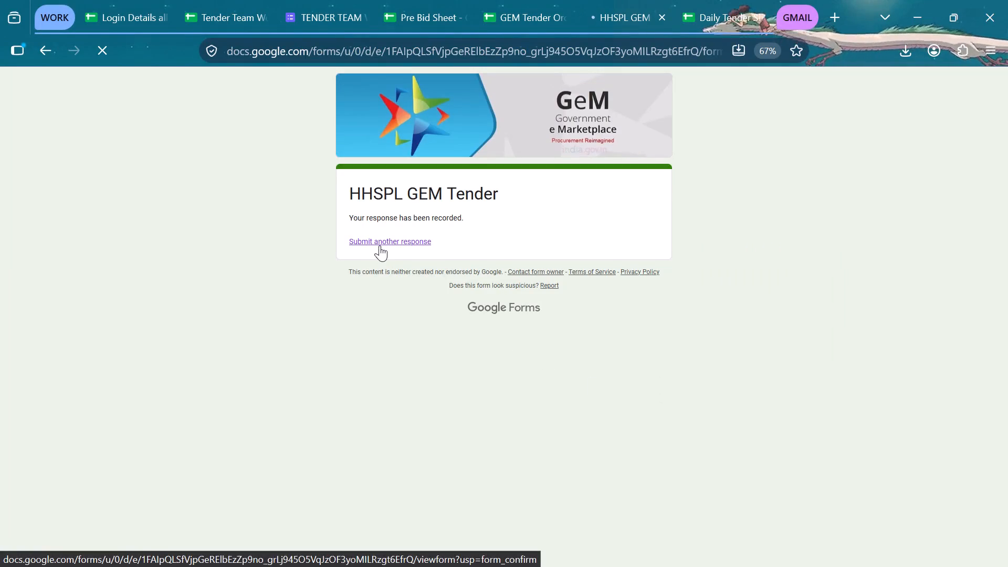
left_click(384, 318)
key("ctrl+v")
key("Tab")
key("m")
Set State to UP and fill City with the Kanpur location copied from the bid document's consignee table.
key("alt+Tab")
scroll(384, 318, "down", 20)
scroll(384, 318, "down", 14)
scroll(552, 321, "down", 1)
triple_click(553, 310)
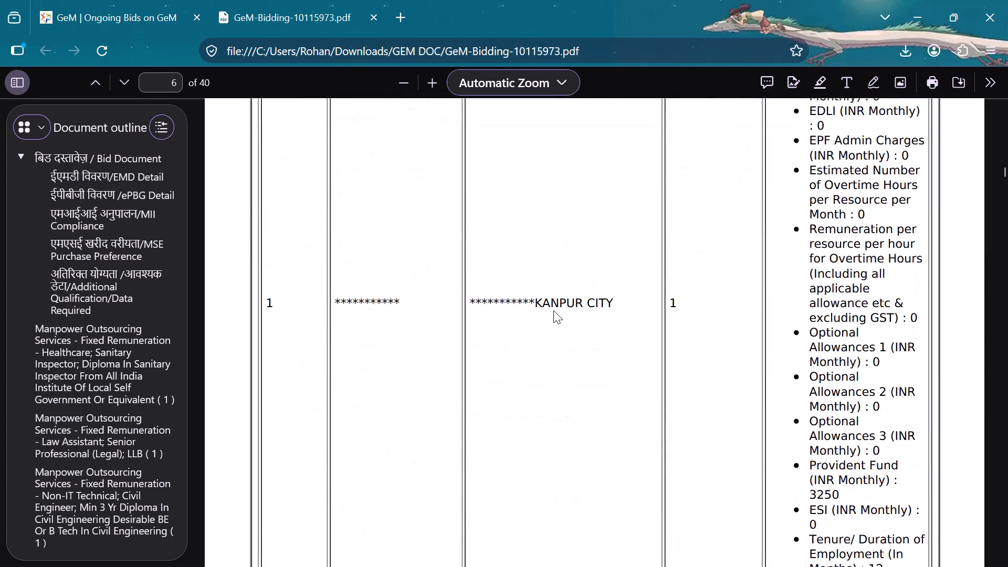
left_click(553, 308)
key("ctrl+c")
key("alt+Tab")
key("Tab")
type("up")
key("Tab")
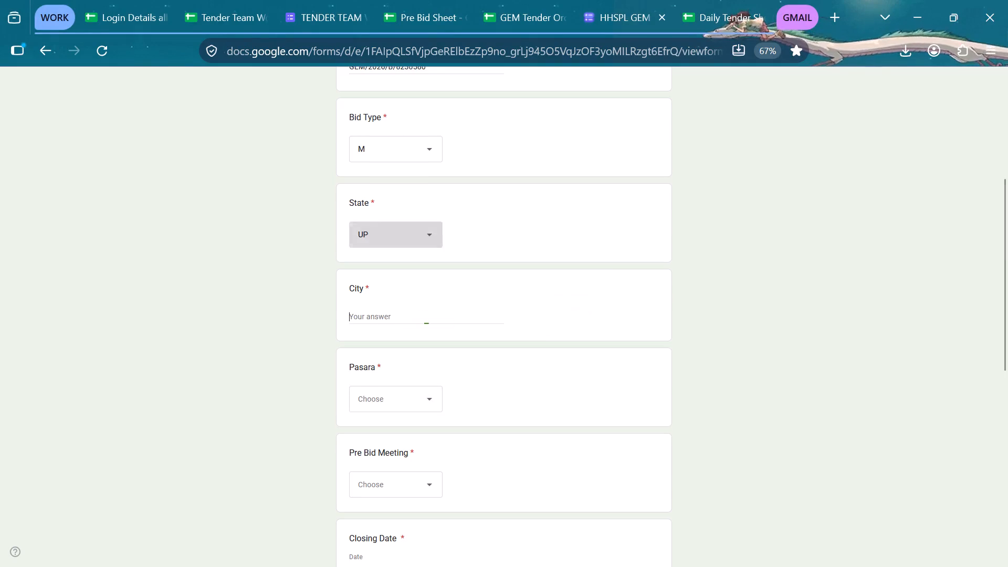
key("ctrl+v")
Set both Pasara and Pre Bid Meeting to N in the form.
key("Tab")
key("n")
key("Tab")
key("n")
Look up the end date of bid GEM/2026/B/8230580 on the ongoing bids page and enter 23/11/2026 as the Closing Date.
key("alt+Tab")
left_click(114, 0)
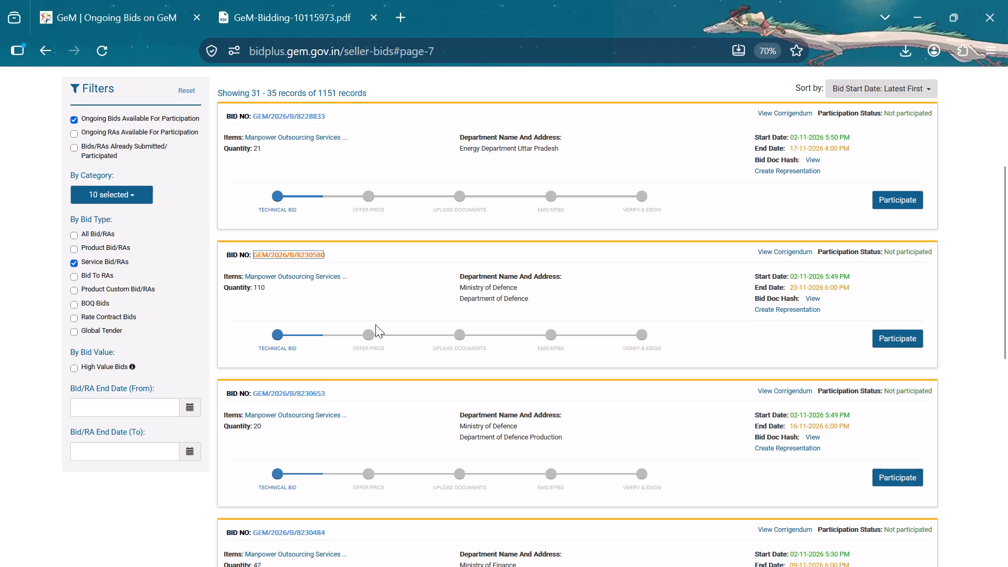
key("alt+Tab")
key("Tab")
type("23112-2")
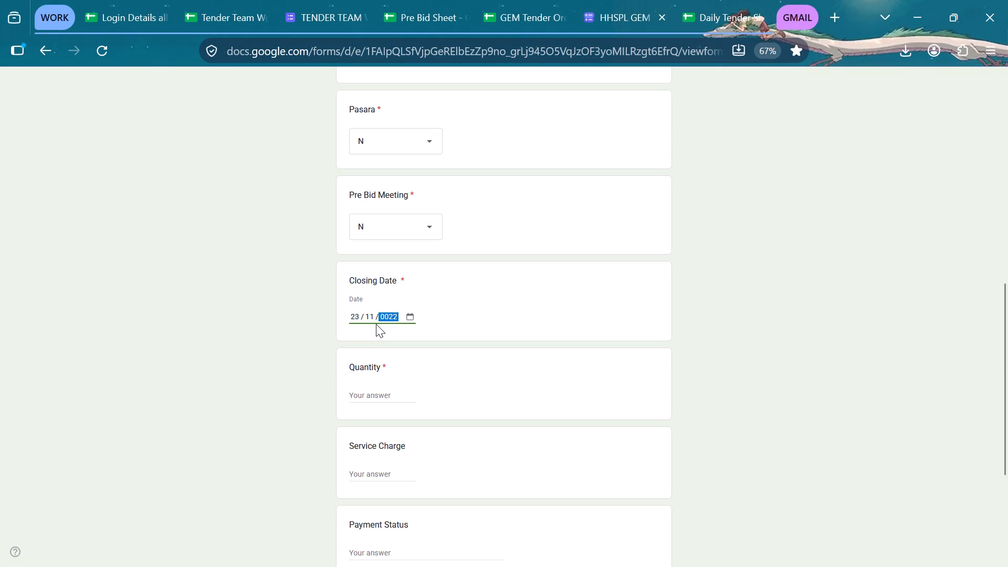
key("BackSpace")
type("2026")
key("Tab")
key("Tab")
Return to the ongoing bids page to look up the quantity of bid GEM/2026/B/8230580 for the form.
key("alt+Tab")
key("alt+Tab")
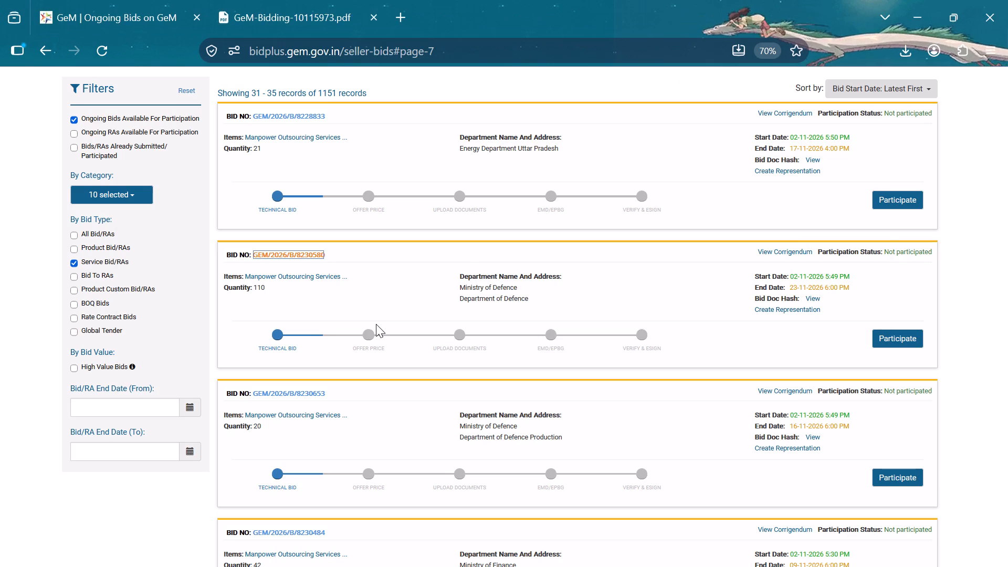
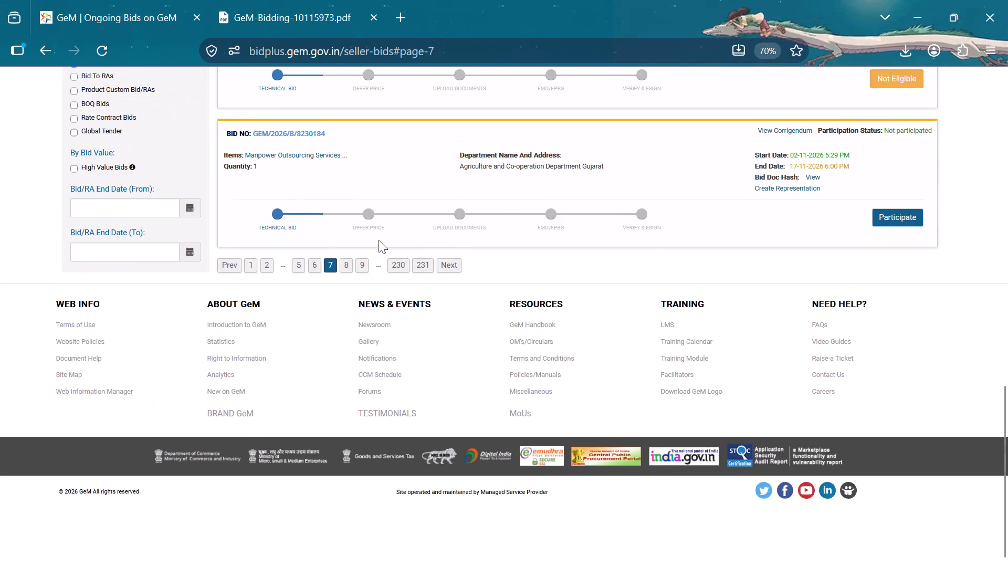
Go to page 6 of the ongoing service bids and close the bid document GeM-Bidding-10115973.pdf.
left_click(315, 320)
left_click(371, 18)
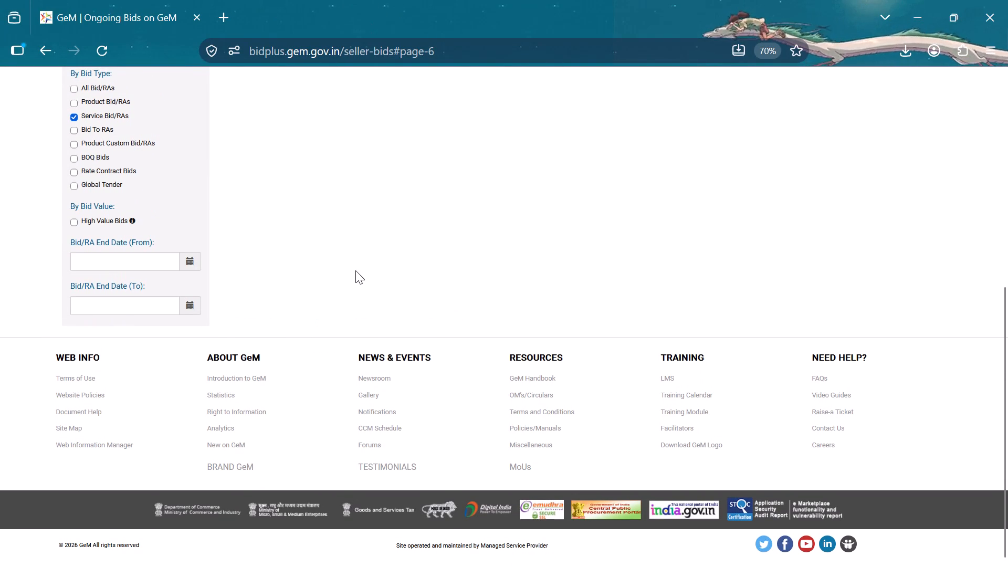
scroll(355, 270, "down", 1)
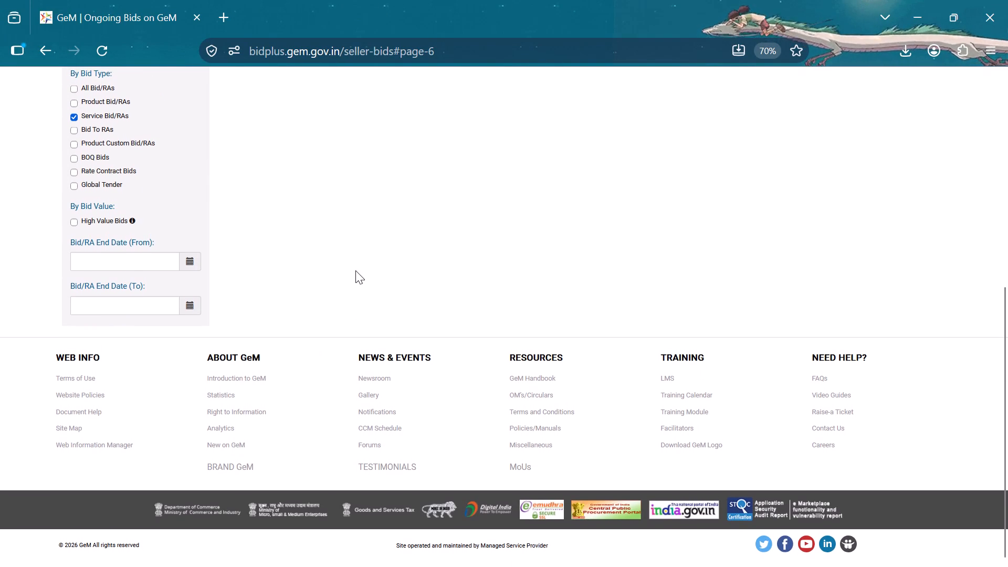
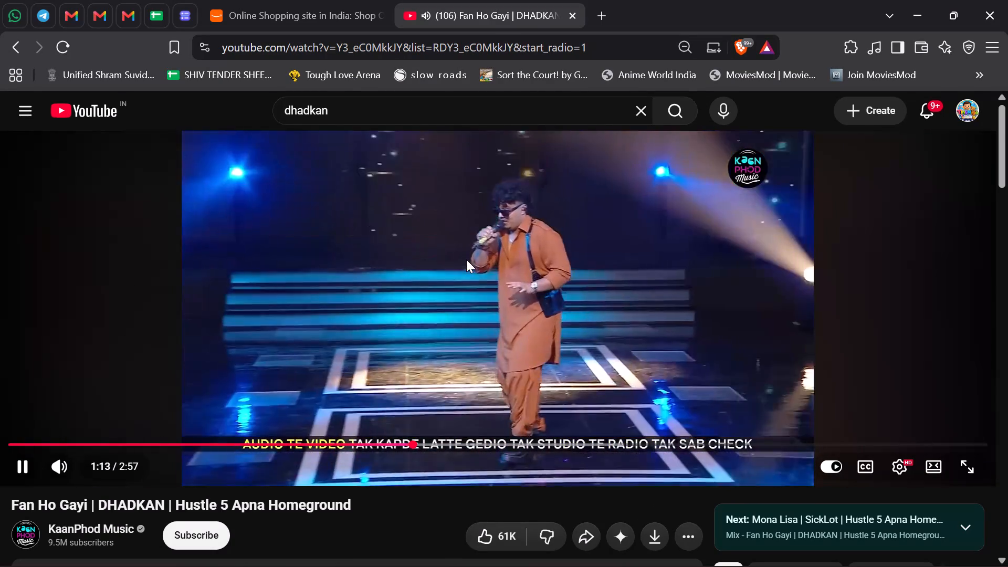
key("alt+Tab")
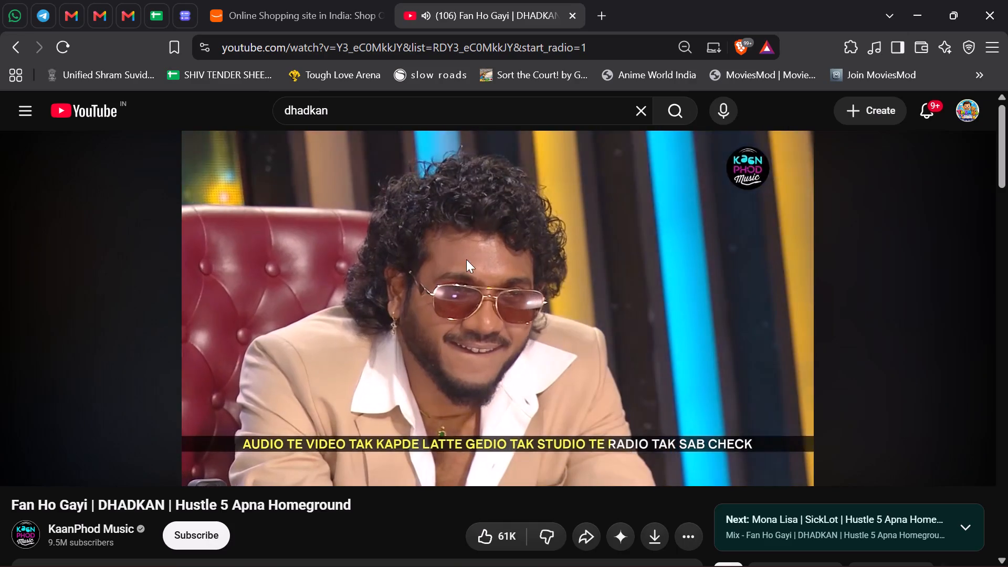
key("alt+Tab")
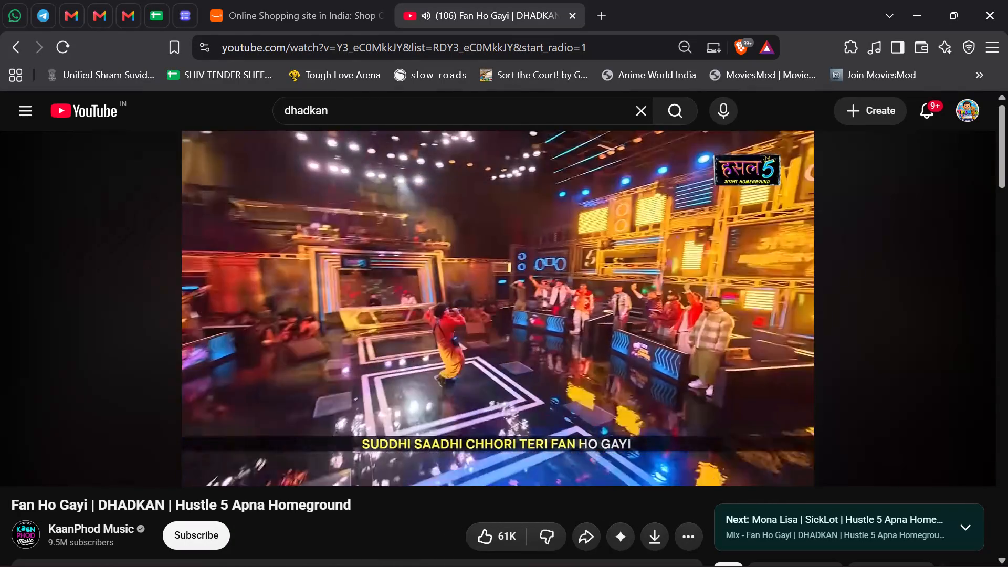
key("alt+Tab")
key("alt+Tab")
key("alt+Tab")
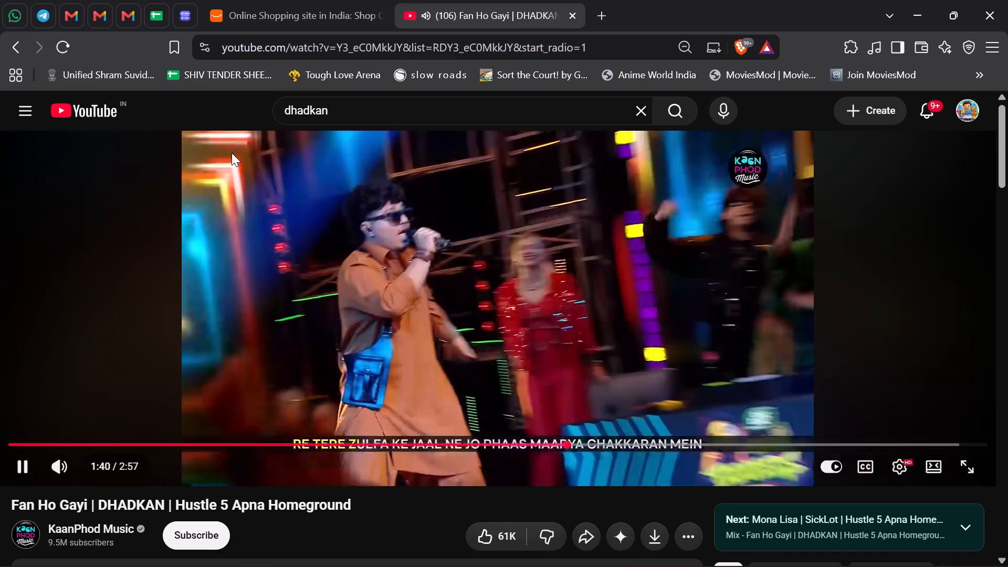
Reload the ongoing bids page and limit the bid type to Service Bid/RAs.
left_click(90, 41)
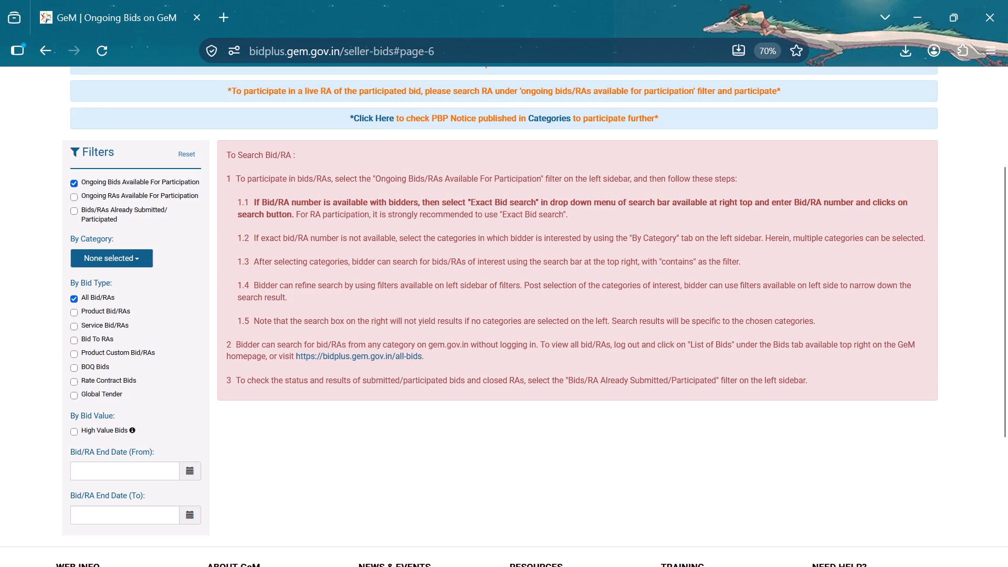
left_click(100, 328)
Filter by the categories Manpower Outsourcing Services, Hiring Of Professionals, Healthcare Resource Outsourcing and Facility Management Service from the first column.
left_click(112, 278)
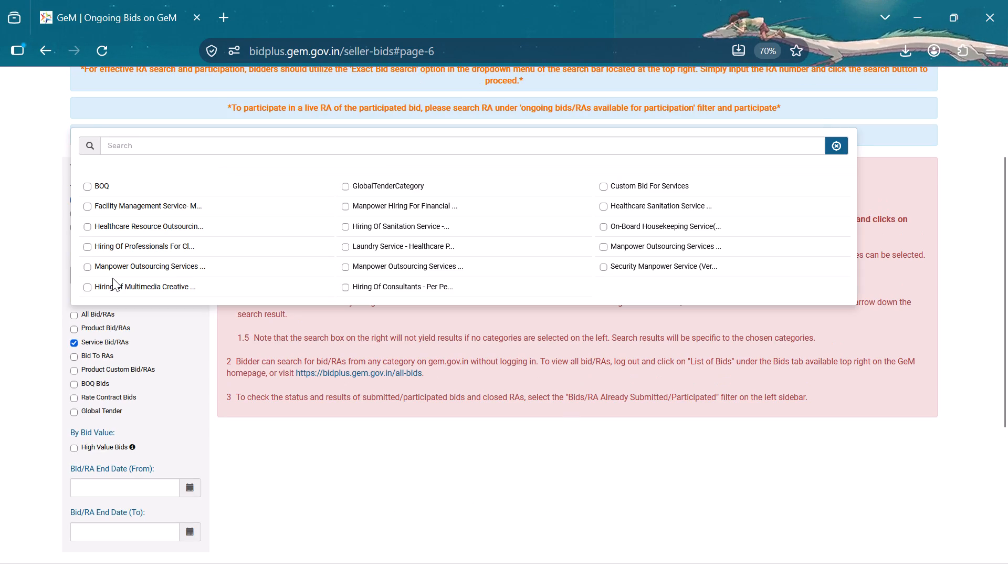
left_click(115, 261)
left_click(117, 241)
left_click(118, 222)
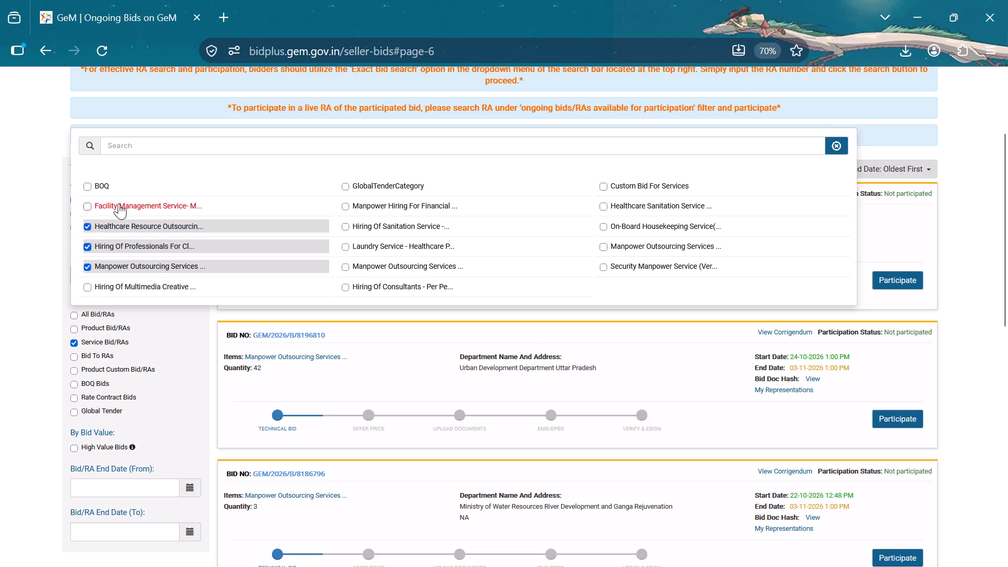
left_click(119, 202)
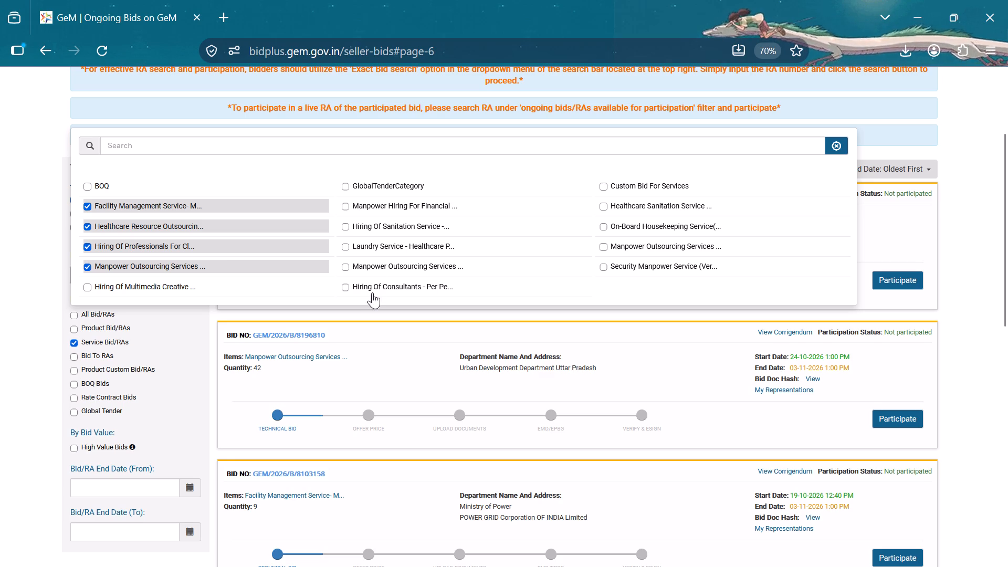
Add categories Manpower Hiring For Financial, Hiring Of Sanitation, Healthcare Sanitation, On-Board Housekeeping and the two remaining Manpower Outsourcing Services to the filter.
left_click(374, 267)
left_click(380, 226)
left_click(384, 201)
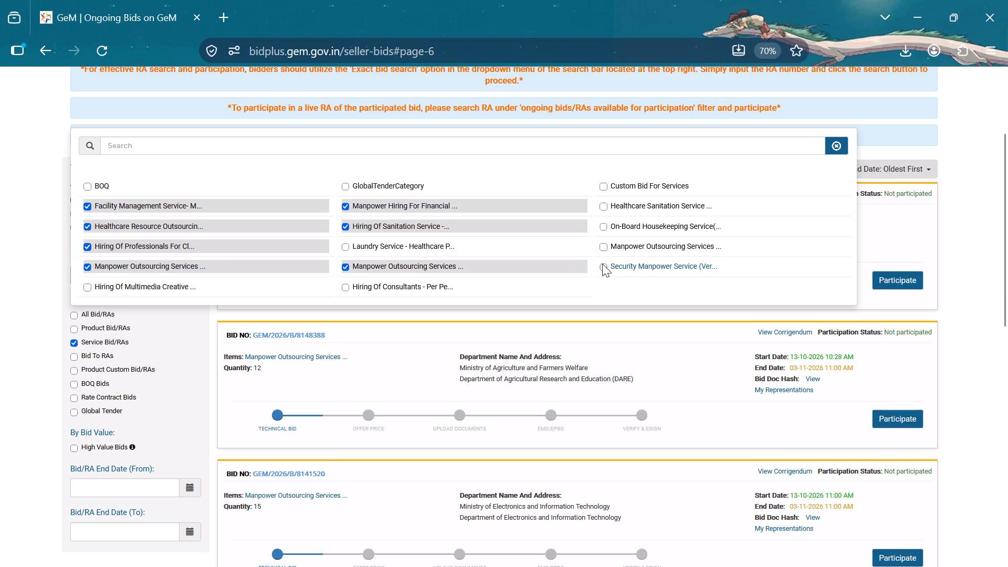
left_click(610, 249)
left_click(615, 225)
left_click(616, 211)
key("alt+Tab")
key("alt+Tab")
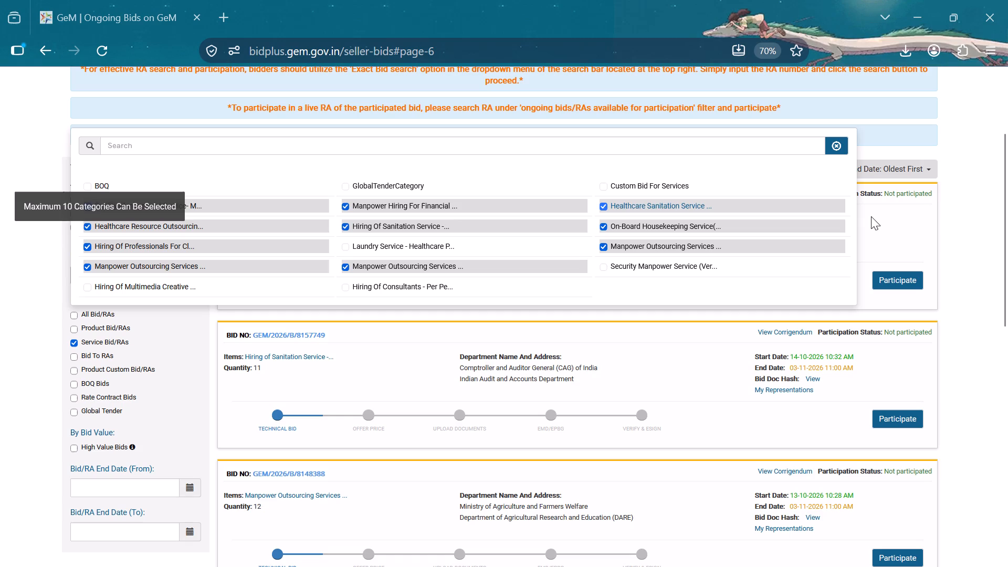
Sort the filtered bids by Bid Start Date: Latest First.
left_click(887, 171)
left_click(884, 187)
left_click(887, 177)
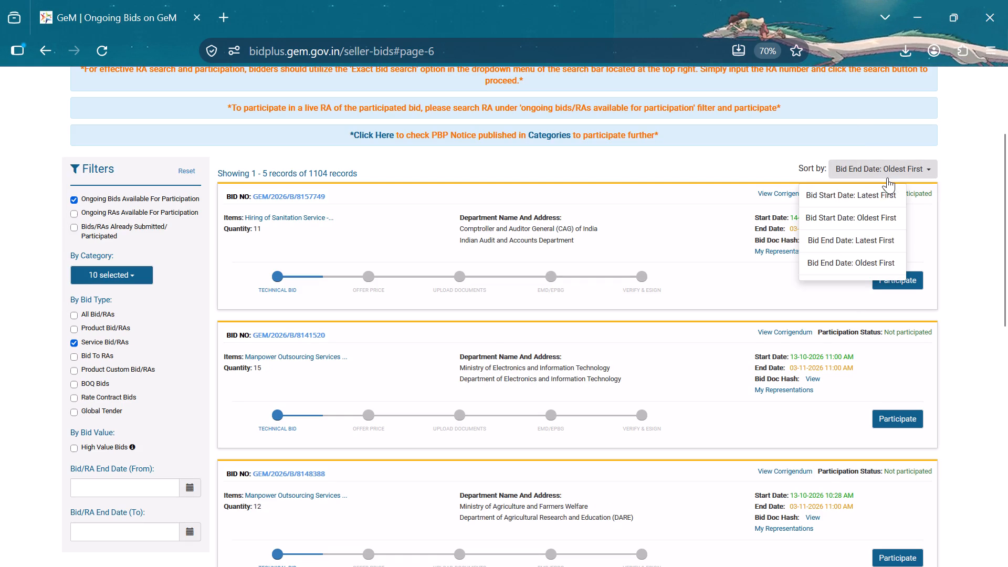
left_click(886, 198)
key("alt+Tab")
key("alt+Tab")
Page through the sorted bid list via page 5 to page 7 and look over its listings.
scroll(393, 303, "down", 7)
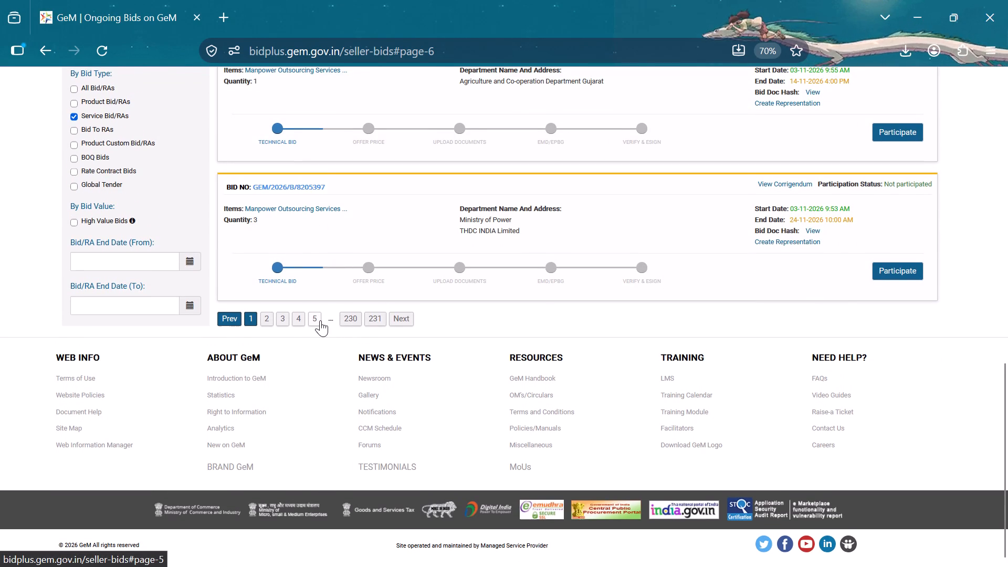
left_click(320, 320)
scroll(320, 320, "down", 13)
left_click(343, 320)
key("alt+Tab")
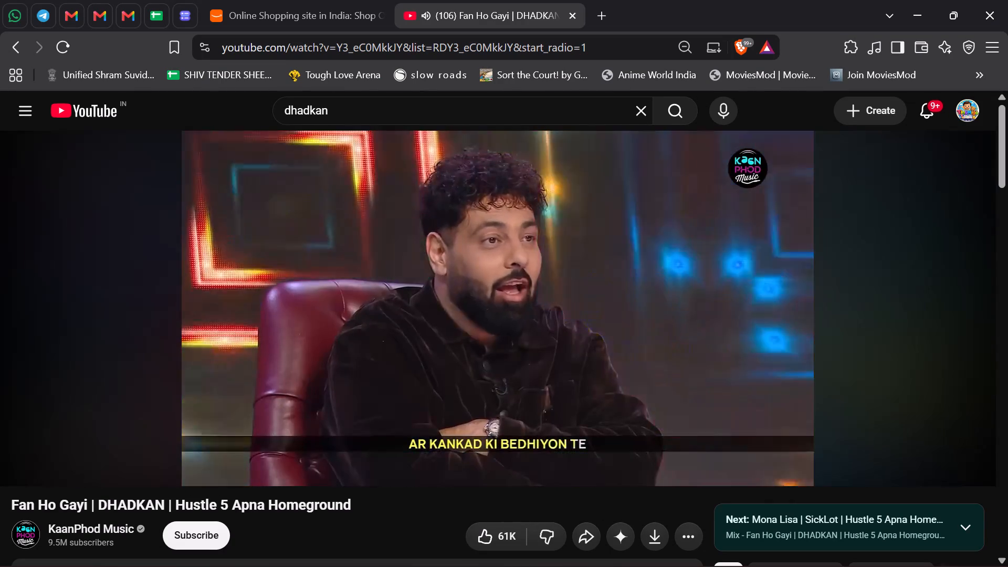
key("alt+Tab")
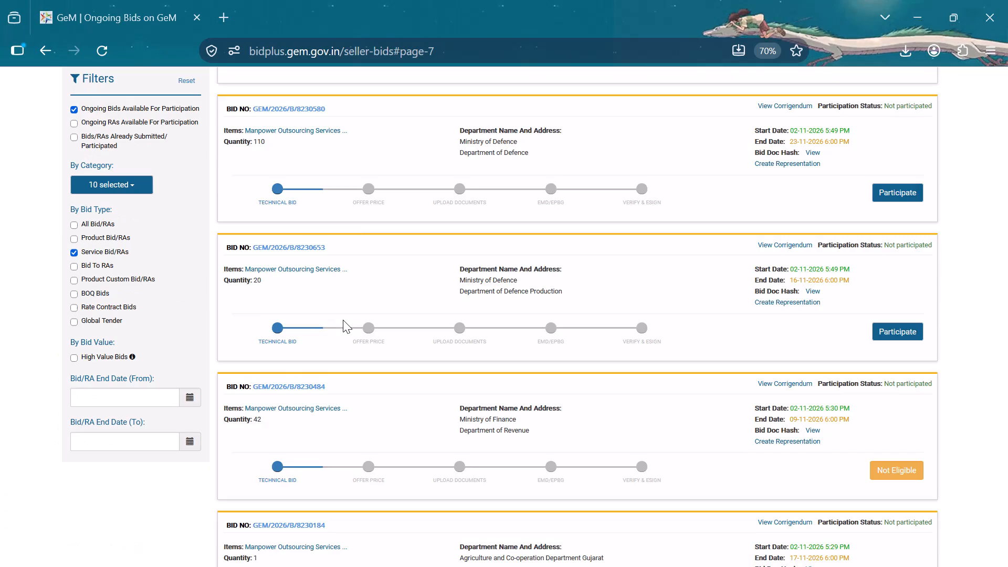
scroll(343, 320, "up", 1)
scroll(311, 312, "down", 5)
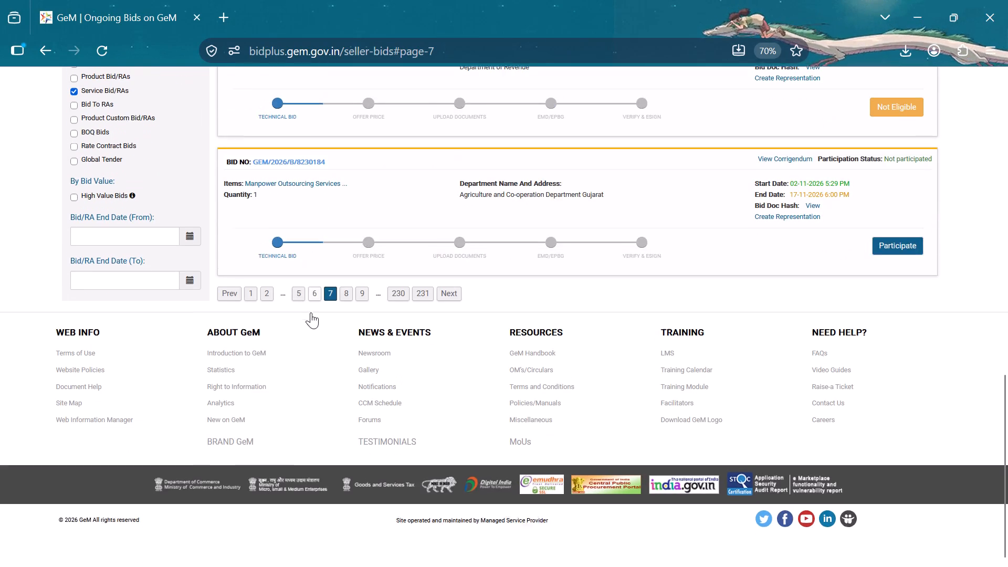
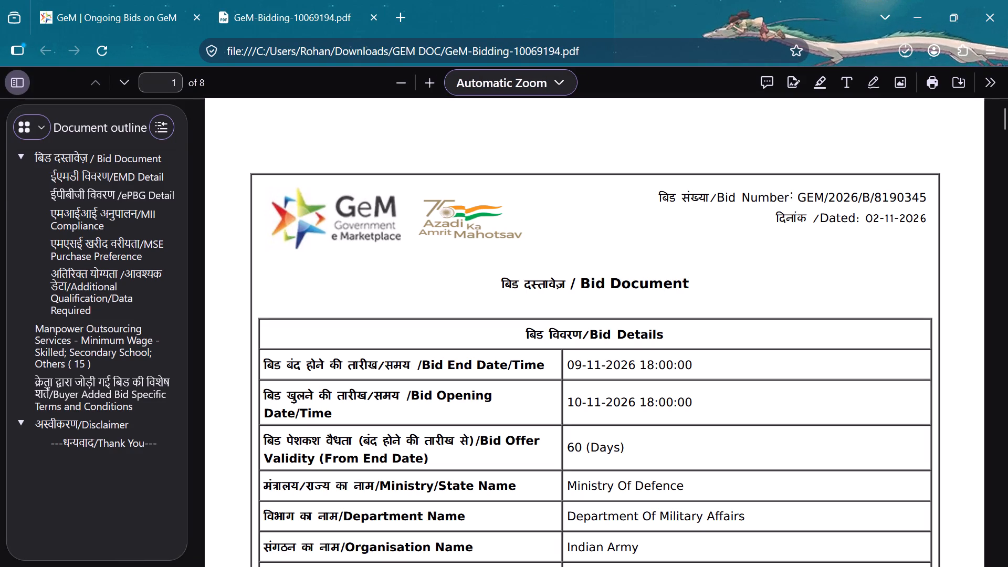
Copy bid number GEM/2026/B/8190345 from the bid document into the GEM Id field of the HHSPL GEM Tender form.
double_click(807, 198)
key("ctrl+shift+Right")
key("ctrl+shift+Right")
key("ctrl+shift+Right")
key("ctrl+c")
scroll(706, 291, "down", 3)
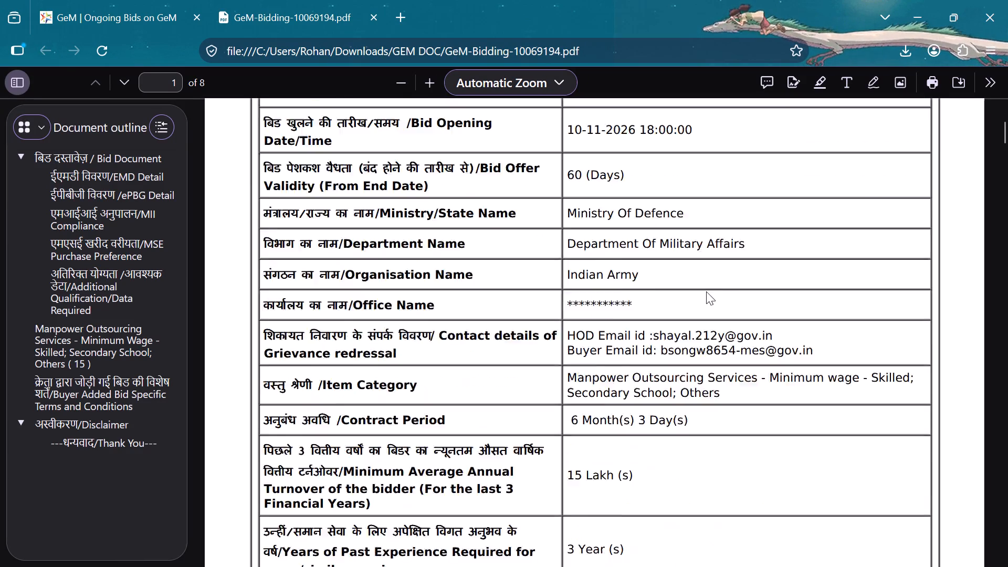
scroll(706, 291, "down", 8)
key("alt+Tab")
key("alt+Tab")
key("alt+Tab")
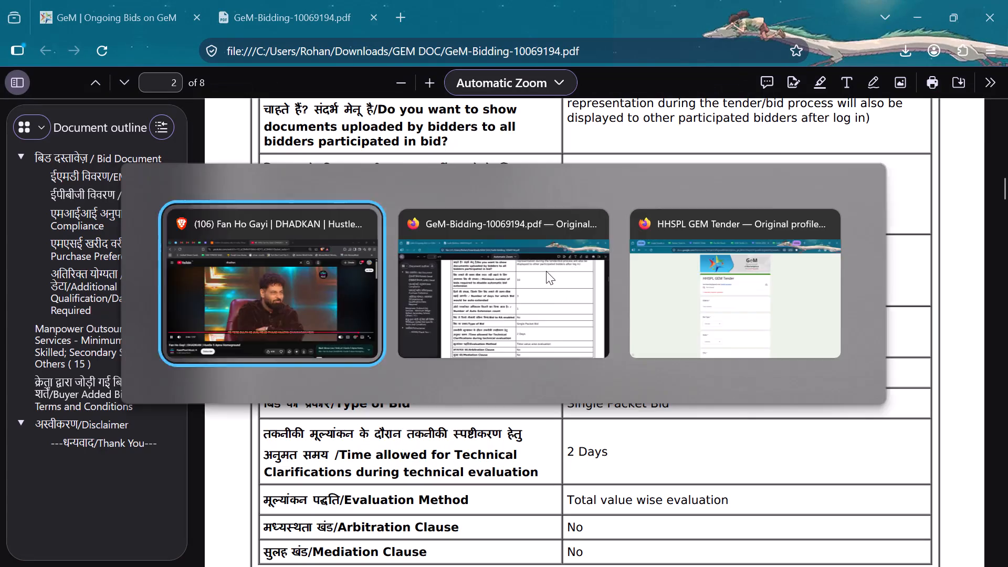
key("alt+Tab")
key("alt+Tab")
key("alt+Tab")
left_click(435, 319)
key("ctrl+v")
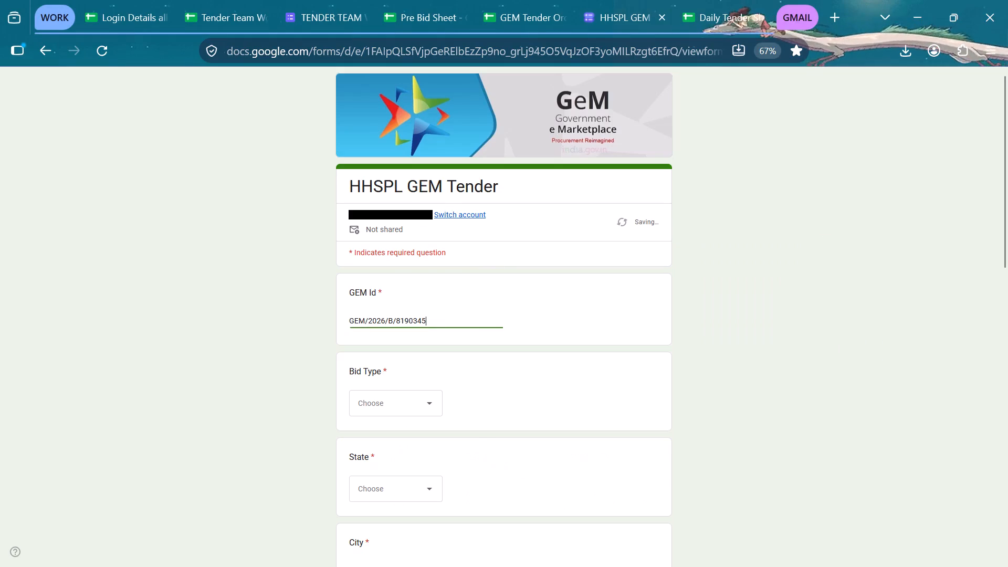
Set the form's Bid Type to S.
key("s")
key("BackSpace")
key("Tab")
key("s")
key("Tab")
Check the consignee location in the bid document, and replace that document with the one for bid GEM/2026/B/8230738.
key("alt+Tab")
scroll(435, 319, "down", 5)
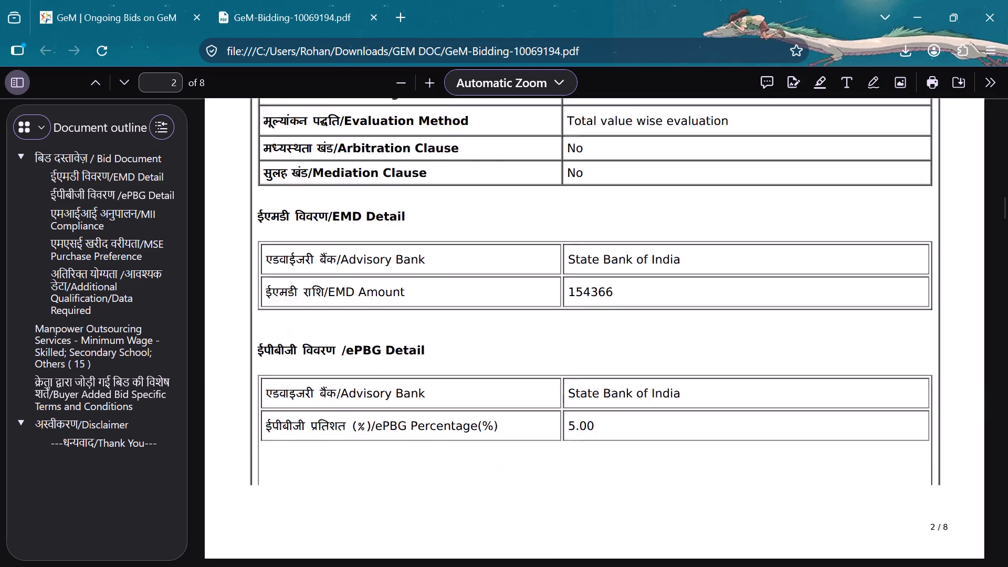
scroll(435, 319, "down", 20)
scroll(435, 319, "down", 10)
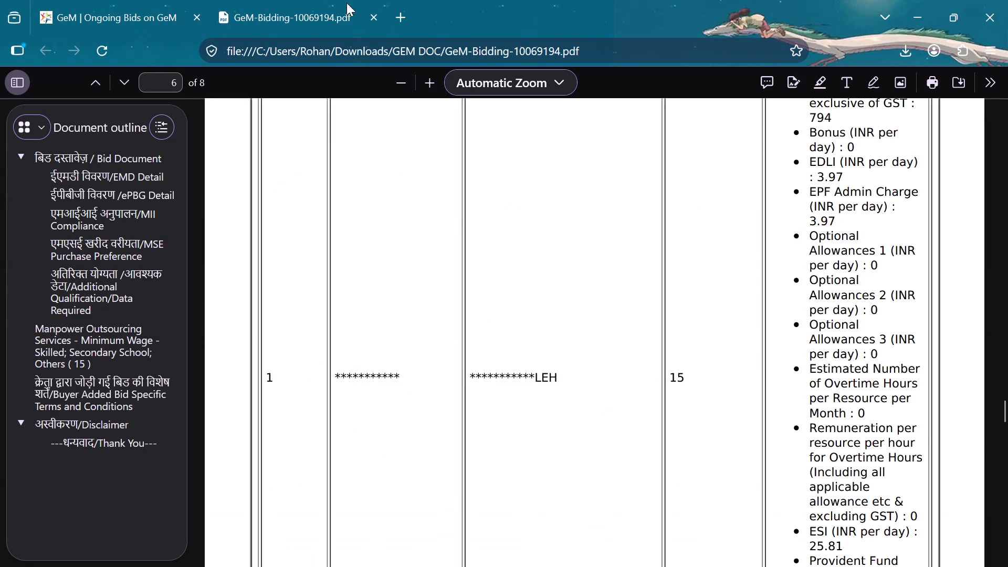
left_click(148, 0)
scroll(268, 233, "up", 3)
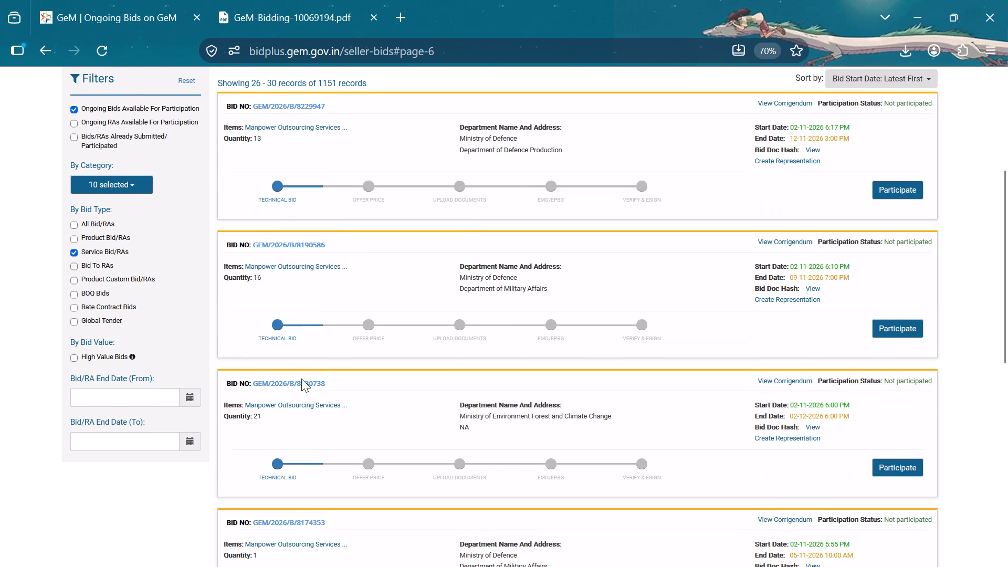
left_click(302, 375)
left_click(304, 380)
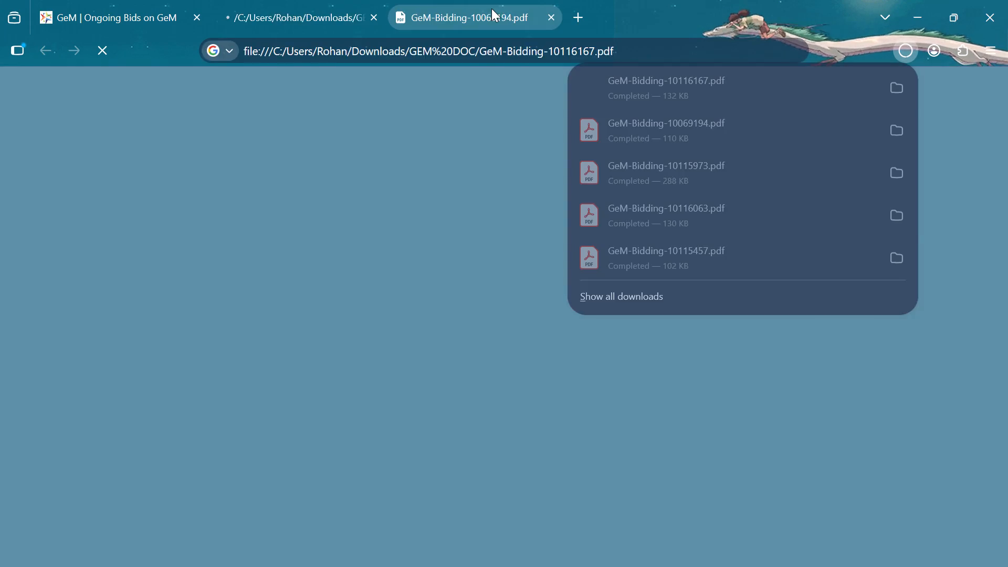
left_click(544, 19)
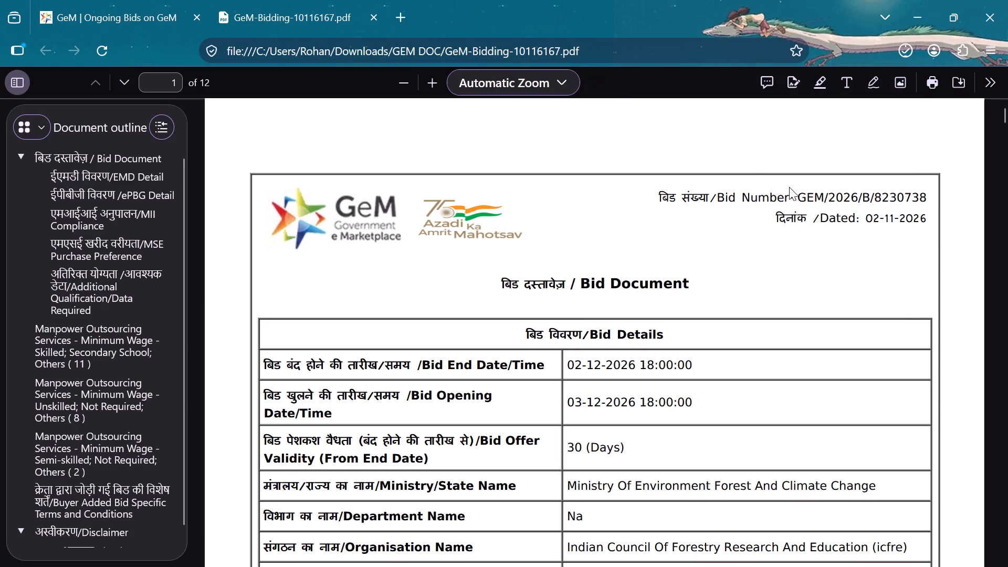
Replace the form's GEM Id with bid number GEM/2026/B/8230738 copied from its bid document.
double_click(799, 193)
key("ctrl+shift+Right")
key("ctrl+shift+Right")
key("ctrl+shift+Right")
key("ctrl+c")
key("ctrl+c")
scroll(726, 271, "down", 4)
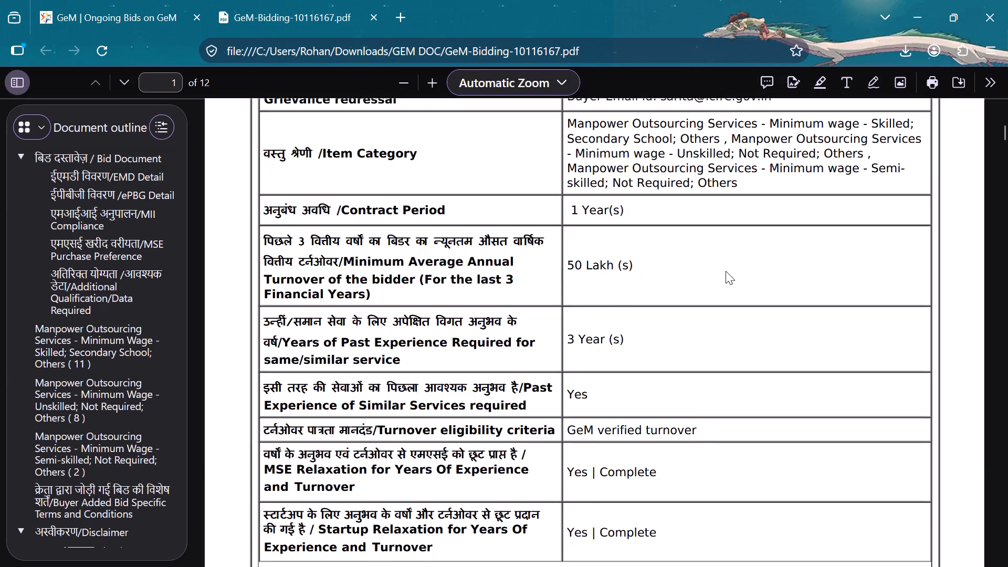
scroll(726, 271, "down", 7)
key("alt+Tab")
left_click(449, 325)
key("ctrl+a")
key("ctrl+v")
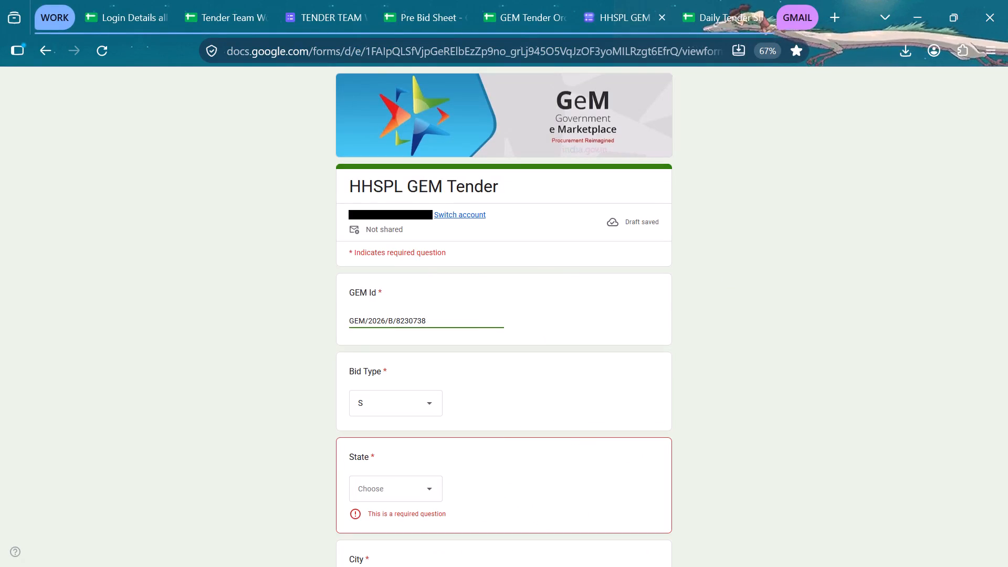
Find the consignee location in the bid document and set the form's State to DL and City to delhi.
key("Tab")
key("Tab")
key("alt+Tab")
scroll(449, 325, "down", 17)
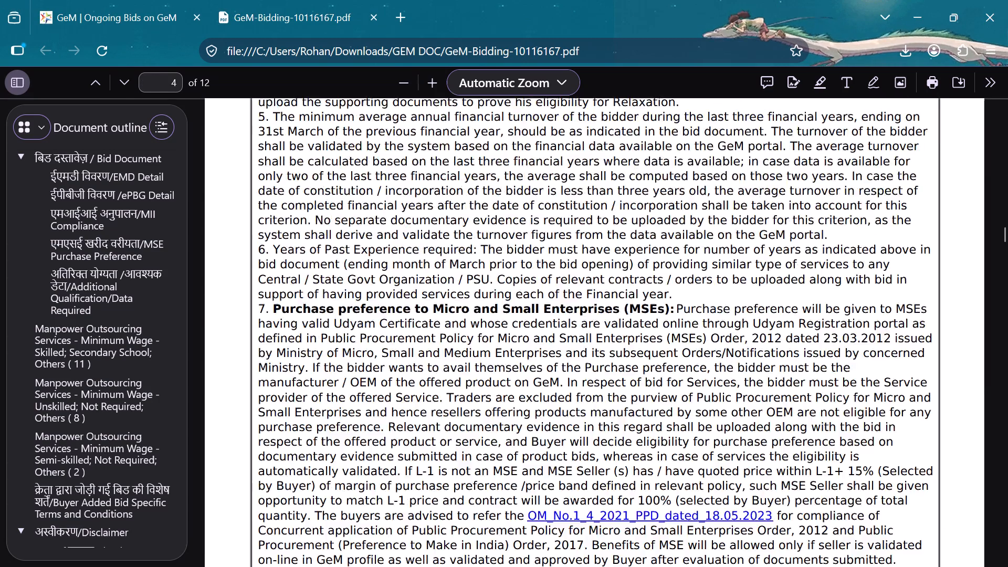
scroll(449, 325, "down", 13)
scroll(587, 377, "down", 7)
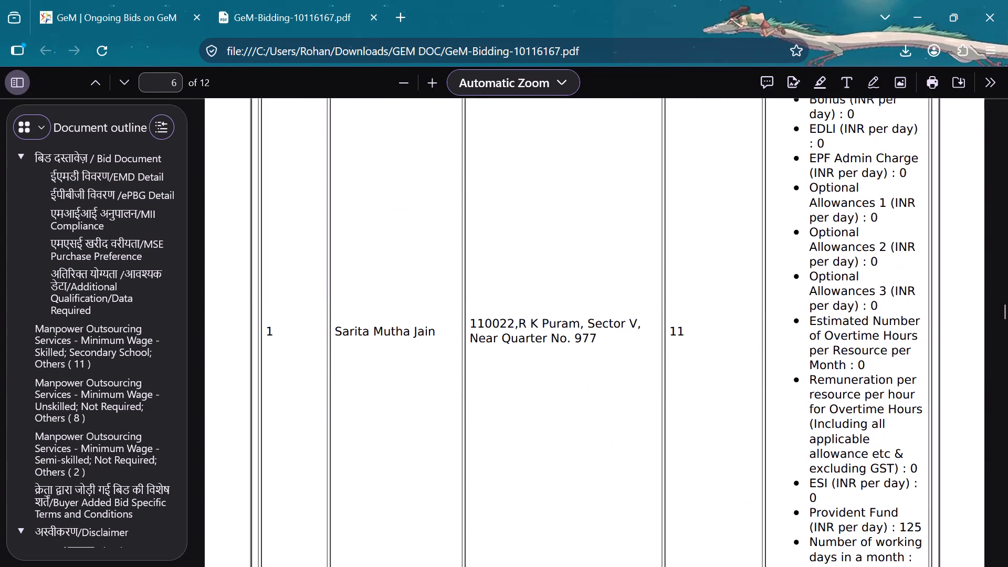
key("alt+Tab")
type("dl")
key("Tab")
type("delhi")
Set both Pasara and Pre Bid Meeting to N in the form.
key("Tab")
key("n")
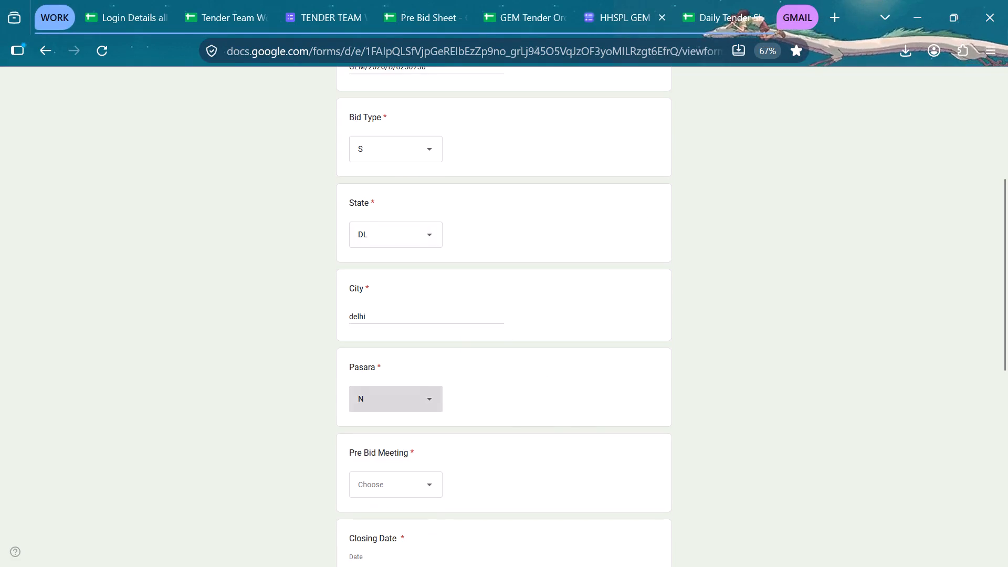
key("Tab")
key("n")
Return to the GeM ongoing bids list.
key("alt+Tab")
left_click(200, 0)
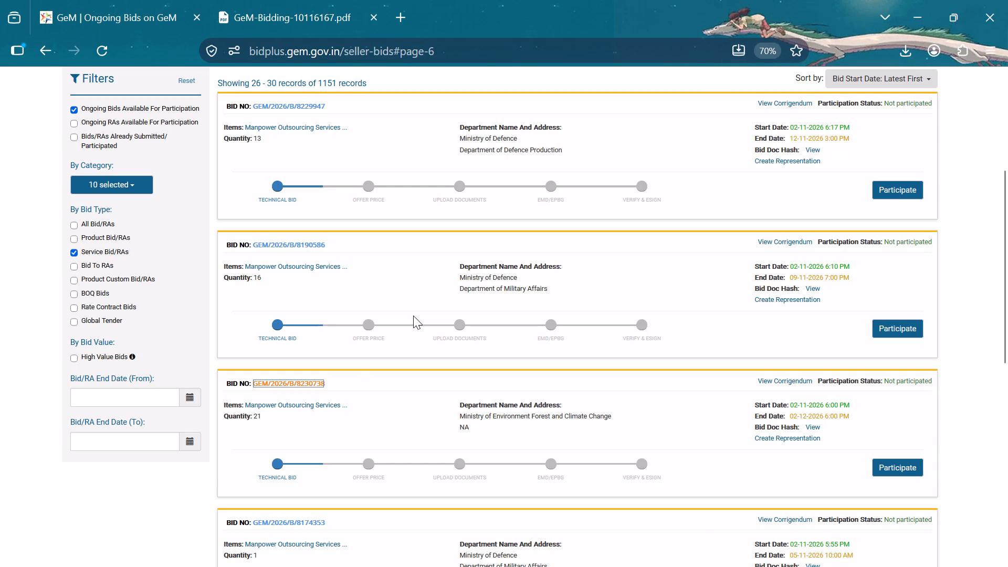
Set the form's Closing Date to 02/12/2026, checking it against the end date of bid GEM/2026/B/8230738 in the bids list.
key("alt+Tab")
key("Tab")
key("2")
key("Tab")
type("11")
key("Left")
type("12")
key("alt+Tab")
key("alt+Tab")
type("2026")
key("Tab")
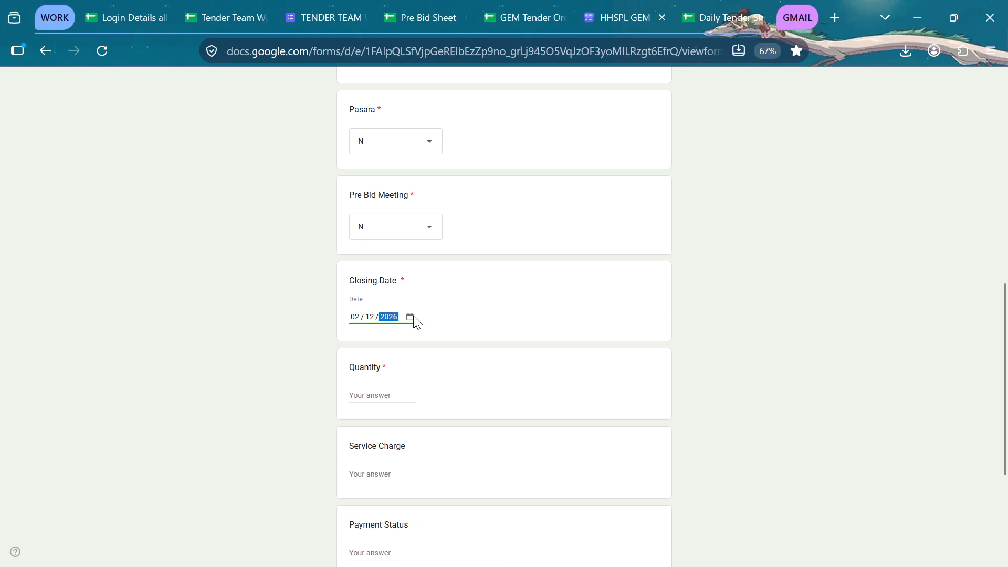
Enter 21 as the form's Quantity, checking it against the same bid's entry in the GeM list.
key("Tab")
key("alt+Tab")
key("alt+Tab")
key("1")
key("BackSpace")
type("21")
scroll(413, 316, "down", 7)
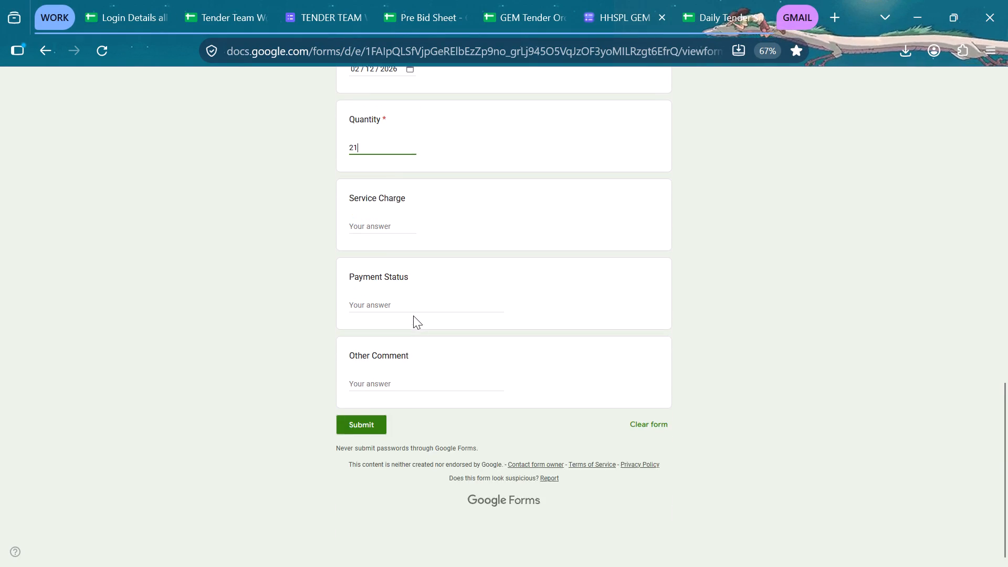
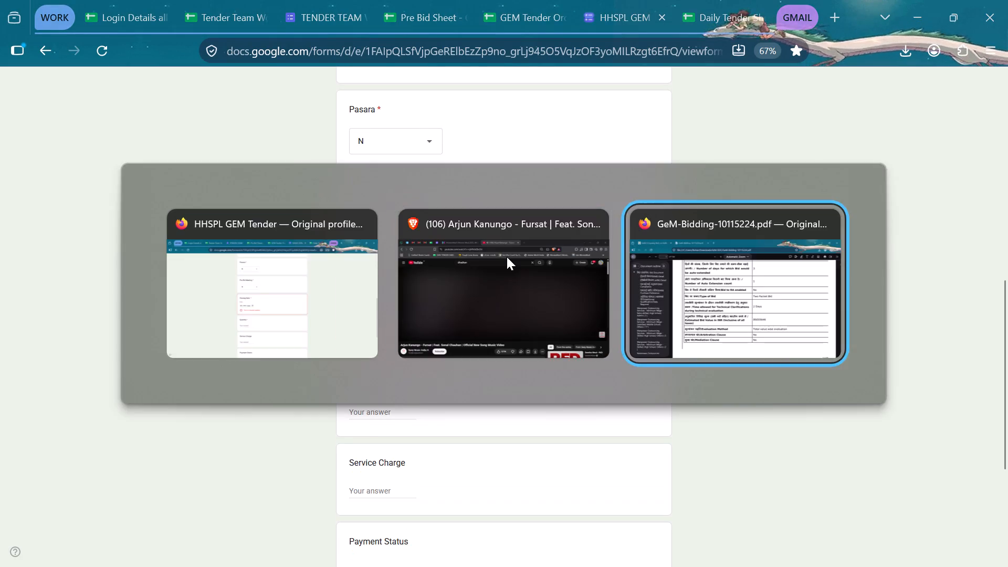
Set the Closing Date in the tender form to 12/11/2026.
left_click(169, 0)
key("alt+Tab")
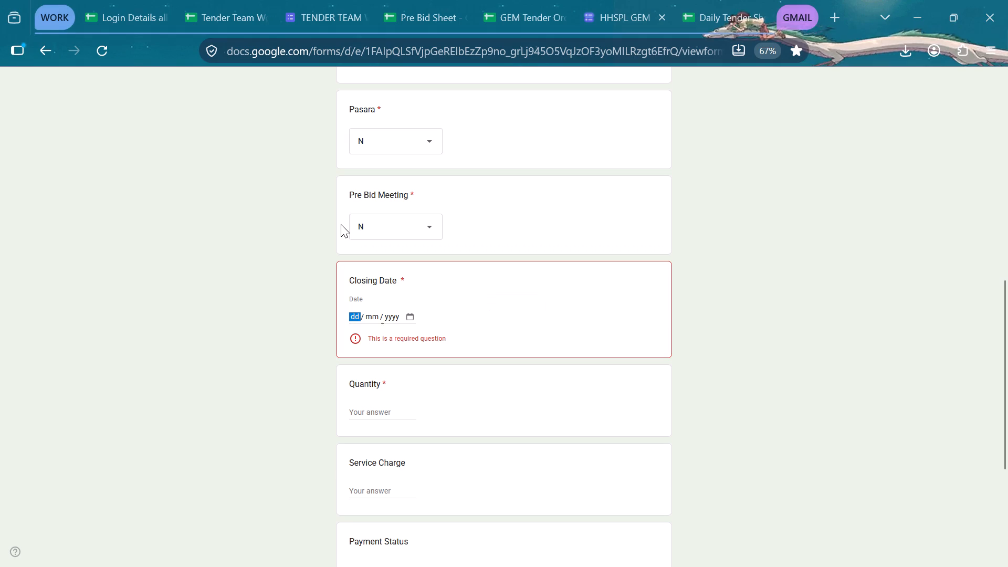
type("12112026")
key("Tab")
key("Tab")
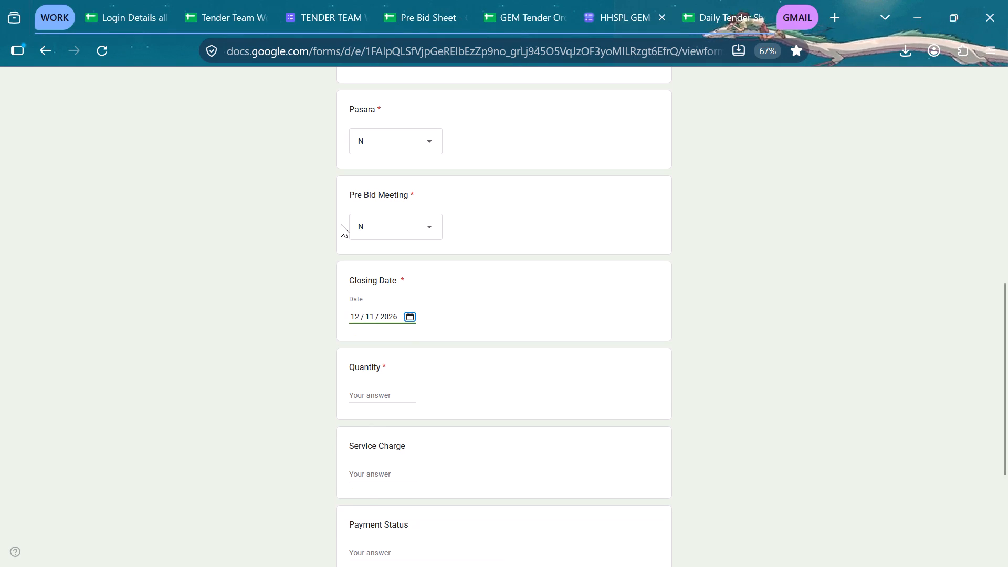
Enter 205 as the Quantity in the tender form.
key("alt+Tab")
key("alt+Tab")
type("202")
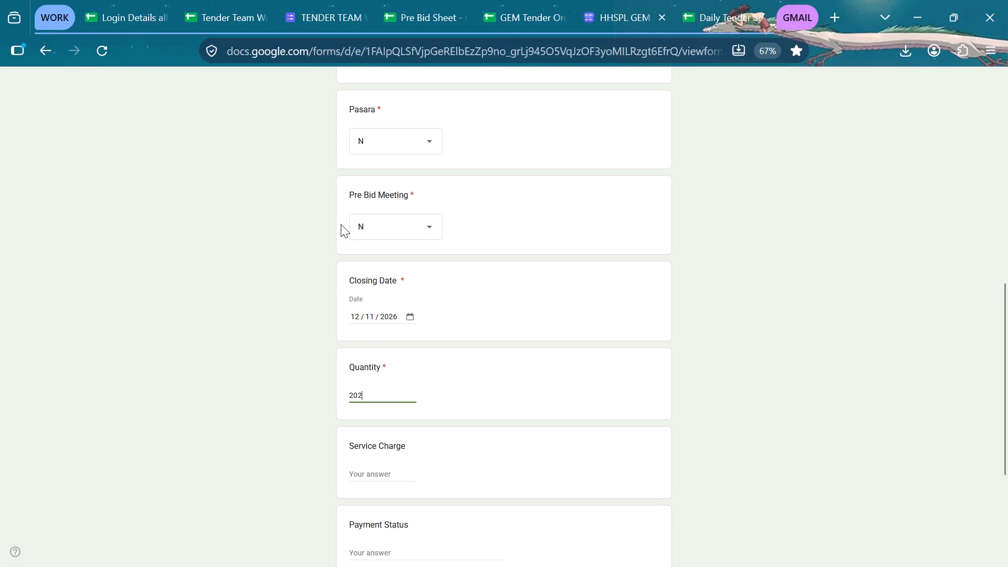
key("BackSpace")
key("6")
scroll(341, 224, "down", 3)
key("BackSpace")
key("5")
scroll(341, 224, "down", 6)
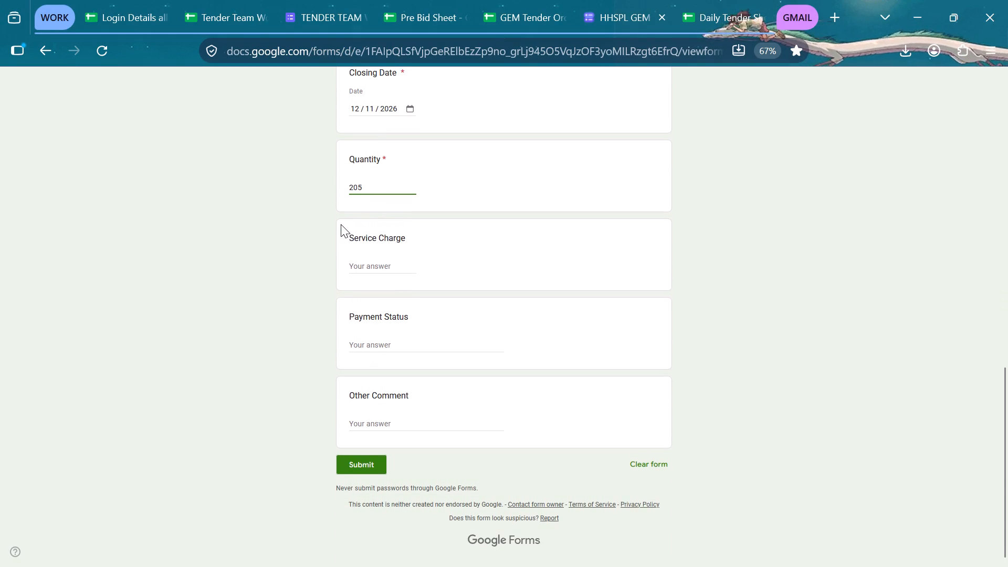